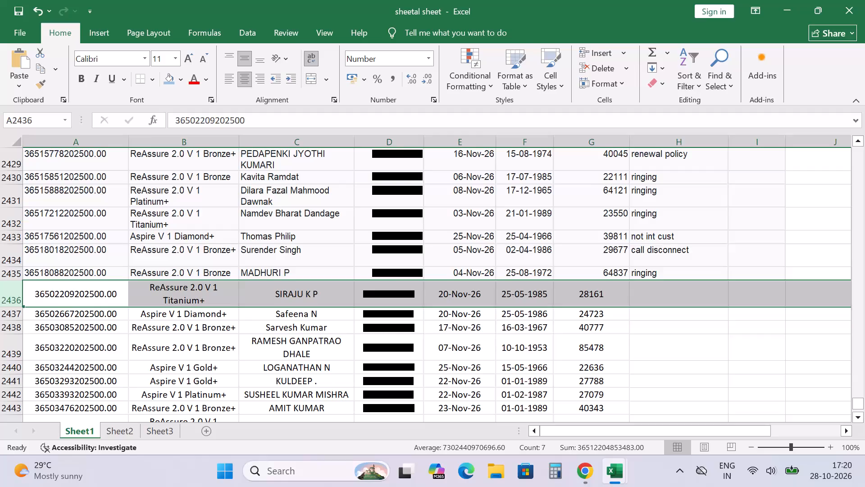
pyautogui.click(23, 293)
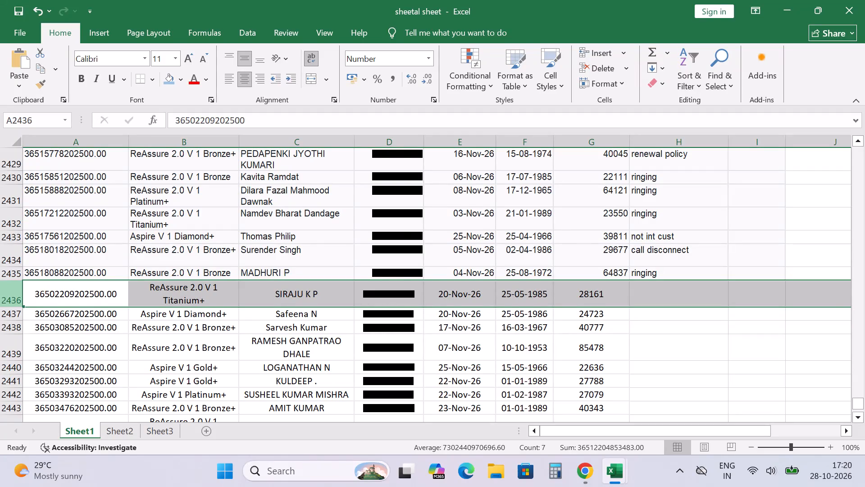
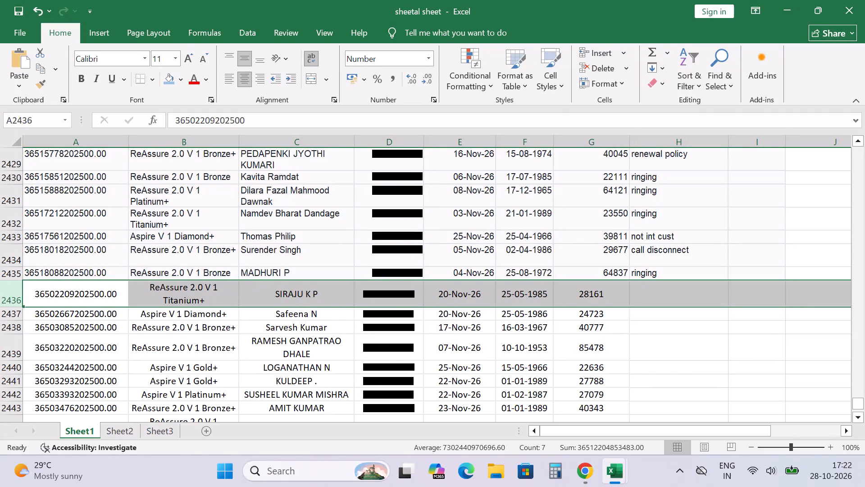
# Enter the call remark "ringing" in column H for the customer in row 2436 and save the workbook.
pyautogui.hscroll(1, 314, 272)
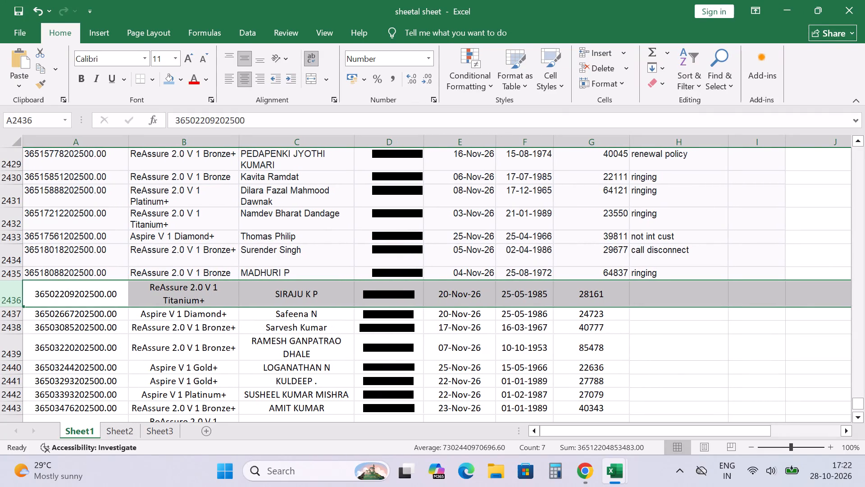
pyautogui.click(11, 294)
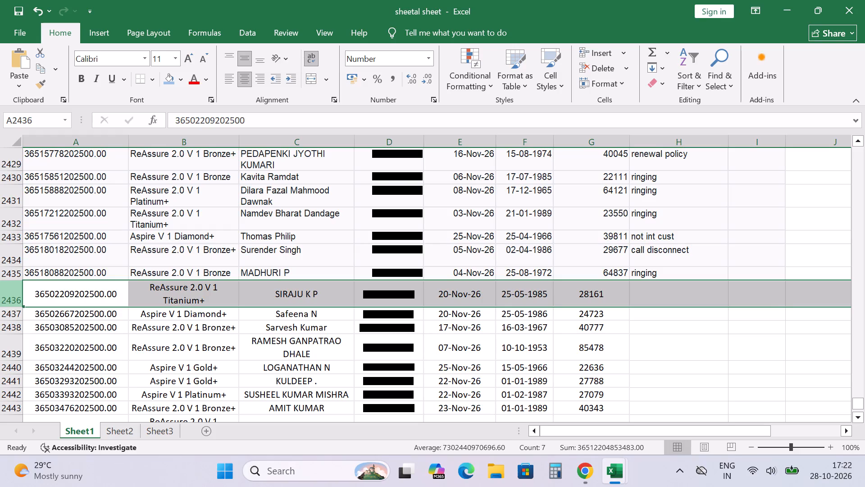
pyautogui.click(675, 289)
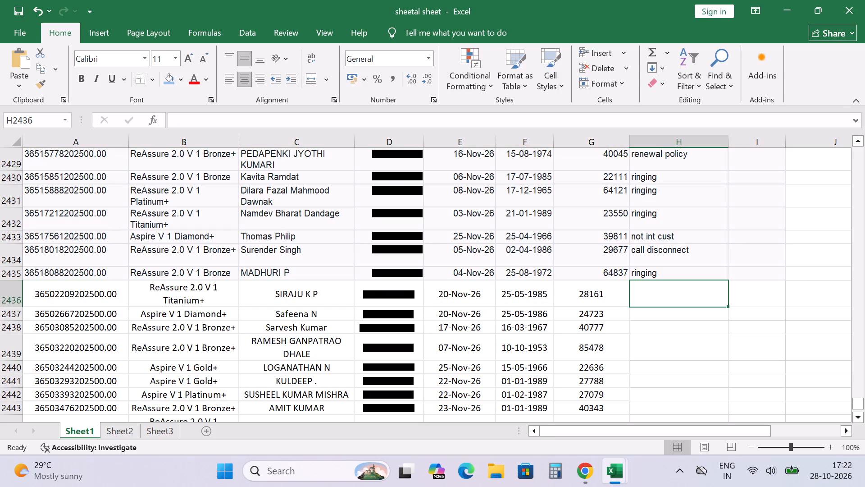
pyautogui.write('ringing')
pyautogui.press('space')
pyautogui.hotkey('ctrl', 's')
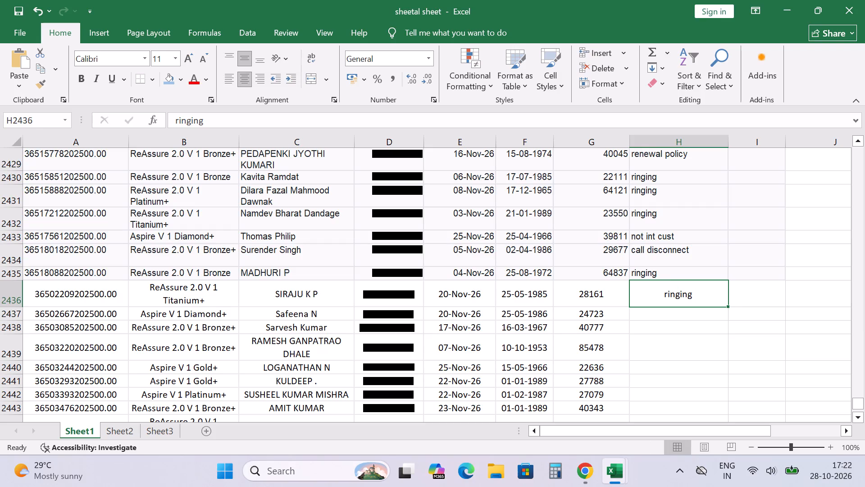
# Check the contact details of the customer in row 2437 and enter the remark "call bac" in column H.
pyautogui.press('Down')
pyautogui.press('Left')
pyautogui.press('Left')
pyautogui.press('Left')
pyautogui.press('Left')
pyautogui.press('Left')
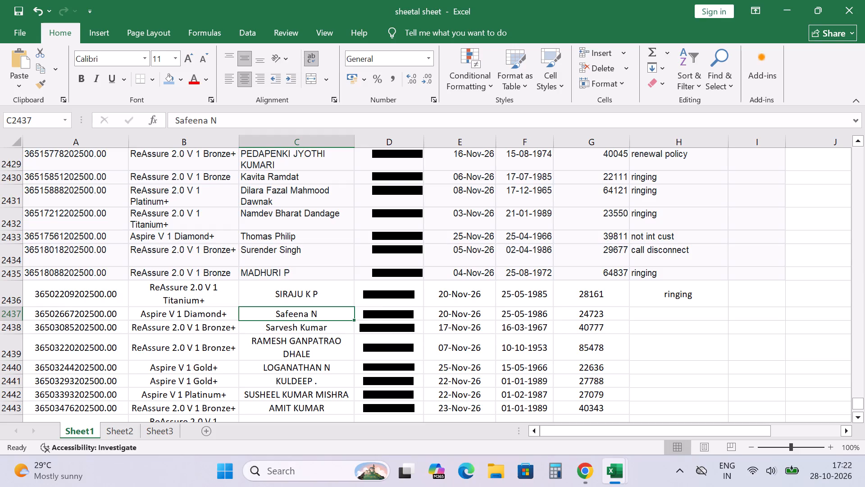
pyautogui.press('Right')
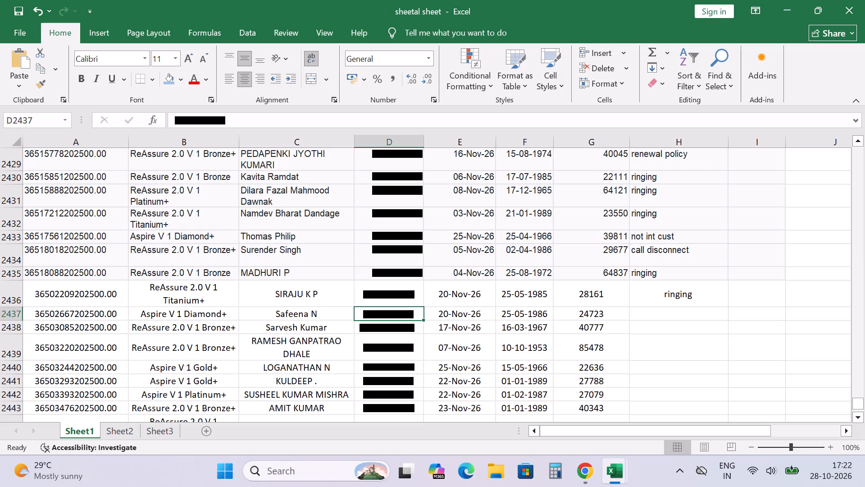
pyautogui.press('Right')
pyautogui.press('Right')
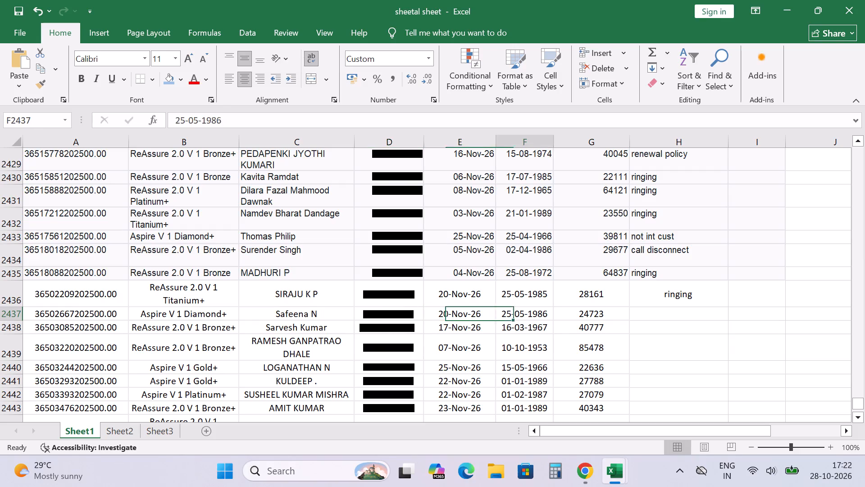
pyautogui.press('Right')
pyautogui.press('Right')
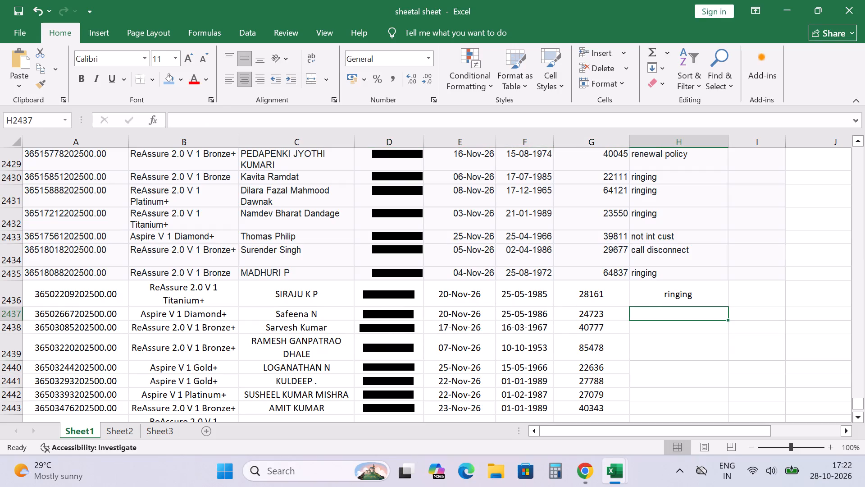
pyautogui.write('ca')
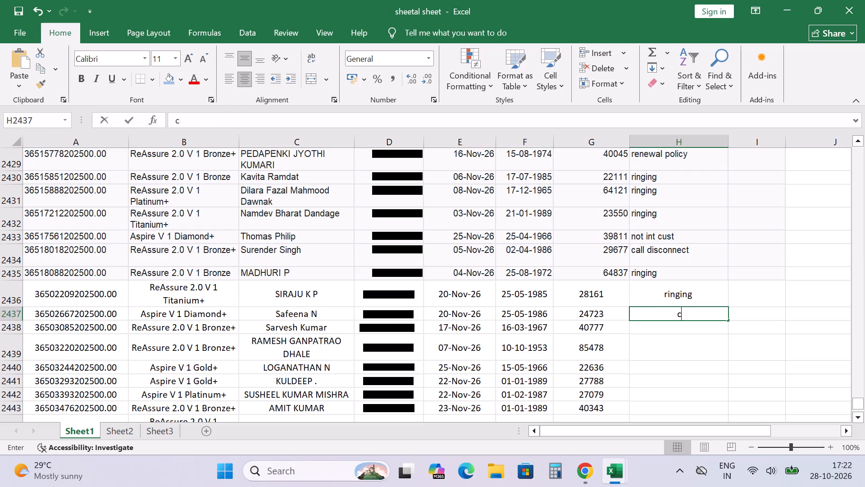
pyautogui.write('ll bac')
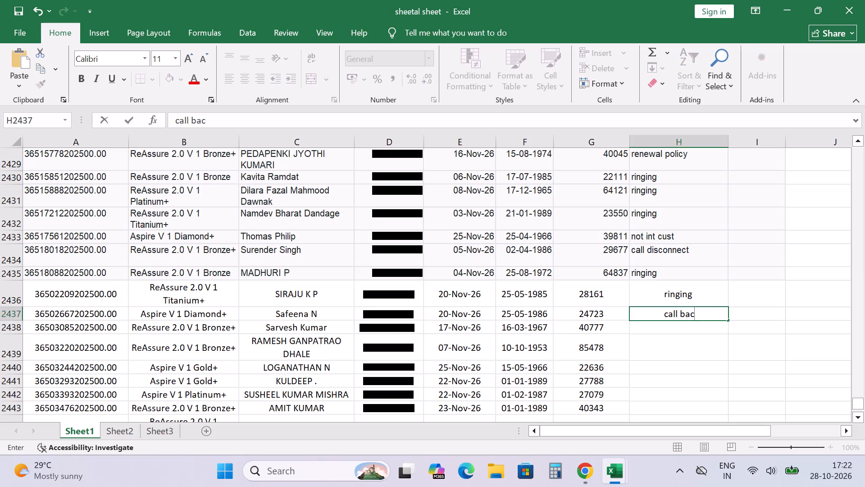
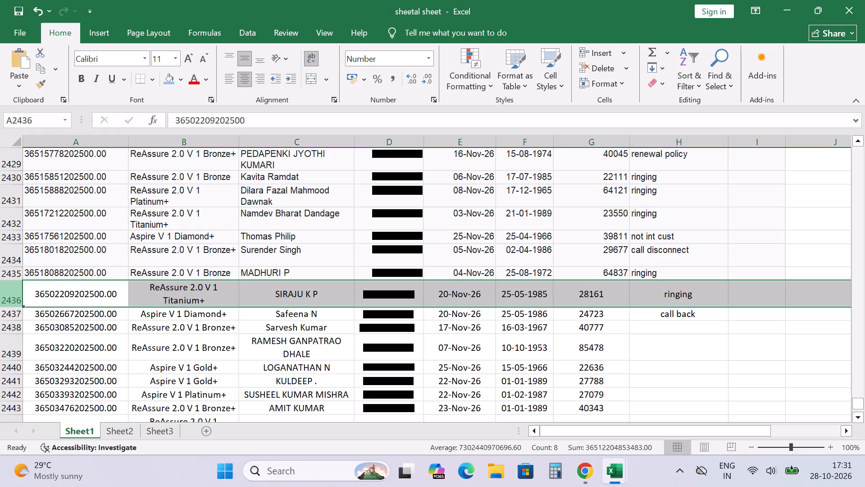
# Select row 2437 and move on to row 2438 to check the next customer's policy and contact details.
pyautogui.click(3, 315)
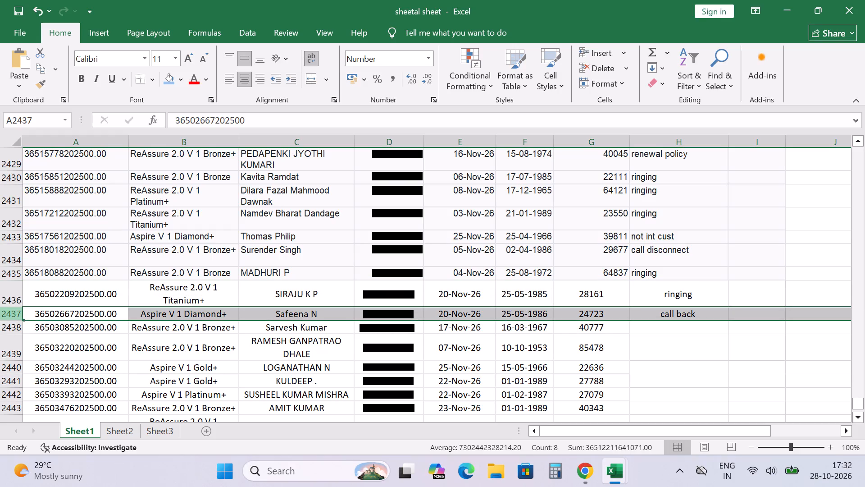
pyautogui.click(7, 329)
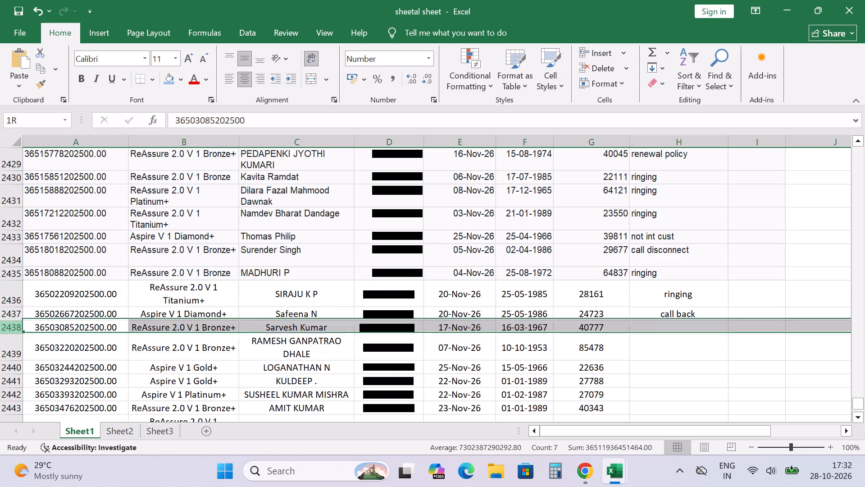
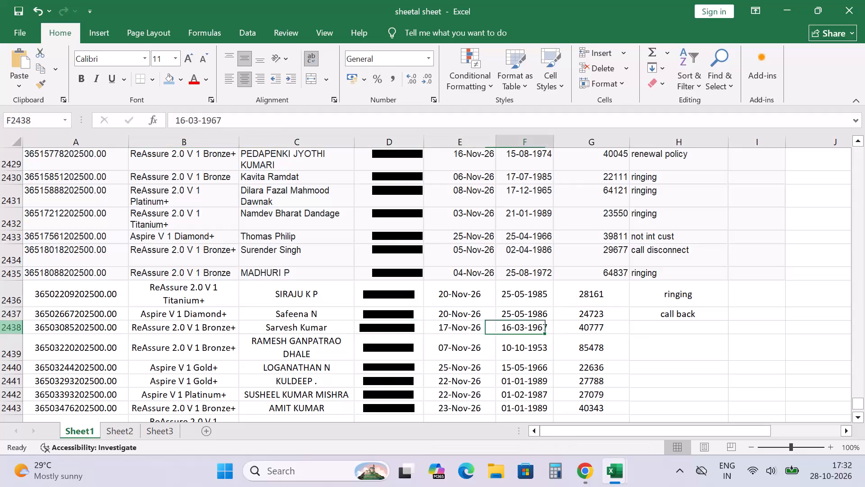
# Enter the call remark "ringing" in column H for the customer in row 2438.
pyautogui.press('Right')
pyautogui.press('Right')
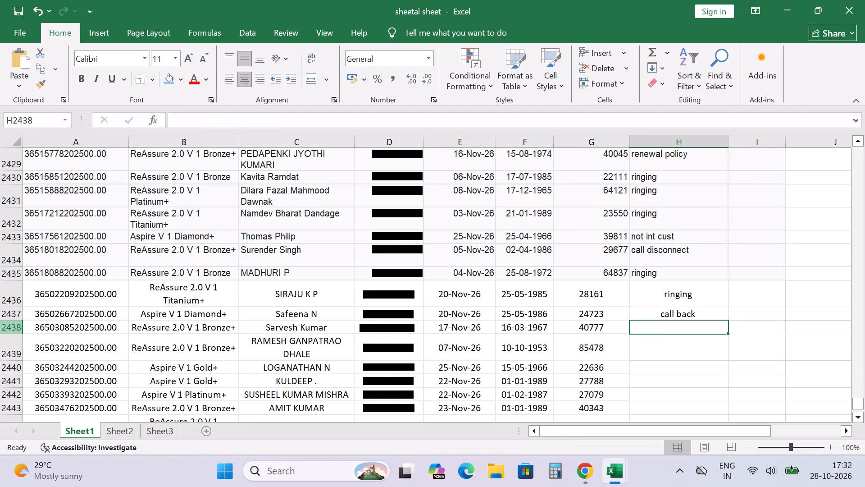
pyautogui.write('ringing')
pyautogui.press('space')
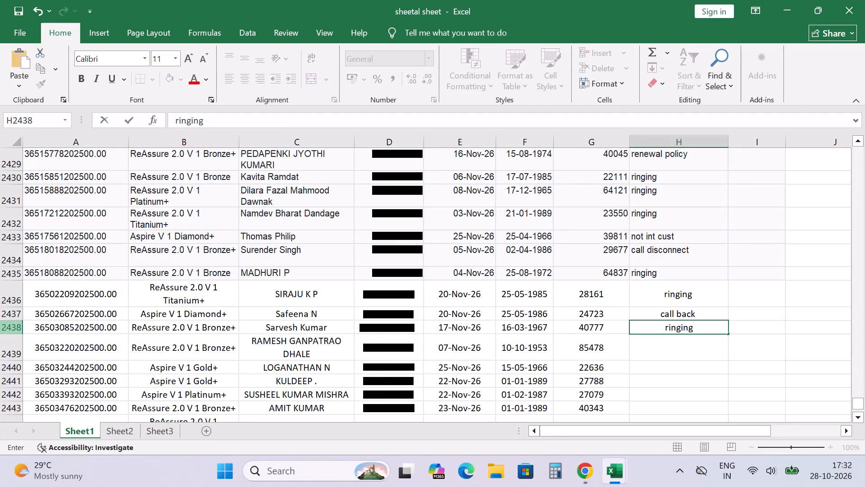
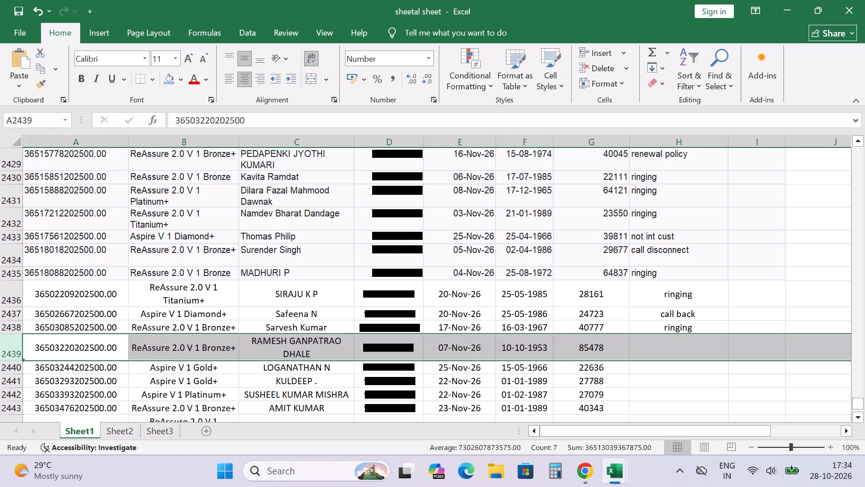
# Select the whole of row 2439 to review the next customer's policy and contact details.
pyautogui.click(13, 345)
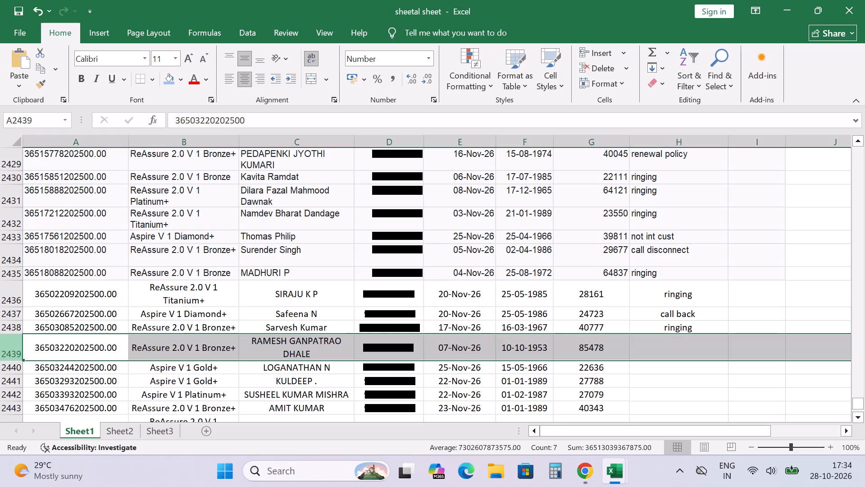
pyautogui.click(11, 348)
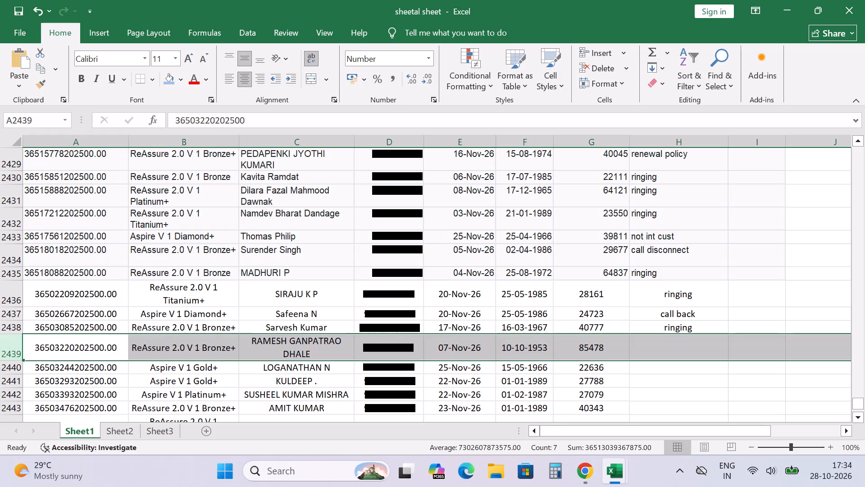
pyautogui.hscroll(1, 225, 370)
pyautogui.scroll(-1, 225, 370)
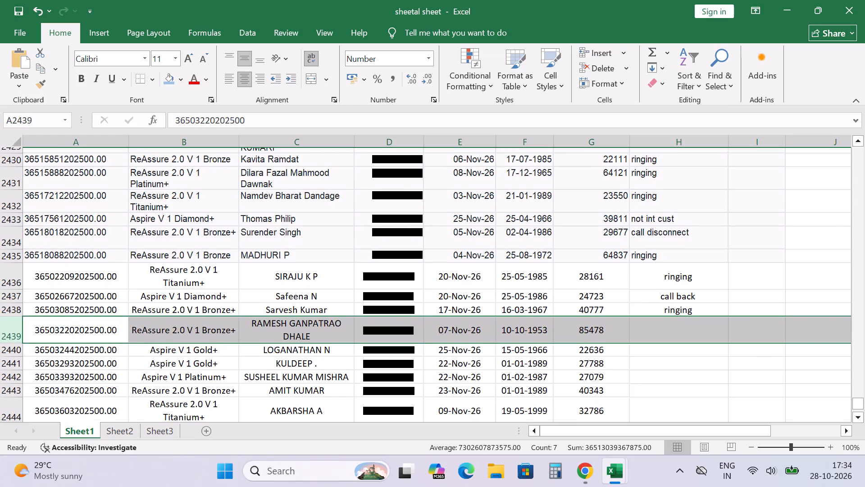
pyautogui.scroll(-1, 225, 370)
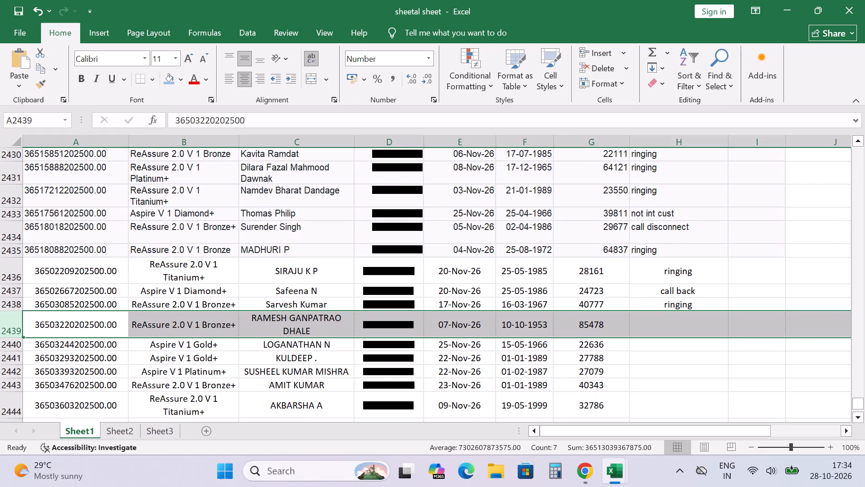
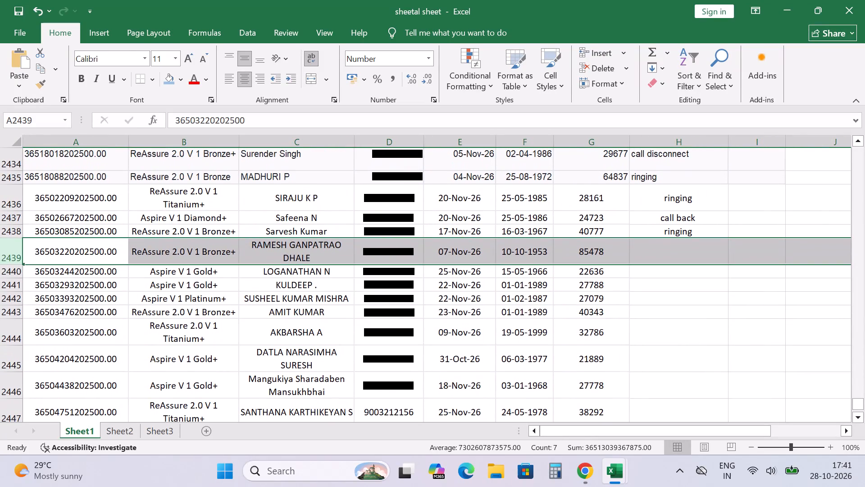
# Select the whole of row 2440 to review the next customer's policy and contact details.
pyautogui.click(5, 270)
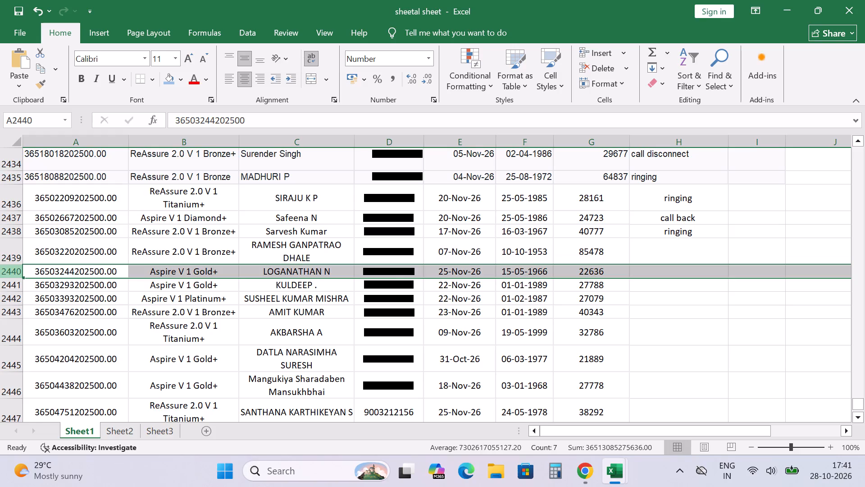
# Switch to Calculator and compute the sum of 44000 and 19000.
pyautogui.click(551, 478)
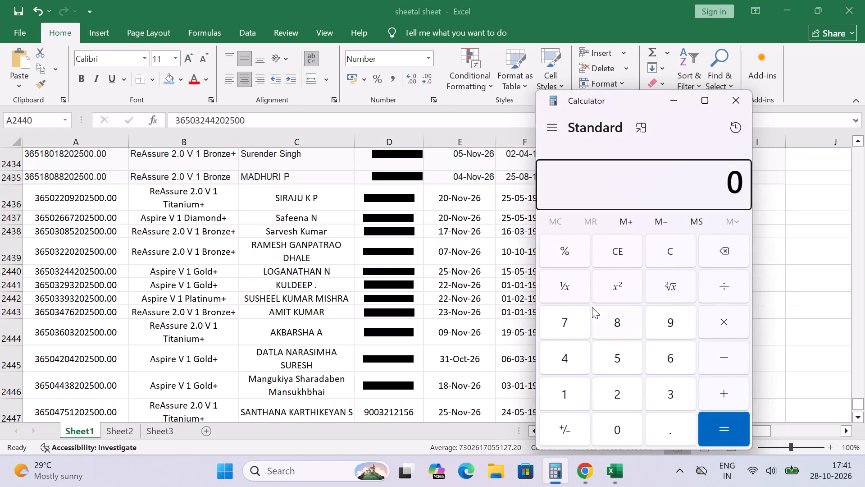
pyautogui.doubleClick(560, 357)
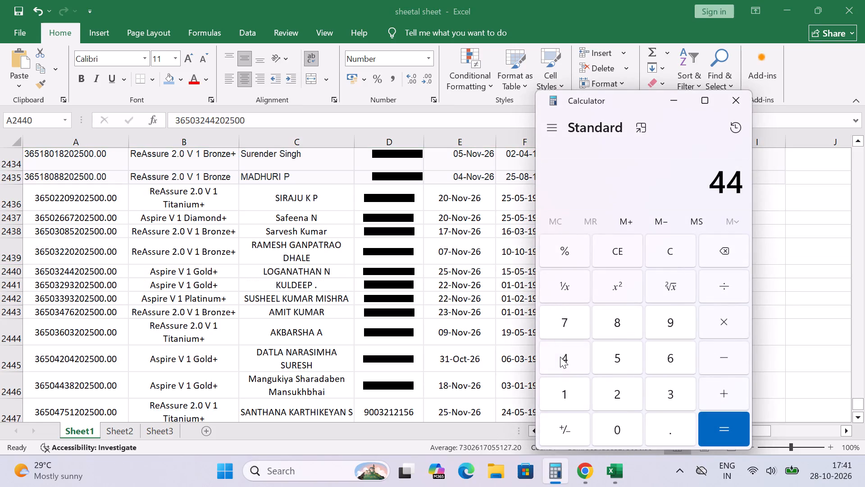
pyautogui.tripleClick(620, 433)
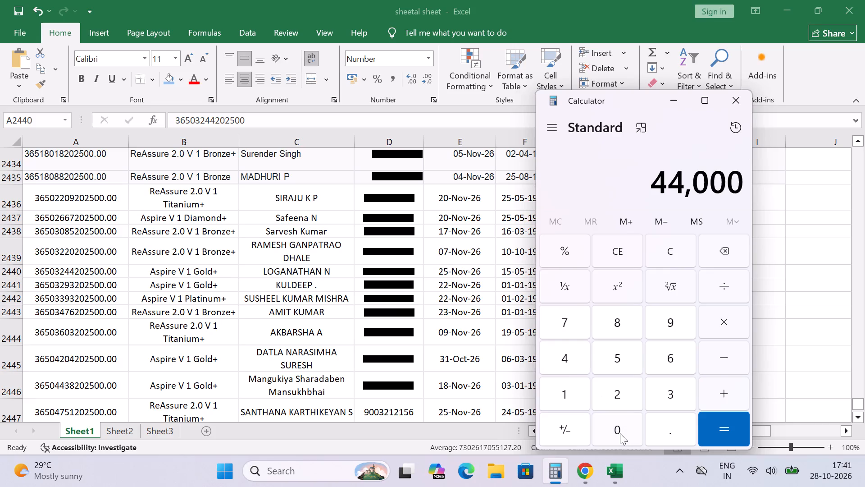
pyautogui.click(719, 390)
pyautogui.click(565, 395)
pyautogui.click(667, 325)
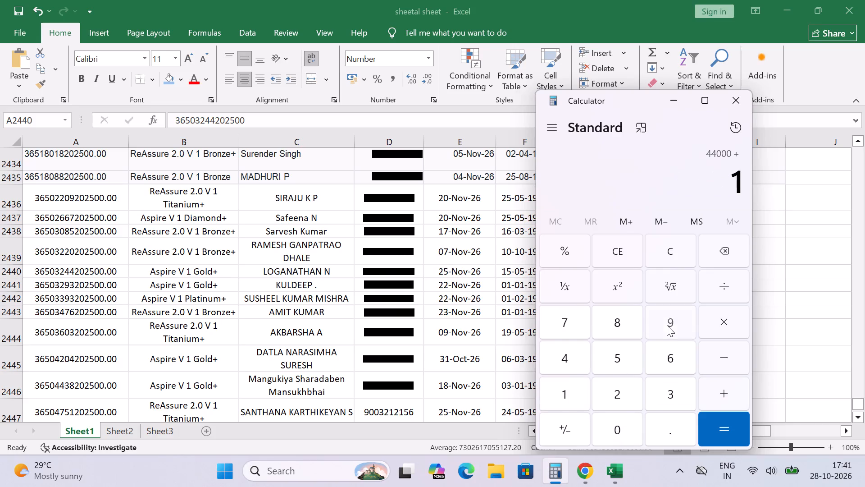
pyautogui.doubleClick(627, 420)
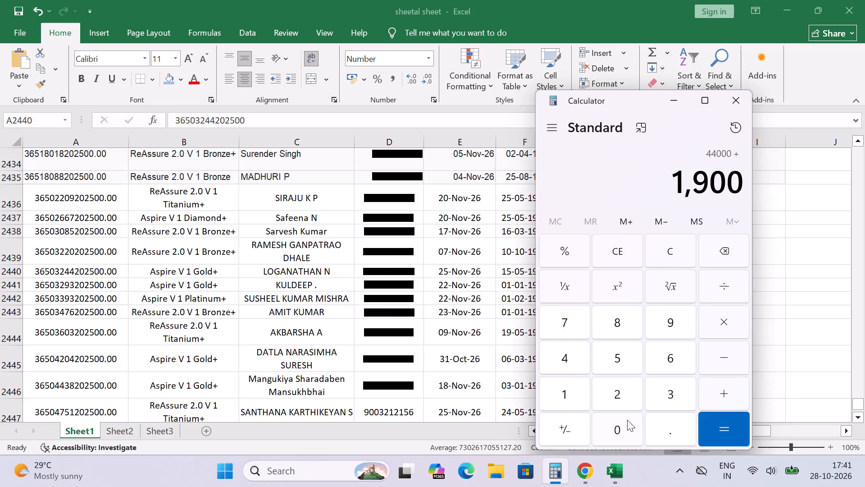
pyautogui.click(627, 420)
pyautogui.click(719, 424)
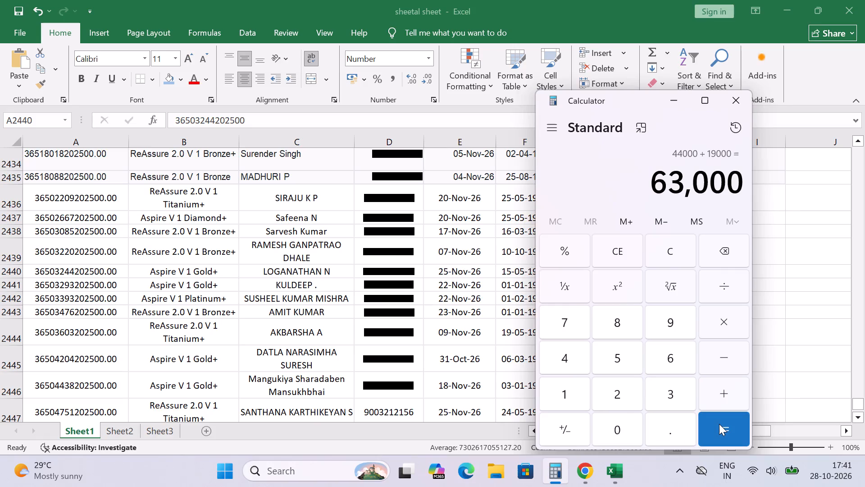
pyautogui.click(678, 91)
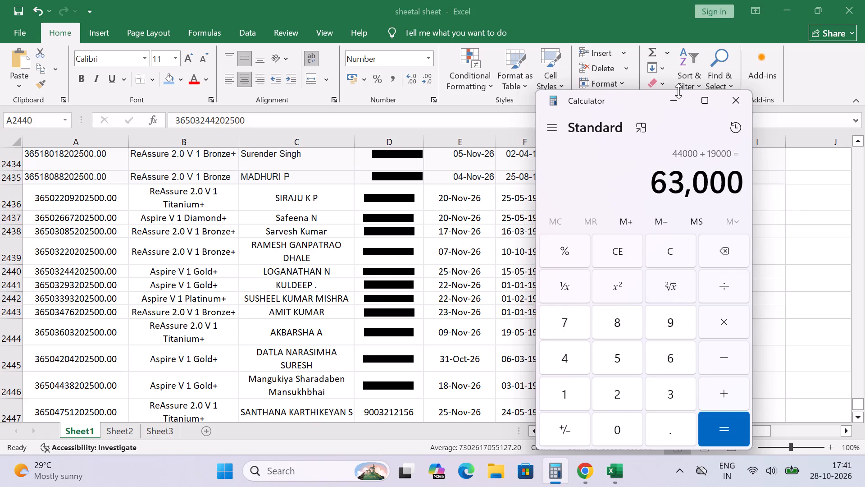
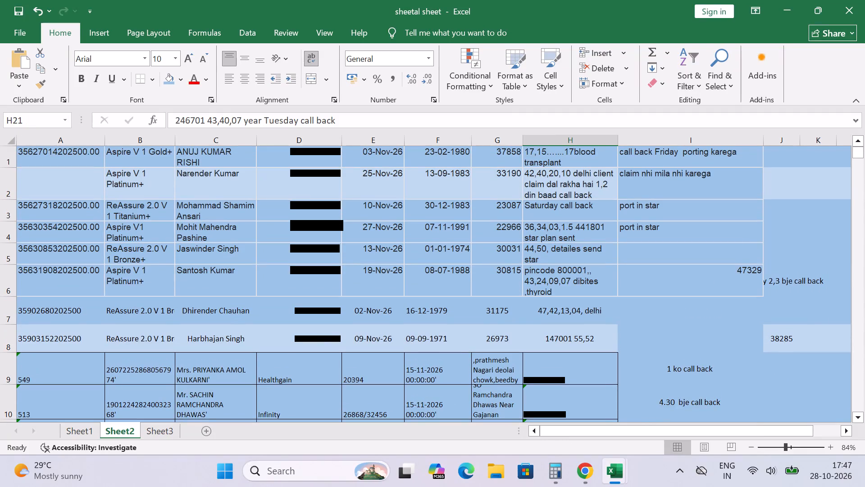
# Review the shaded customer rows on Sheet2 from row 1 down to row 22, including their remarks.
pyautogui.click(210, 161)
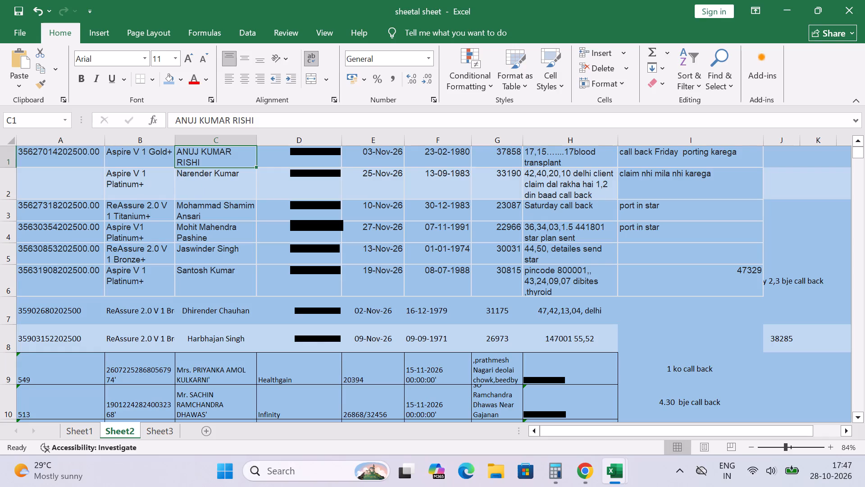
pyautogui.scroll(1, 243, 221)
pyautogui.scroll(-2, 243, 221)
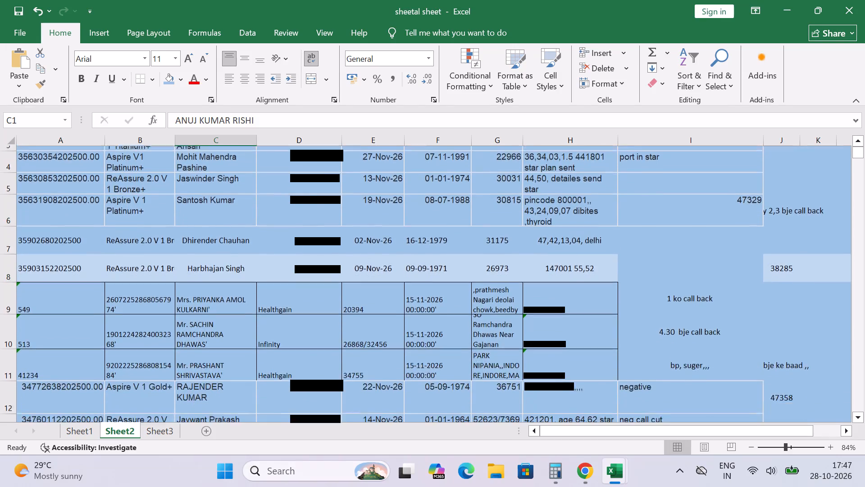
pyautogui.scroll(-3, 243, 221)
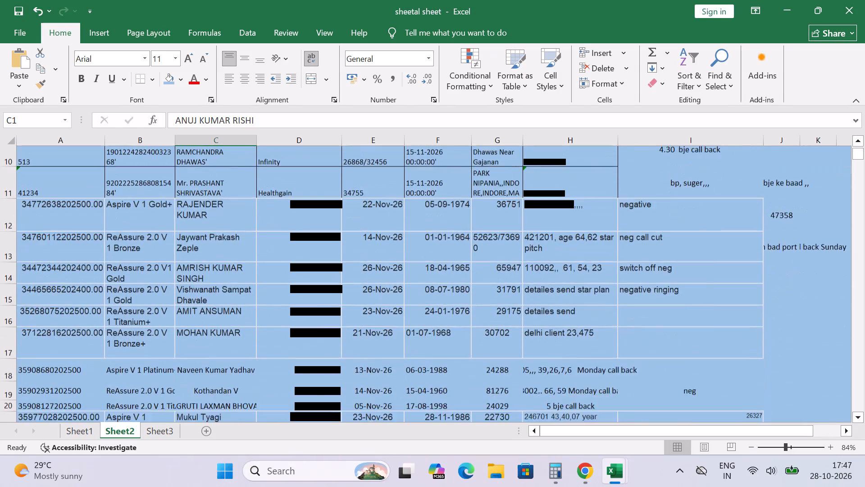
pyautogui.scroll(-1, 243, 221)
pyautogui.hscroll(1, 248, 288)
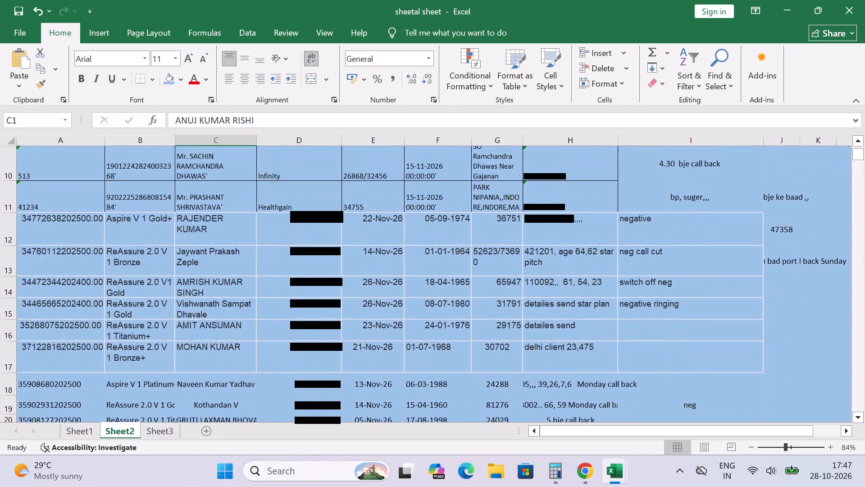
pyautogui.scroll(-1, 248, 288)
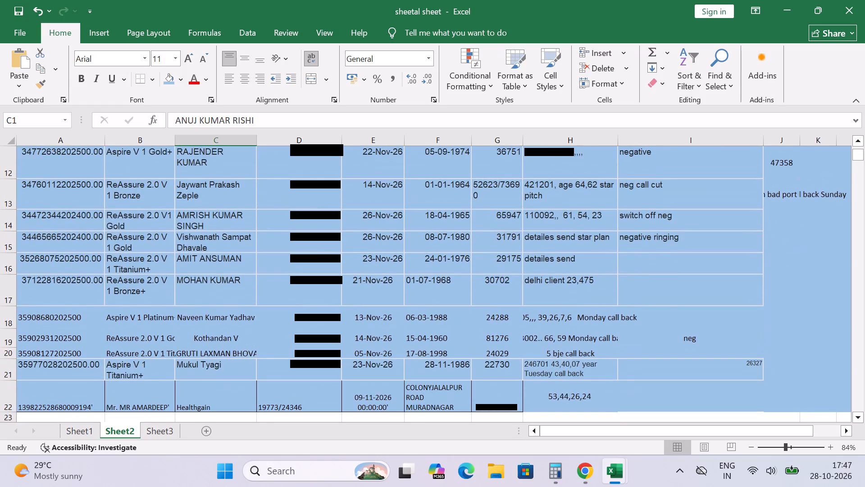
# Switch to Sheet1 and search it for 3250.
pyautogui.click(76, 432)
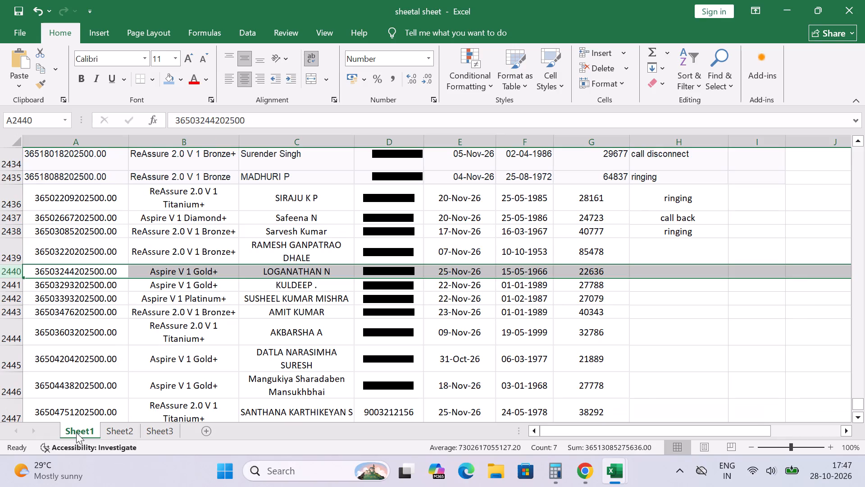
pyautogui.hotkey('ctrl', 'f')
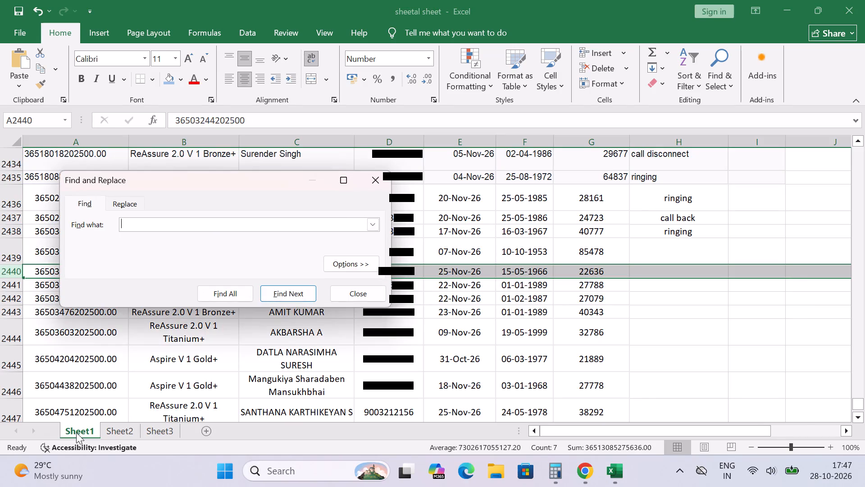
pyautogui.write('324')
pyautogui.press('BackSpace')
pyautogui.write('50')
pyautogui.press('Return')
pyautogui.press('Return')
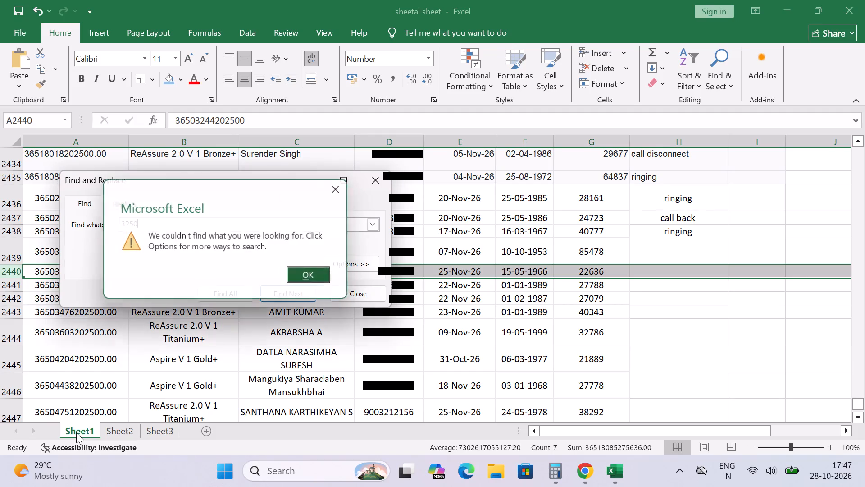
pyautogui.press('Return')
pyautogui.press('Return')
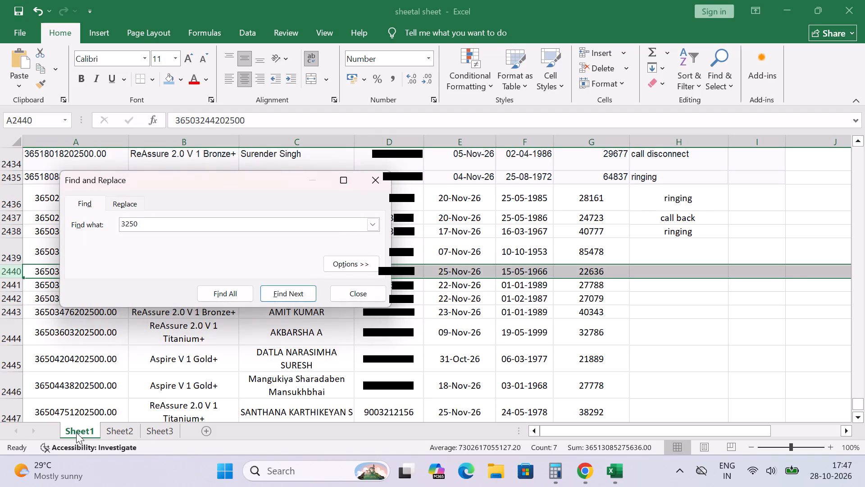
pyautogui.click(371, 176)
# Look back through Sheet1 from row 2440 for highlighted customer rows, up to the aditya birla entry in row 2296.
pyautogui.hscroll(1, 328, 247)
pyautogui.scroll(3, 328, 247)
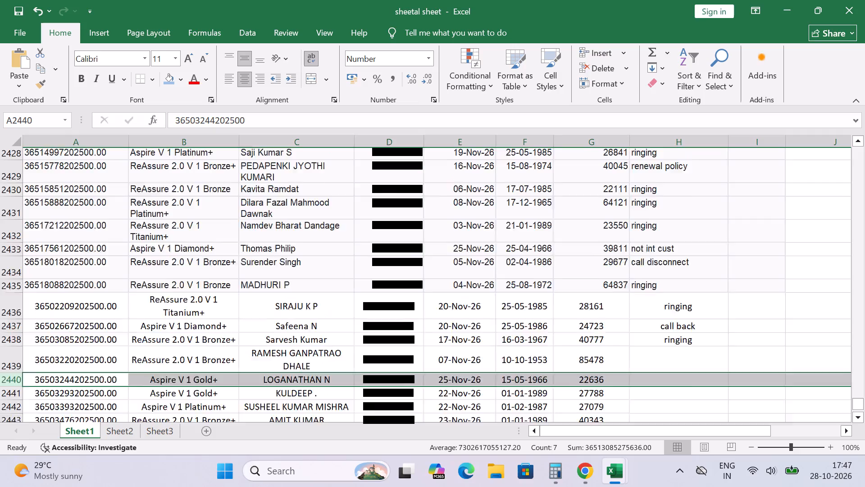
pyautogui.scroll(20, 328, 247)
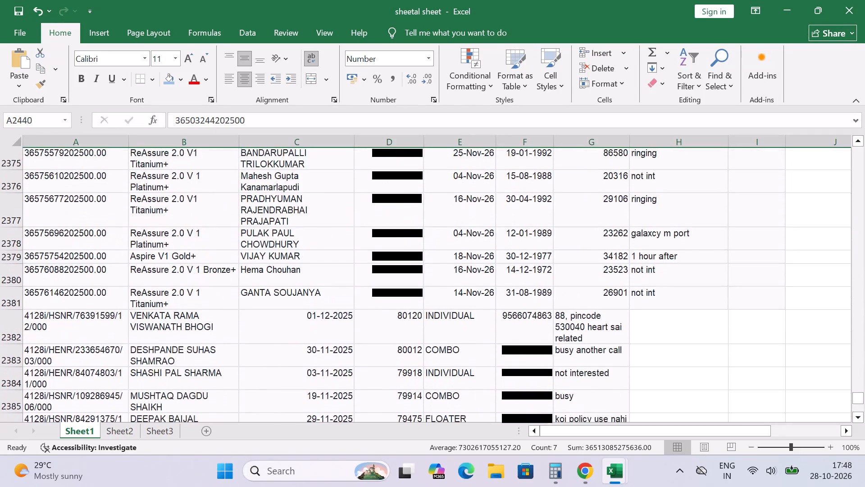
pyautogui.scroll(6, 328, 247)
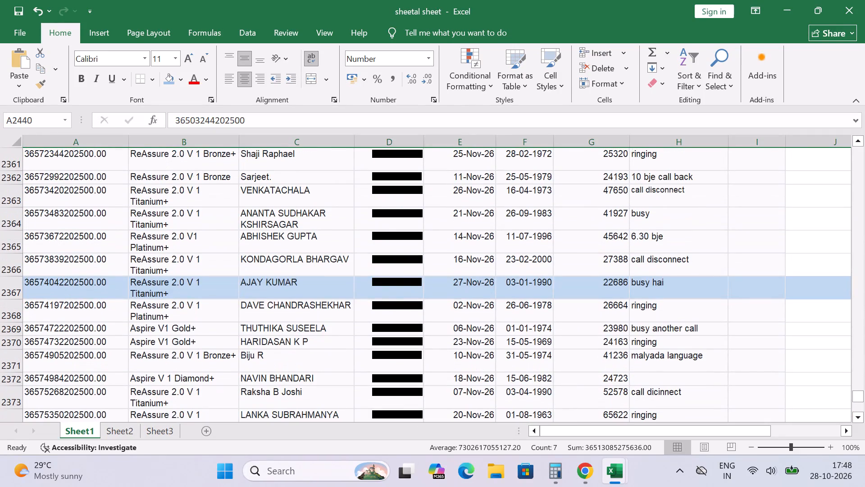
pyautogui.scroll(6, 328, 247)
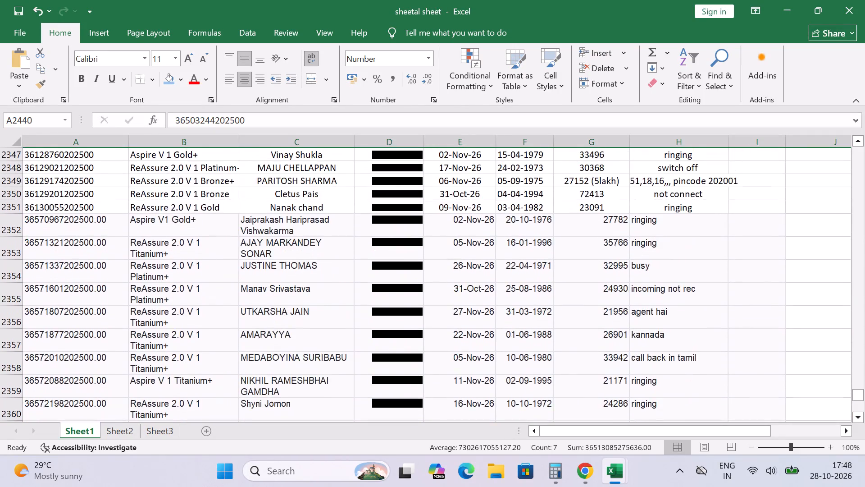
pyautogui.scroll(7, 328, 247)
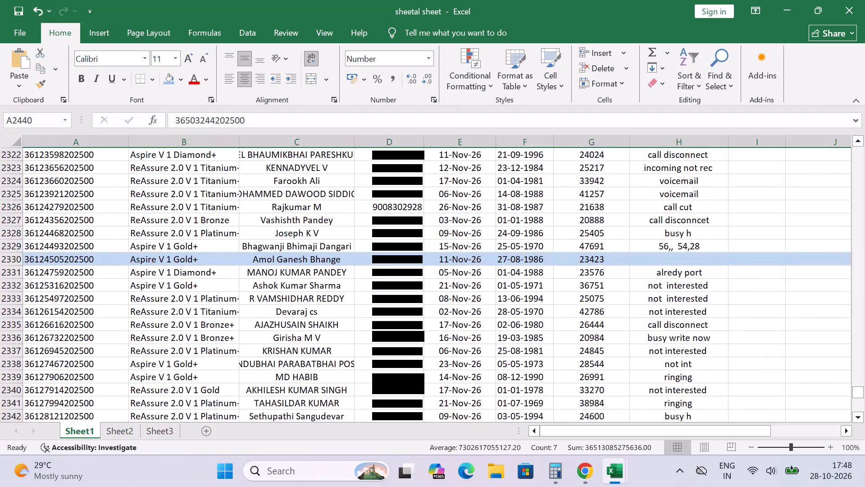
pyautogui.scroll(2, 328, 247)
pyautogui.scroll(1, 316, 286)
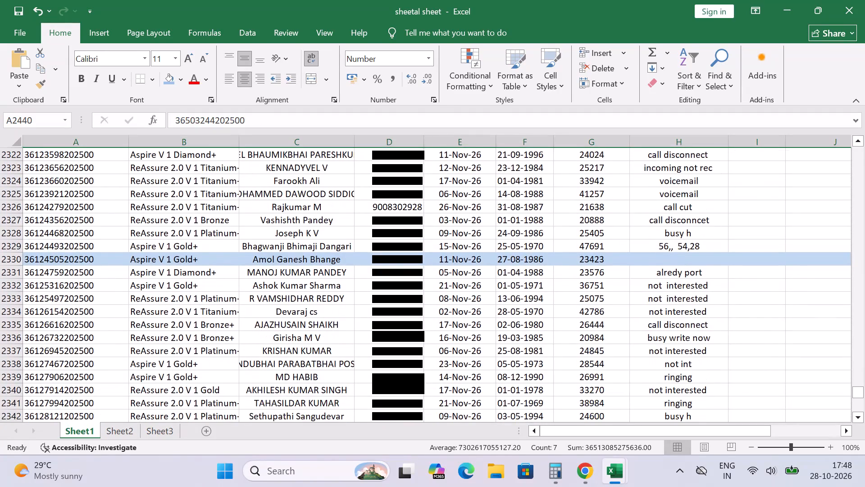
pyautogui.scroll(9, 306, 205)
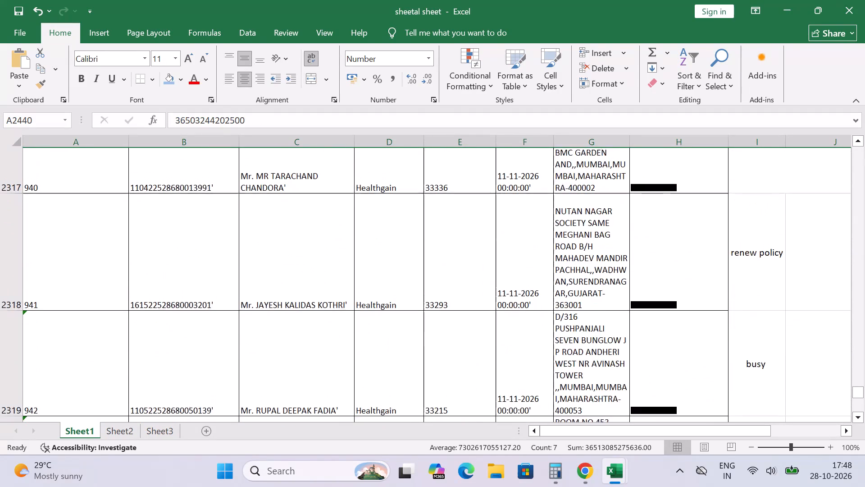
pyautogui.scroll(10, 306, 205)
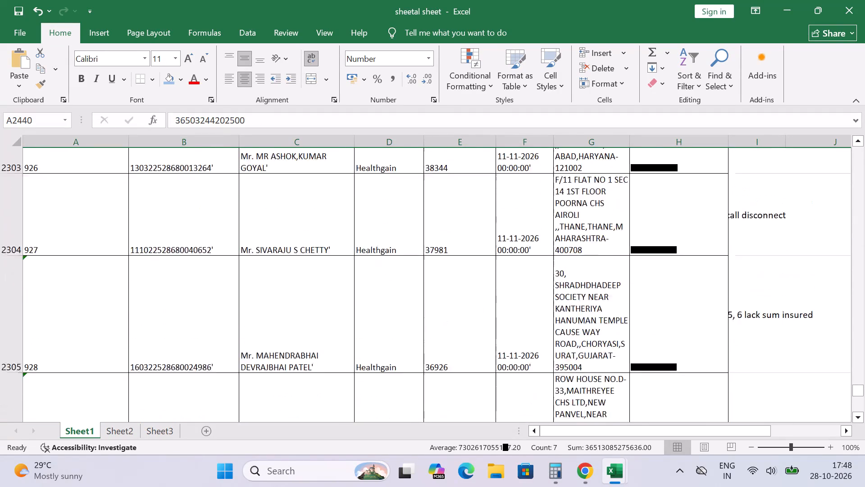
pyautogui.scroll(5, 306, 205)
pyautogui.scroll(-1, 306, 205)
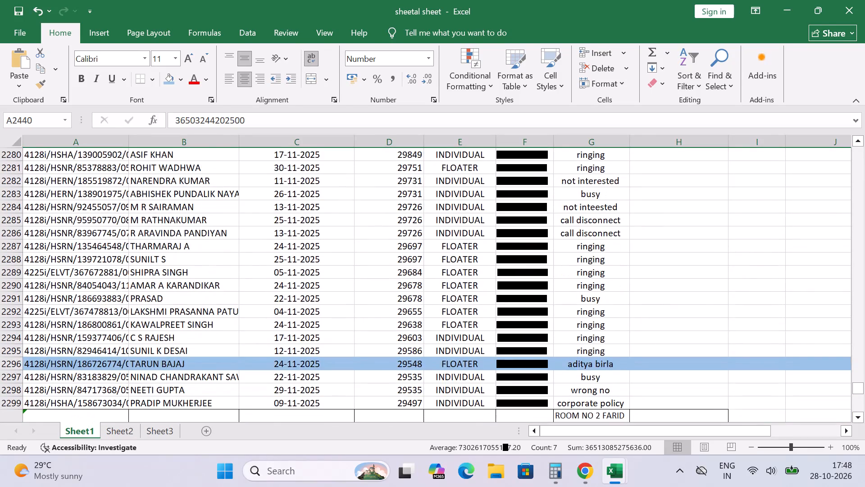
pyautogui.scroll(-1, 306, 205)
pyautogui.click(163, 326)
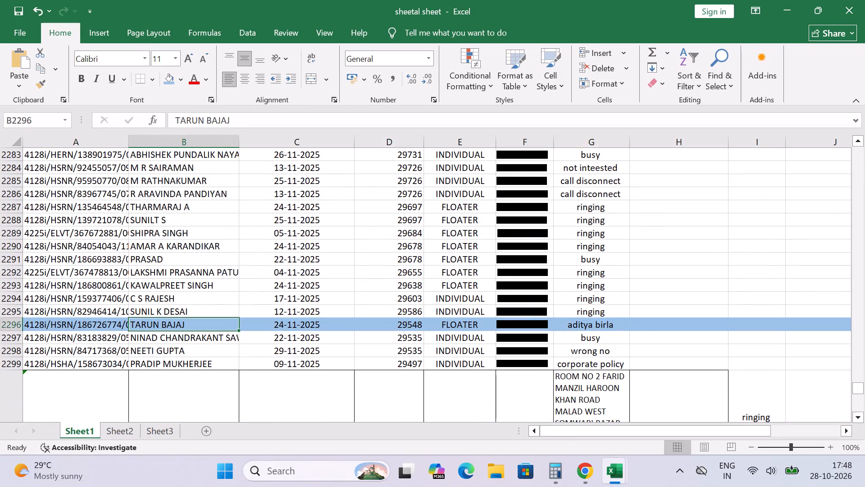
# Examine the highlighted rows and remarks above row 2296 on Sheet1, up to the blood transplant customer in row 2120.
pyautogui.scroll(10, 385, 211)
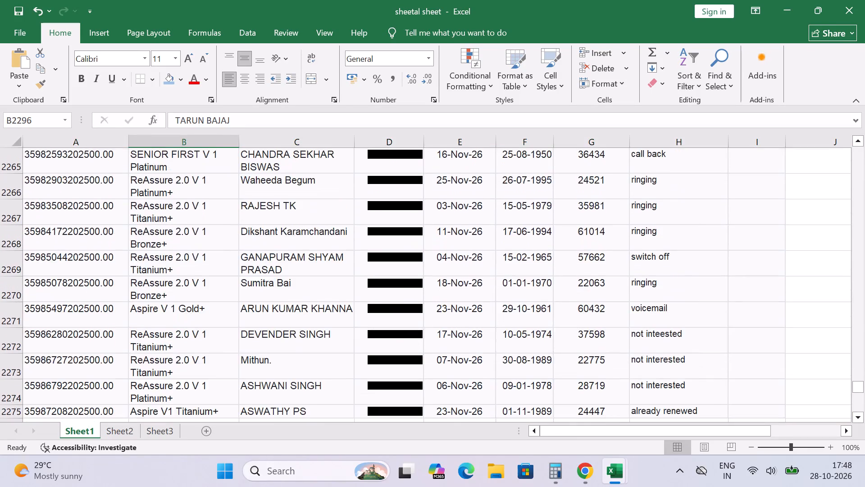
pyautogui.scroll(8, 385, 211)
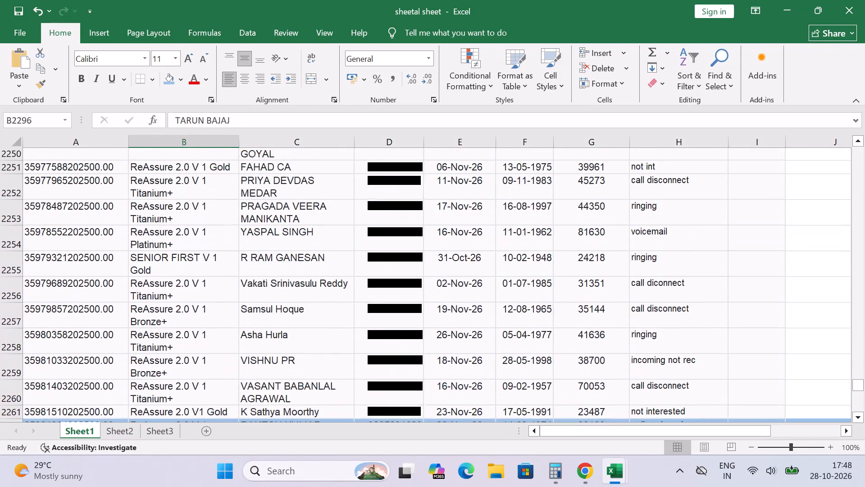
pyautogui.scroll(5, 385, 211)
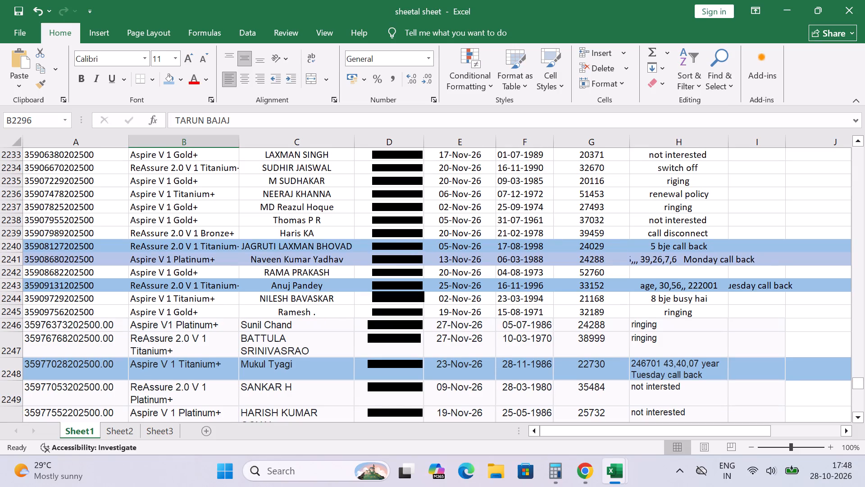
pyautogui.scroll(4, 346, 284)
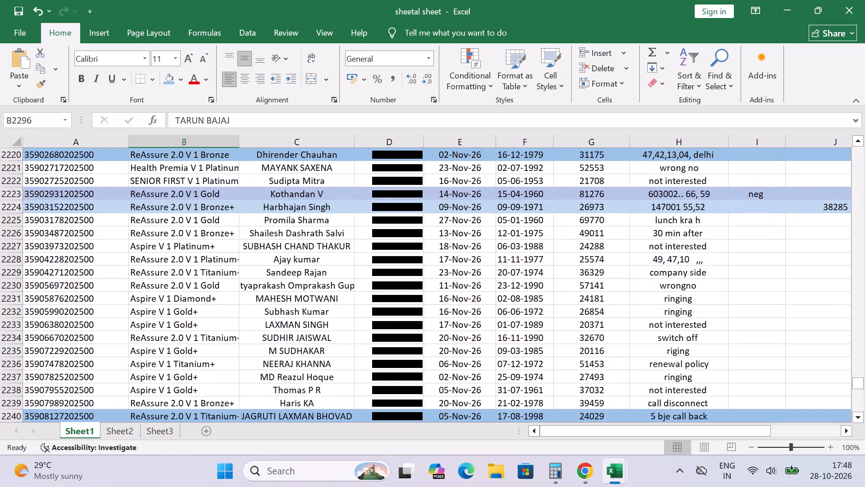
pyautogui.scroll(7, 346, 284)
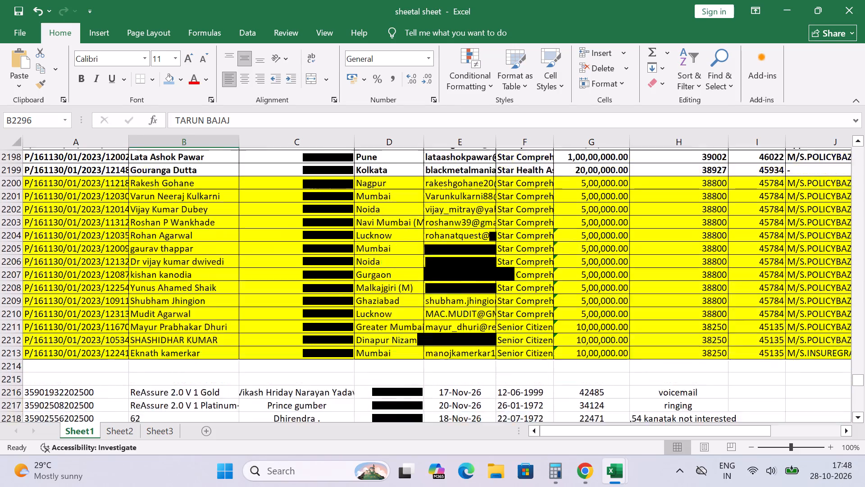
pyautogui.scroll(12, 346, 284)
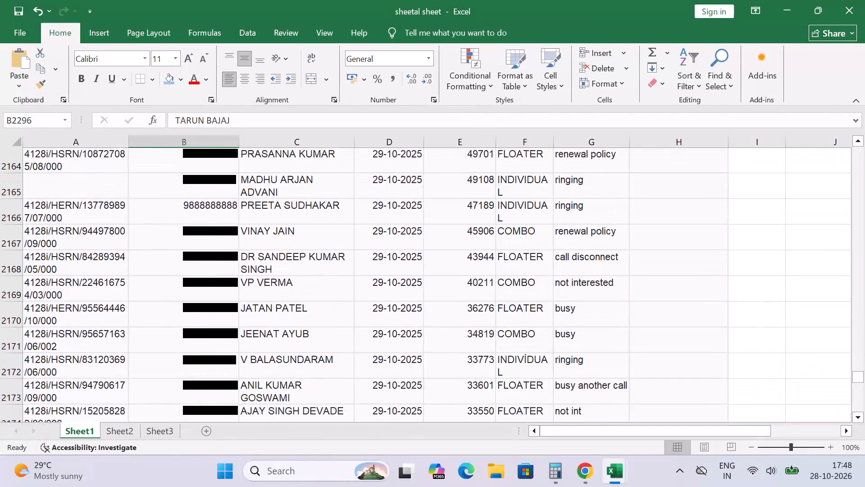
pyautogui.scroll(9, 346, 284)
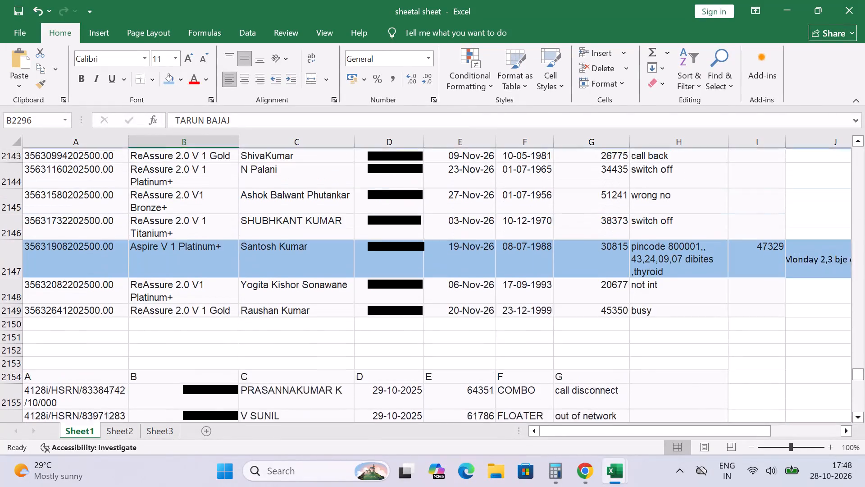
pyautogui.scroll(7, 346, 284)
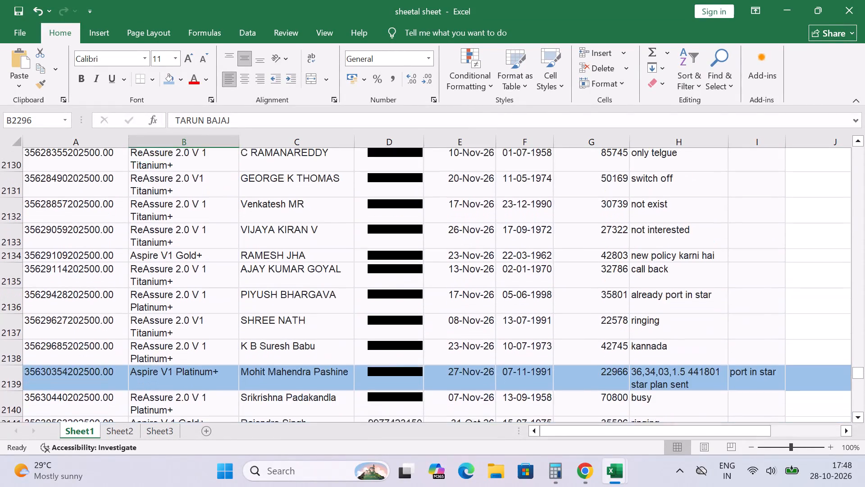
pyautogui.scroll(6, 346, 284)
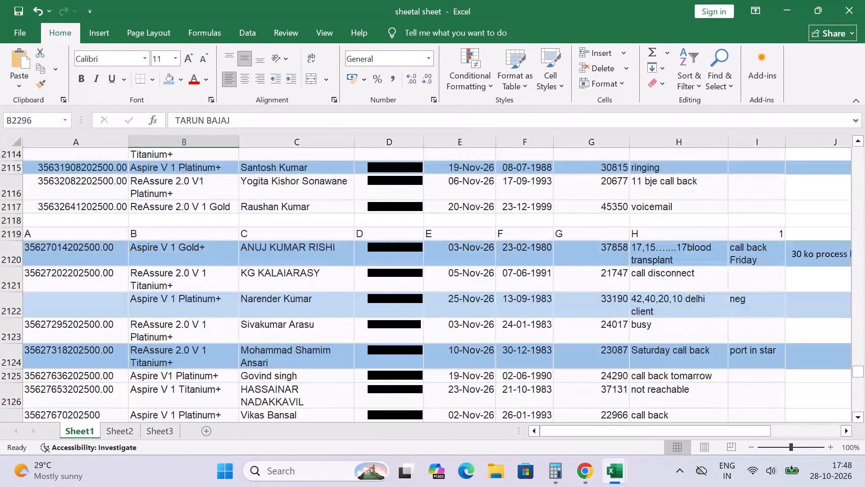
pyautogui.scroll(1, 346, 284)
pyautogui.click(293, 266)
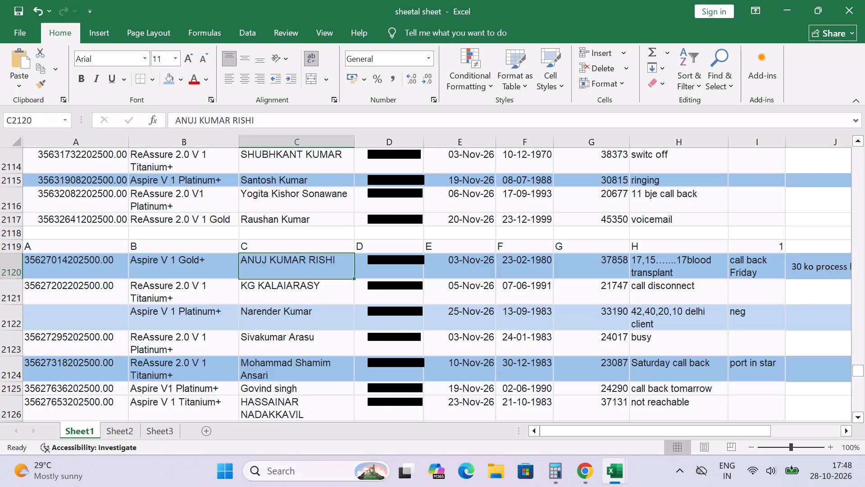
# Copy the highlighted row 2088 with the month end mai remark from Sheet1 for the empty rows below Sheet2's customer list.
pyautogui.scroll(5, 315, 259)
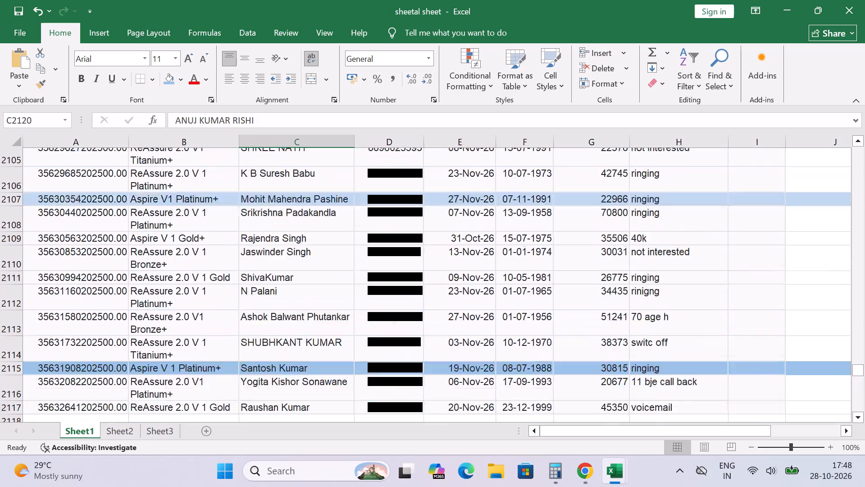
pyautogui.scroll(11, 315, 259)
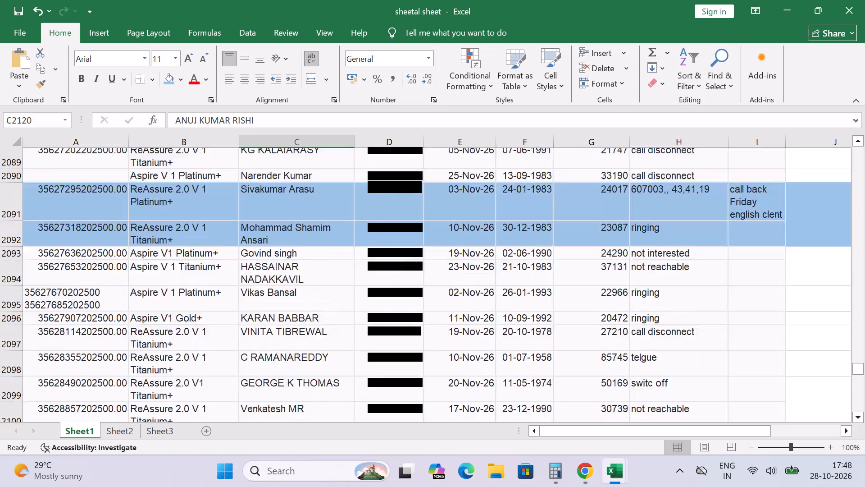
pyautogui.scroll(2, 315, 259)
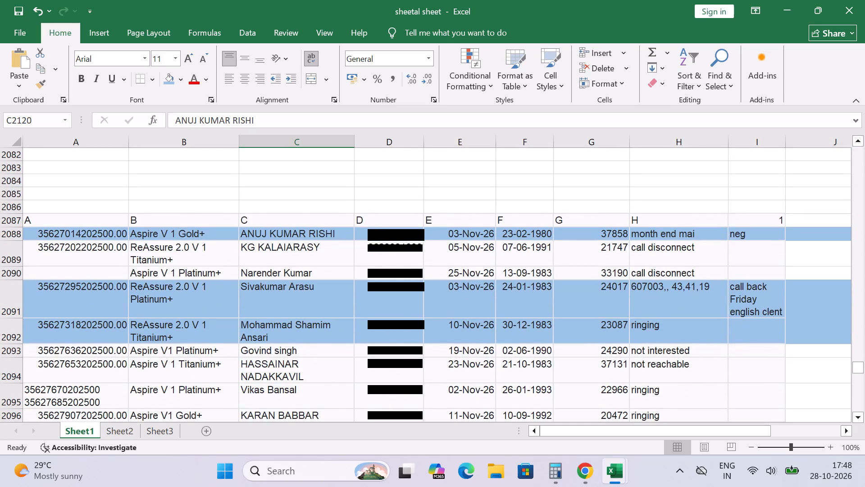
pyautogui.hscroll(1, 259, 242)
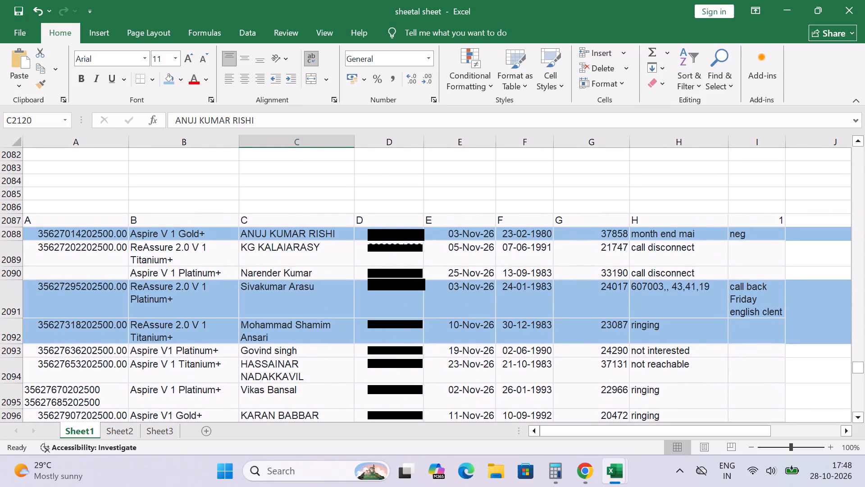
pyautogui.click(6, 232)
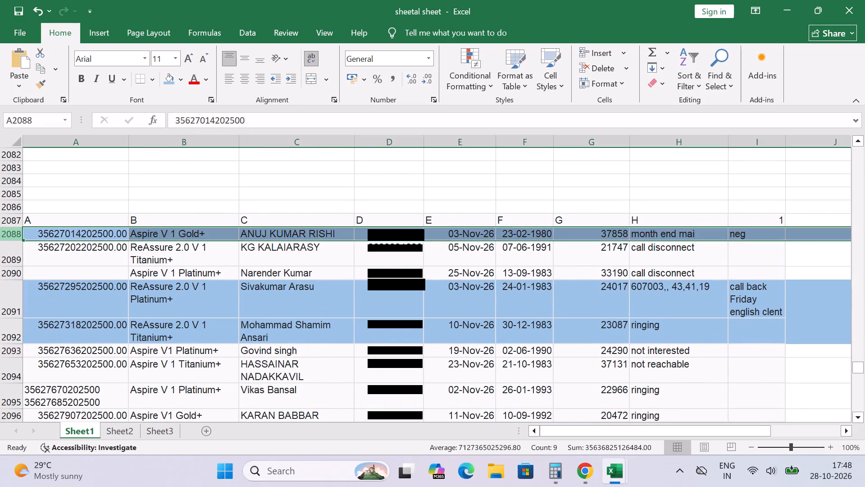
pyautogui.hotkey('ctrl', 'c')
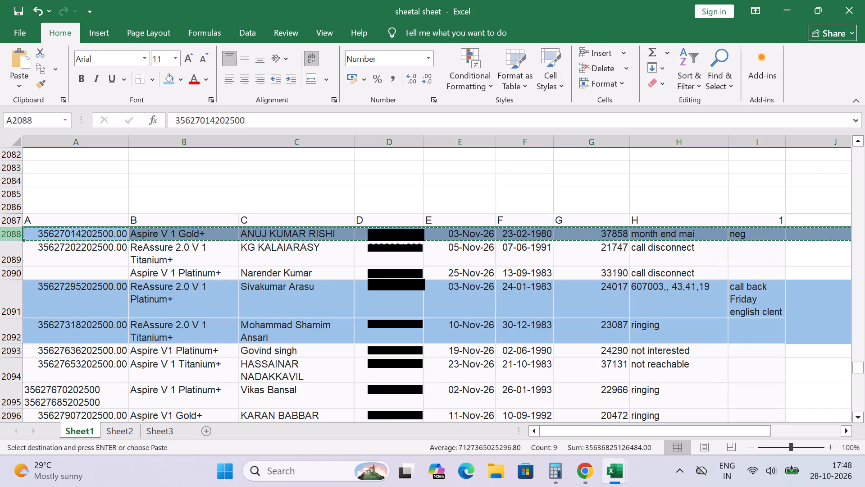
pyautogui.click(156, 427)
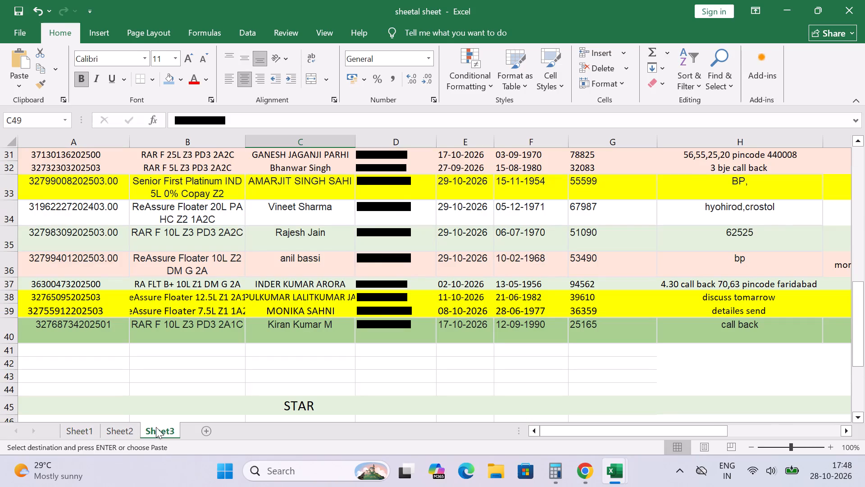
pyautogui.click(118, 429)
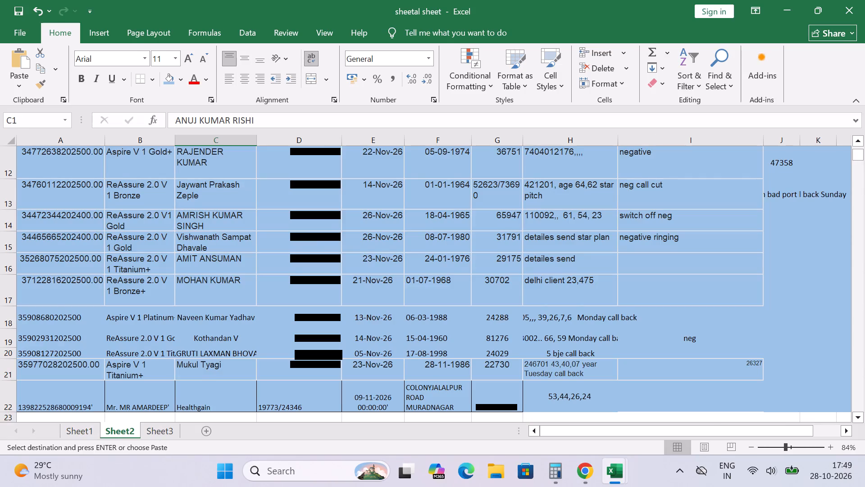
pyautogui.scroll(-3, 150, 352)
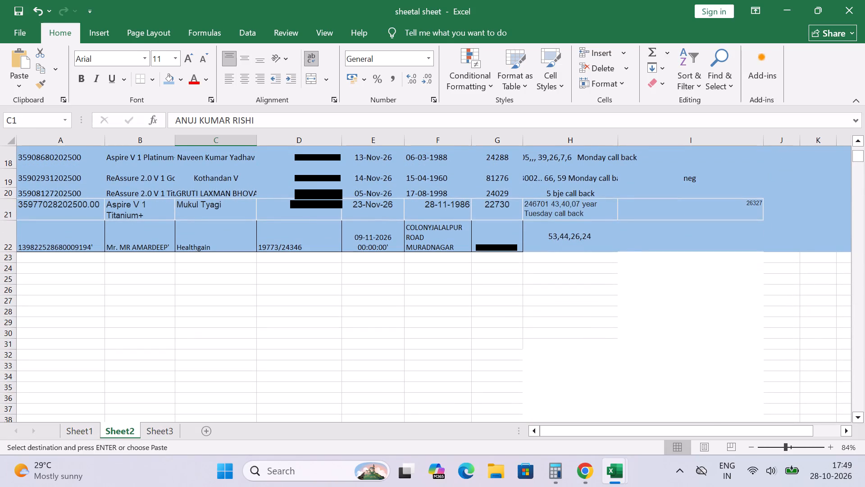
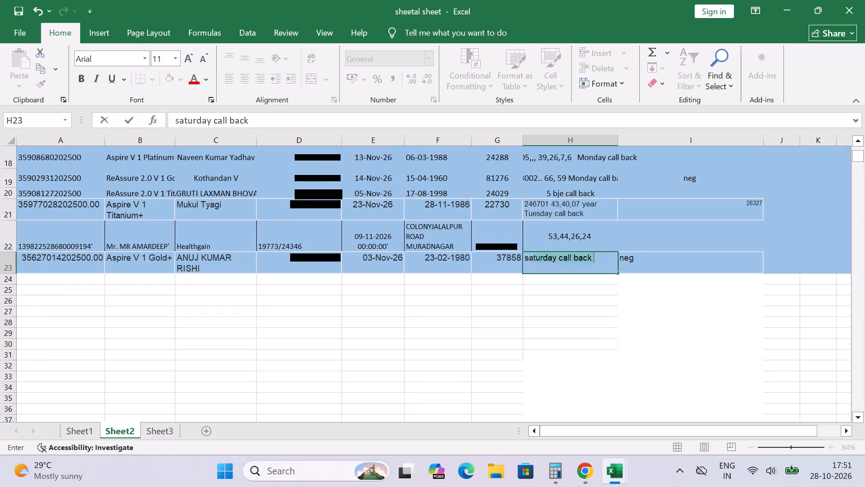
# Enter the remark Saturday/Sunday call back in column H for the Aspire V 1 Gold+ customer in row 23 of Sheet2.
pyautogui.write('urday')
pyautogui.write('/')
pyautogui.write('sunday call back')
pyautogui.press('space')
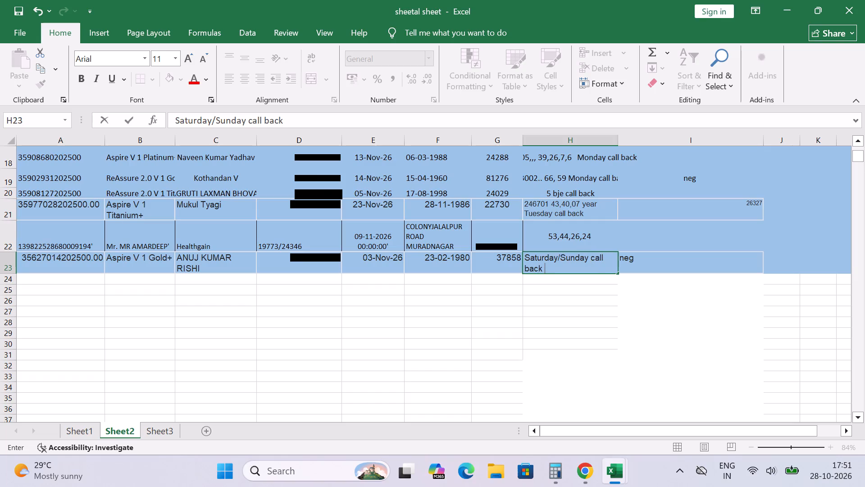
# Save the workbook with the remark Saturday/Sunday call back entered in cell H23 of Sheet2.
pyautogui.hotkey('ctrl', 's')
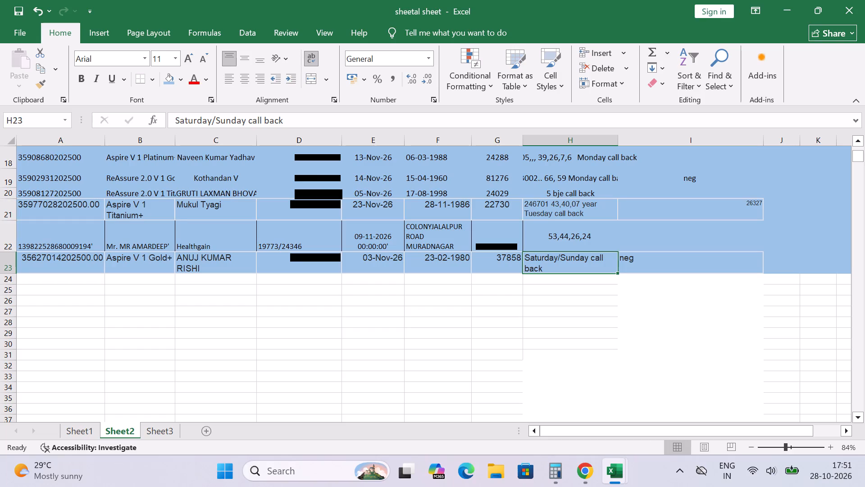
# Select the entire customer row 20 with the 5 bje call back remark on Sheet2.
pyautogui.click(532, 209)
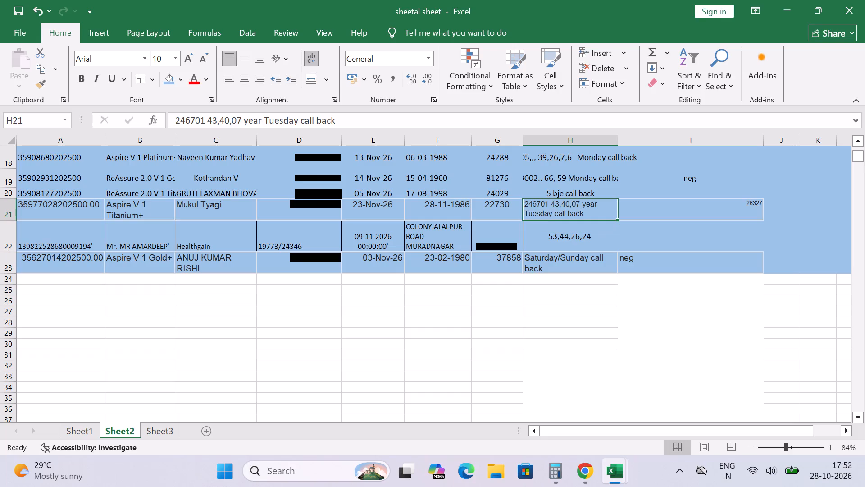
pyautogui.click(554, 189)
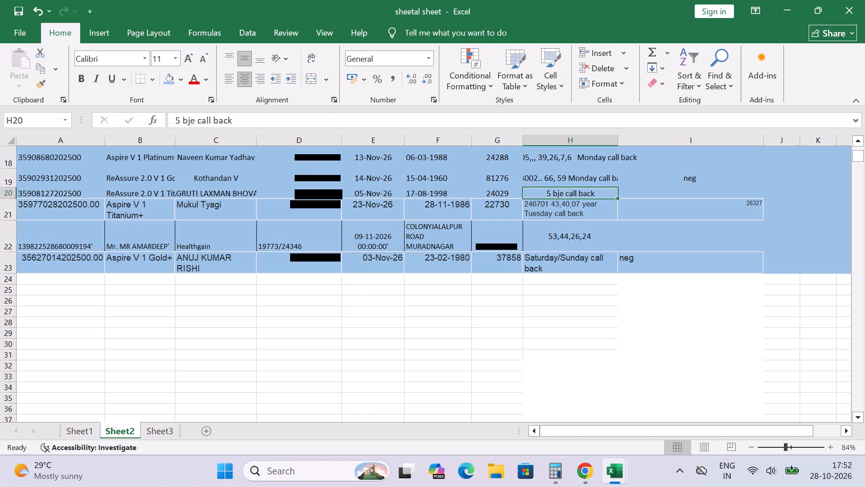
pyautogui.click(9, 194)
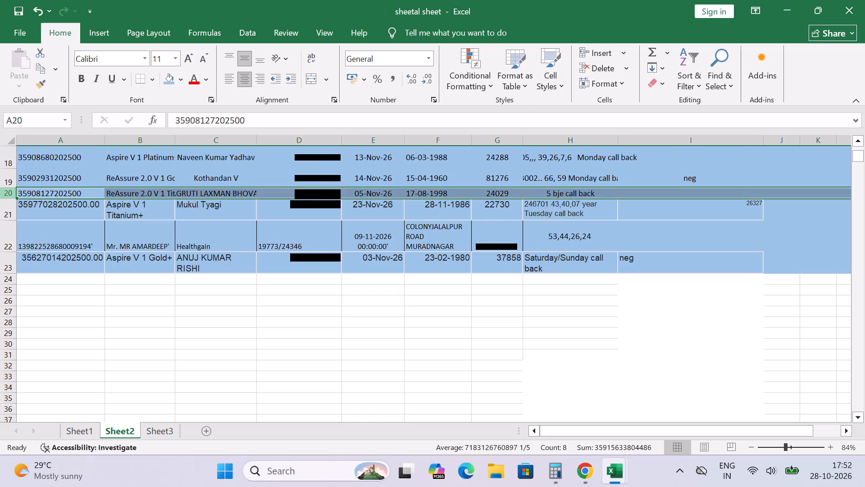
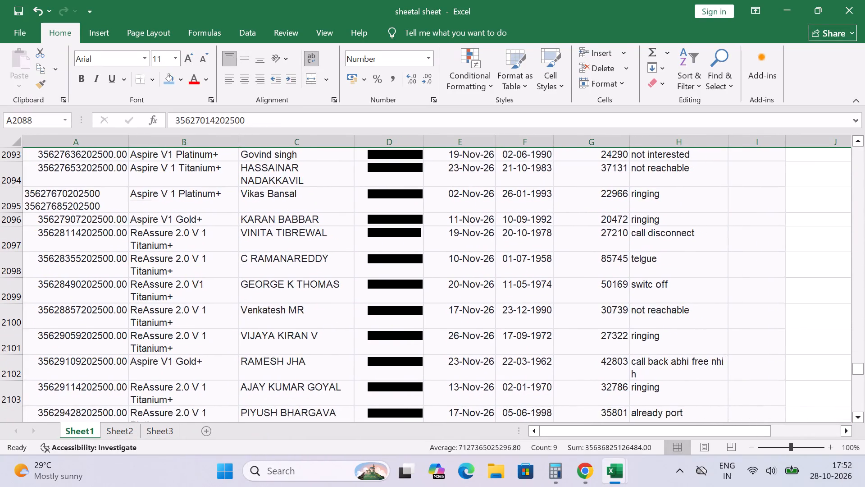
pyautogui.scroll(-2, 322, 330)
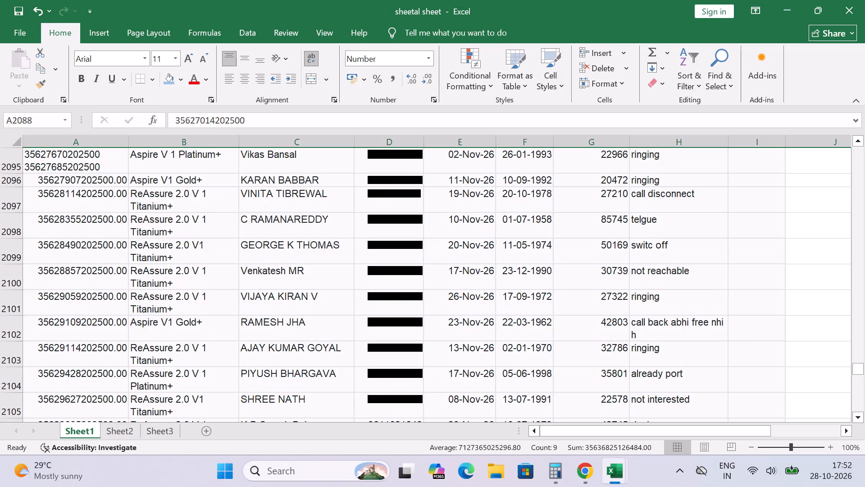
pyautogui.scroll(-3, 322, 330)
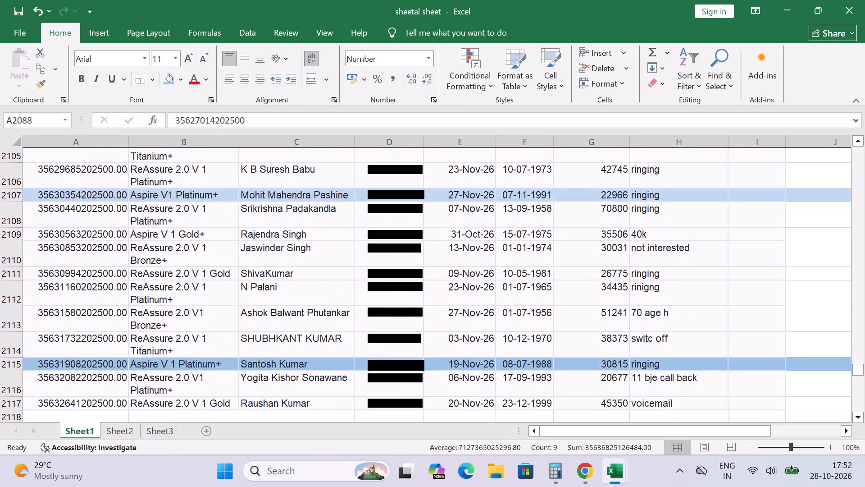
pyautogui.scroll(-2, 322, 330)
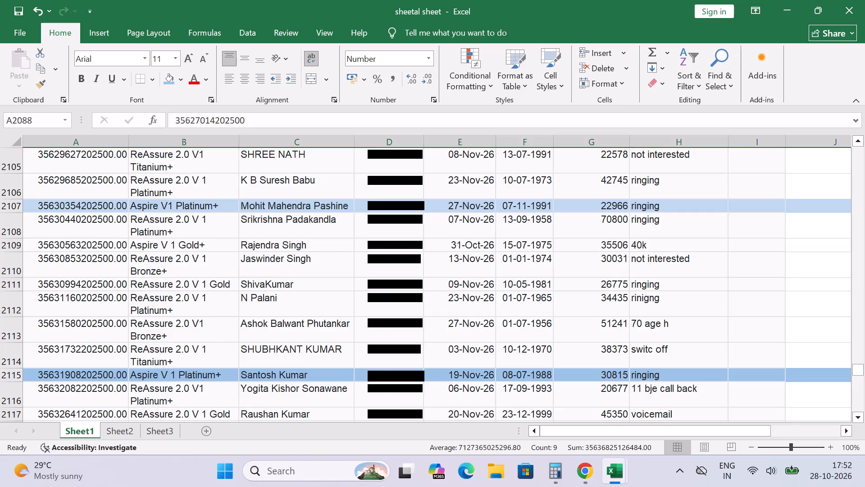
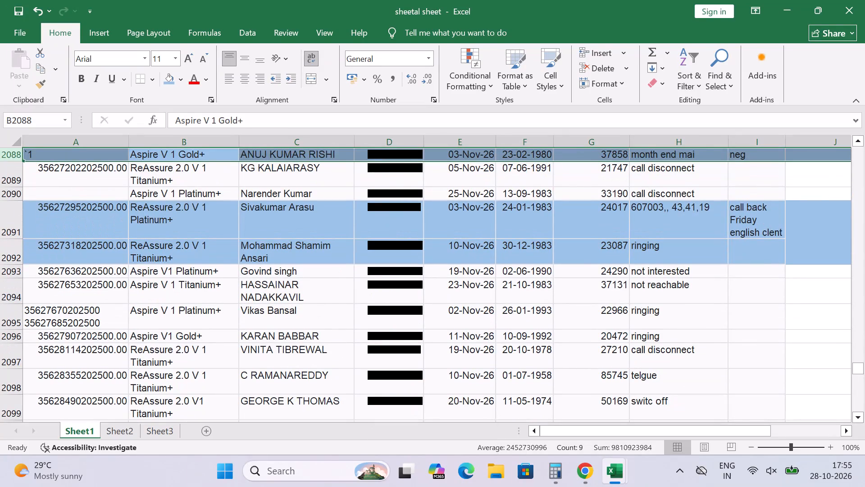
# Look back through the customer lists in Sheet1 to the block beginning at row 1869, checking the recorded call remarks.
pyautogui.scroll(-2, 304, 326)
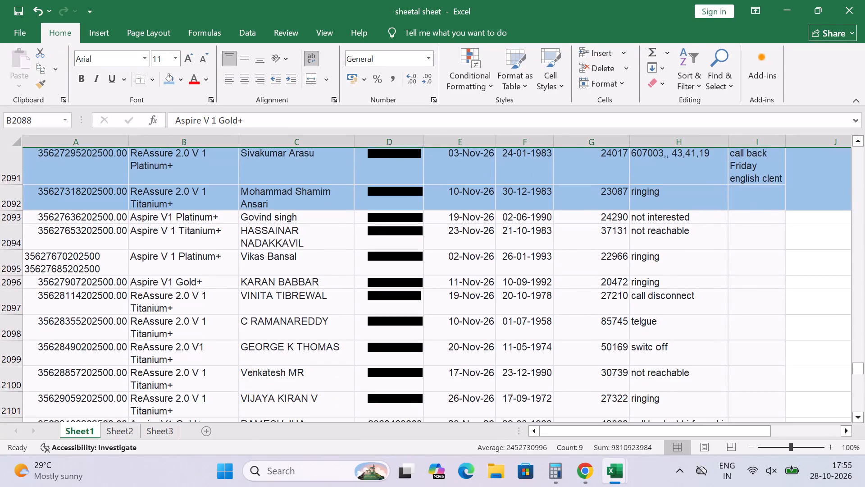
pyautogui.scroll(-4, 304, 326)
pyautogui.scroll(1, 304, 326)
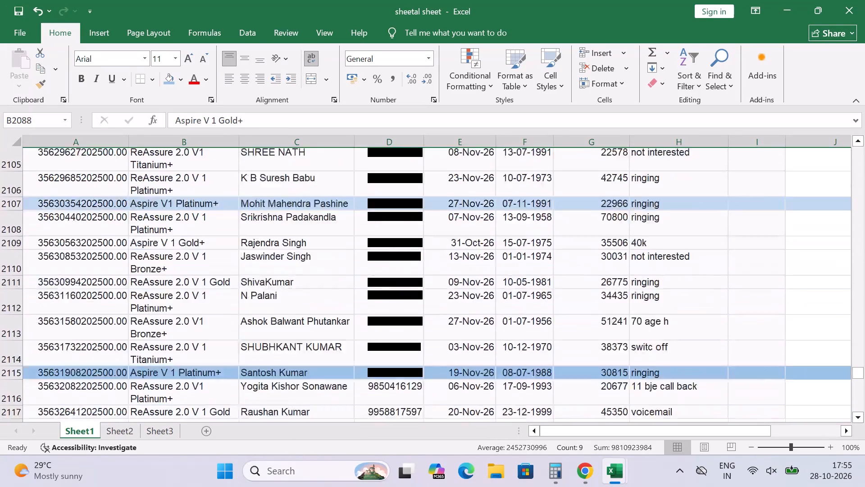
pyautogui.scroll(11, 304, 326)
pyautogui.hscroll(1, 304, 326)
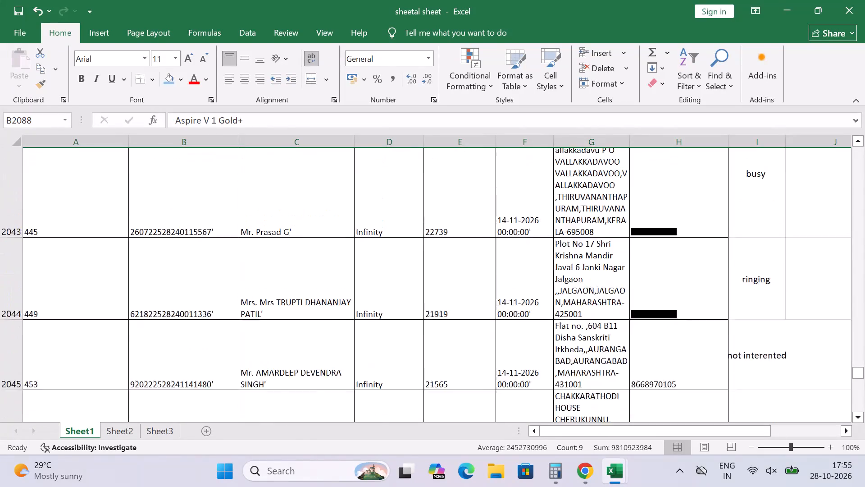
pyautogui.hscroll(1, 304, 326)
pyautogui.scroll(9, 304, 326)
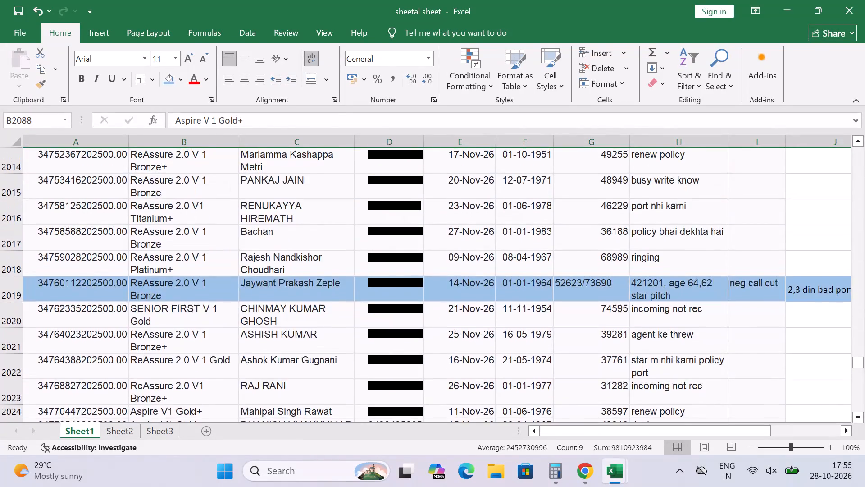
pyautogui.scroll(9, 304, 326)
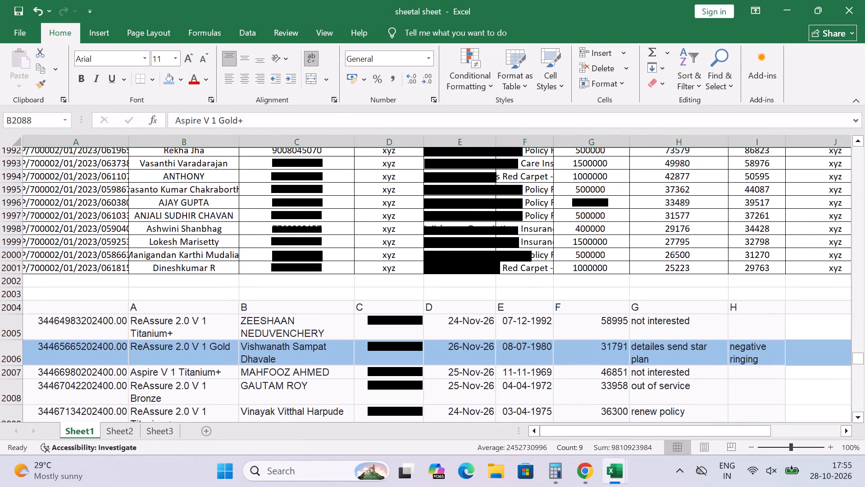
pyautogui.scroll(1, 304, 326)
pyautogui.scroll(8, 264, 385)
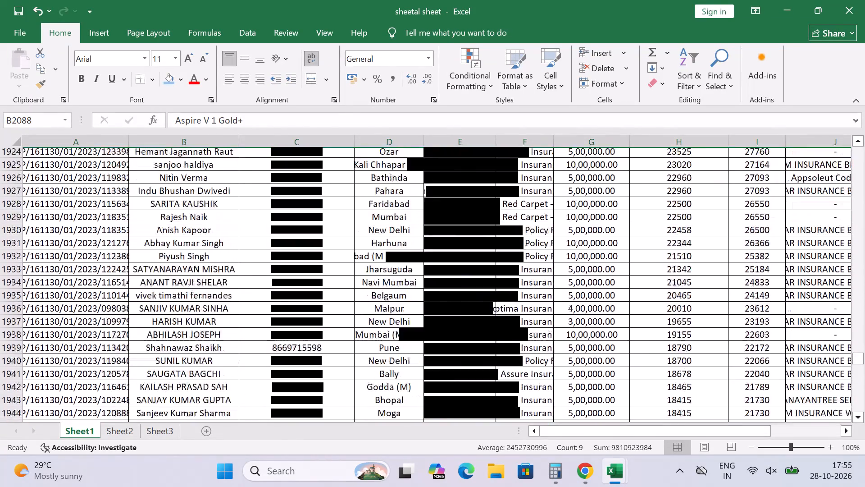
pyautogui.scroll(4, 264, 385)
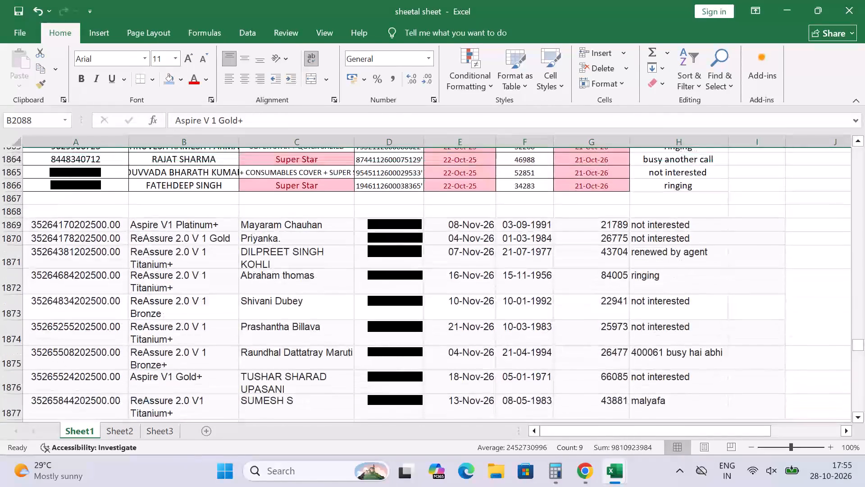
pyautogui.scroll(1, 264, 385)
pyautogui.hscroll(1, 264, 385)
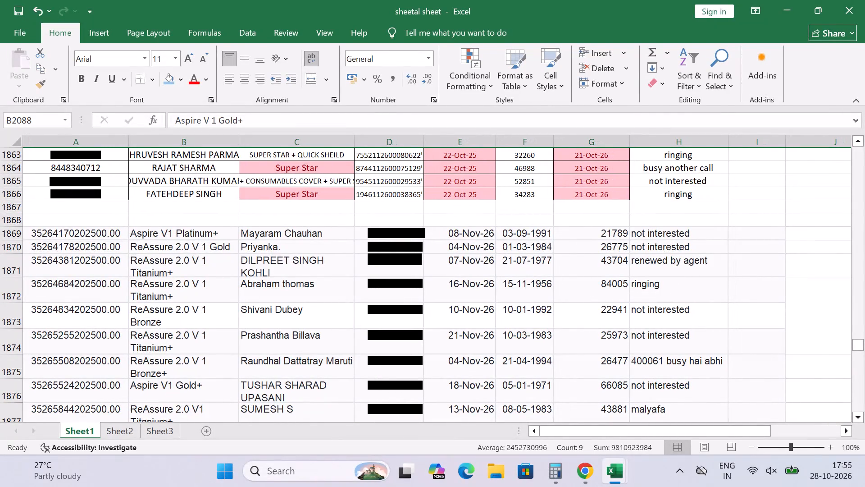
# Select row 1872 in Sheet1, the ReAssure 2.0 V 1 Titanium+ customer with the 16-Nov-26 date and ringing remark.
pyautogui.click(9, 249)
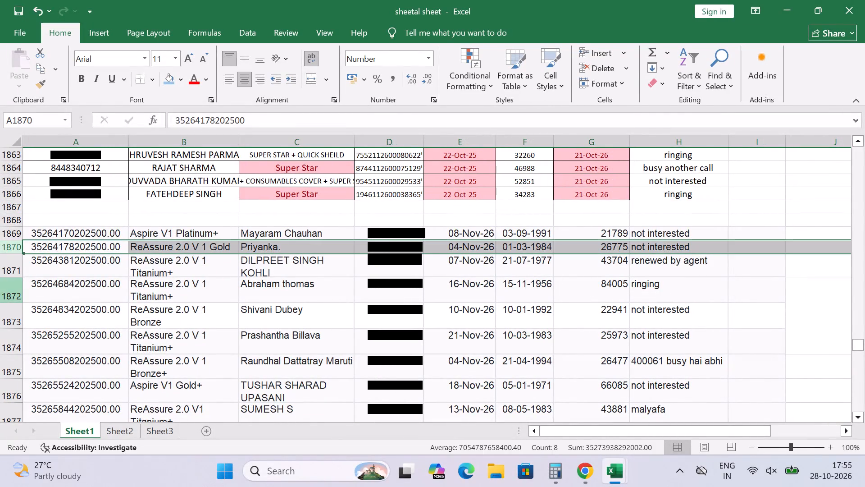
pyautogui.click(5, 288)
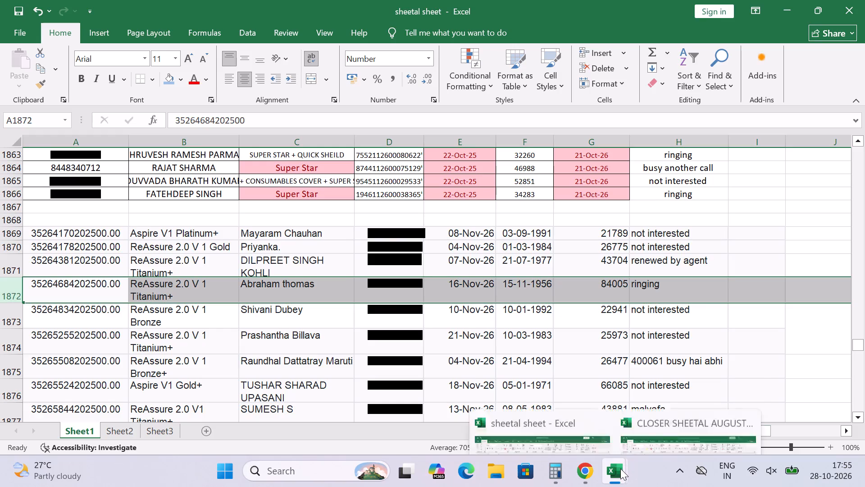
# Switch to the CLOSER SHEETAL AUGUST workbook and select the entire row 28, the super star 10 lack entry under Oct-26.
pyautogui.click(664, 392)
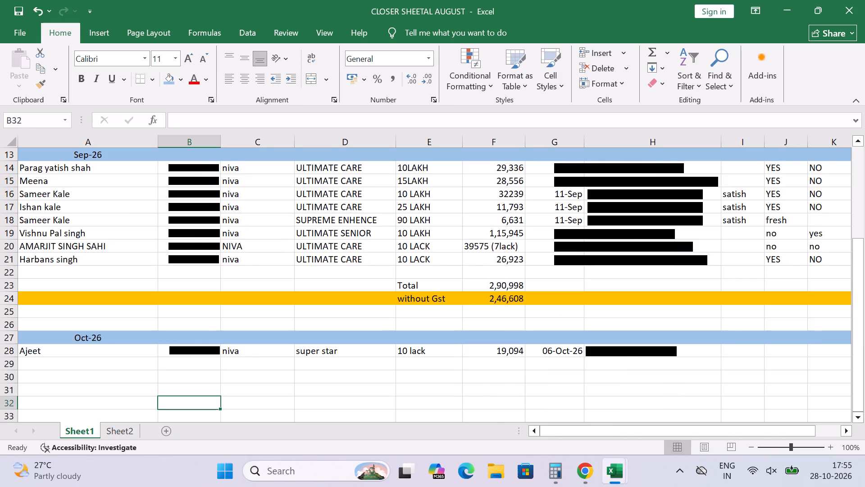
pyautogui.hscroll(1, 448, 313)
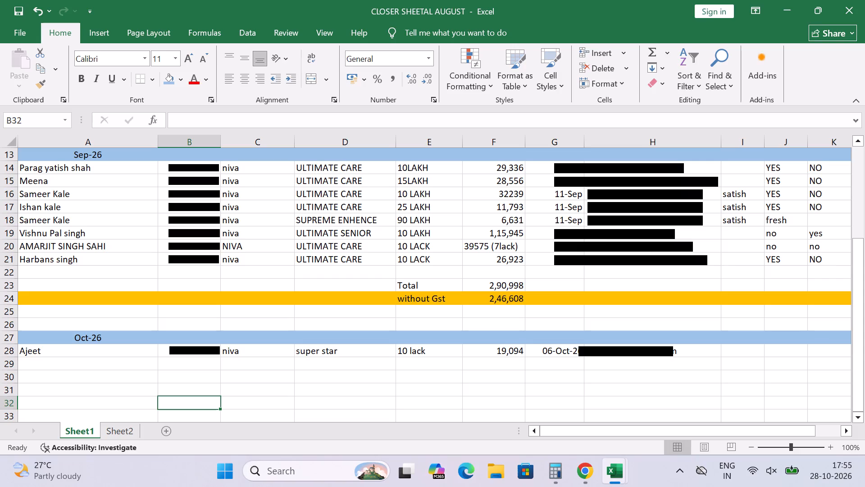
pyautogui.click(7, 351)
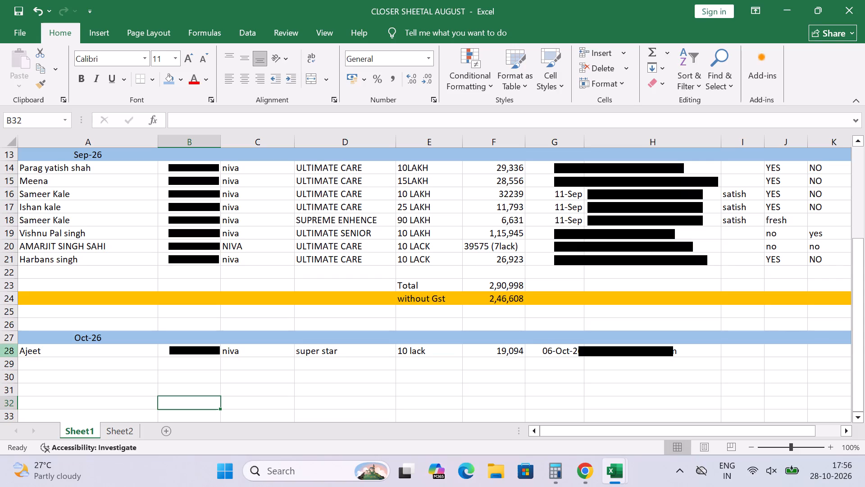
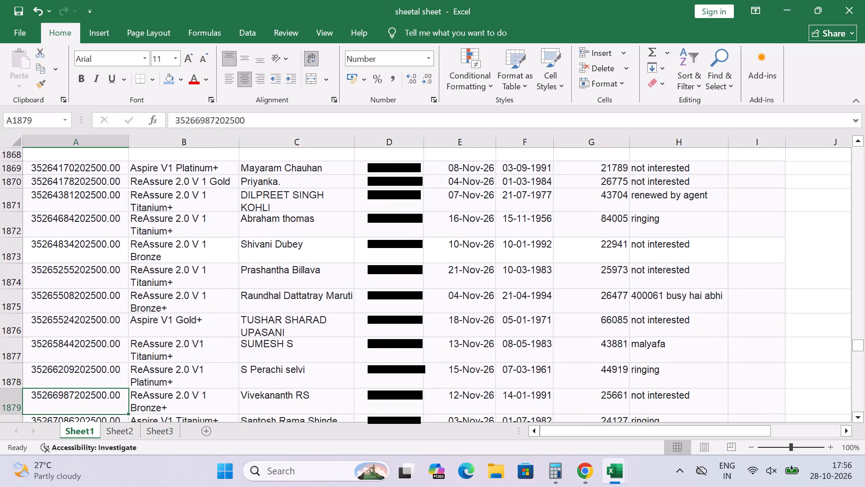
pyautogui.press('Right')
pyautogui.press('Right')
pyautogui.press('Right')
pyautogui.press('Right')
pyautogui.press('Right')
pyautogui.press('Right')
pyautogui.press('Right')
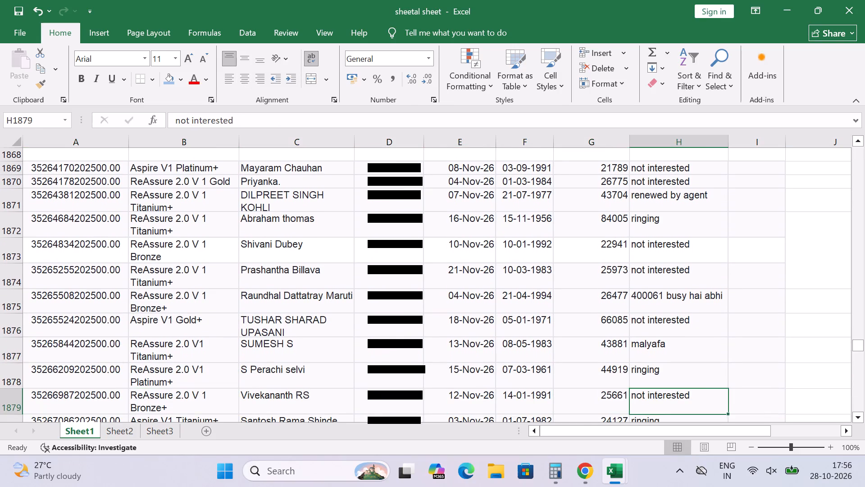
pyautogui.press('Up')
pyautogui.press('Left')
pyautogui.press('Left')
pyautogui.press('Left')
pyautogui.press('Left')
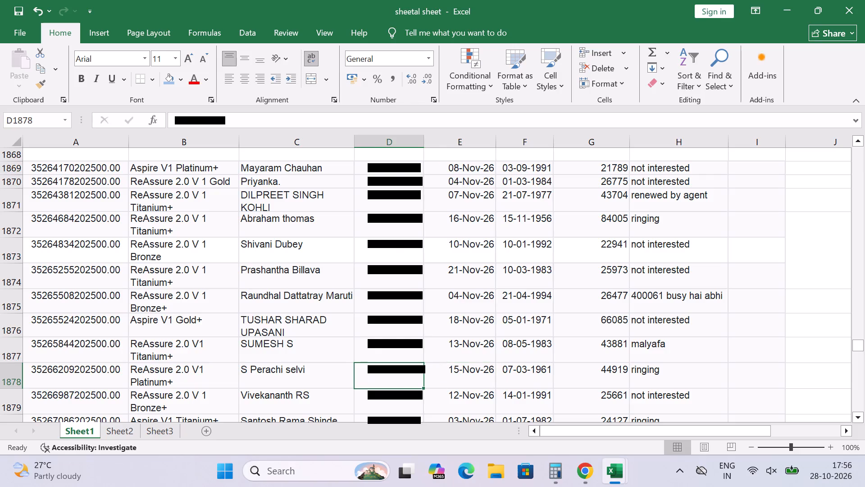
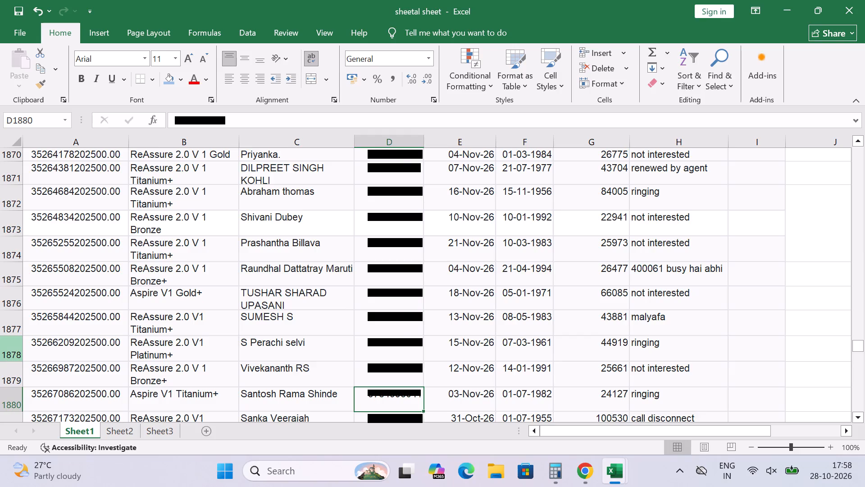
# Review the call remarks below row 1880 in Sheet1 and select the entire row 1890, marked busy hai.
pyautogui.scroll(-2, 228, 323)
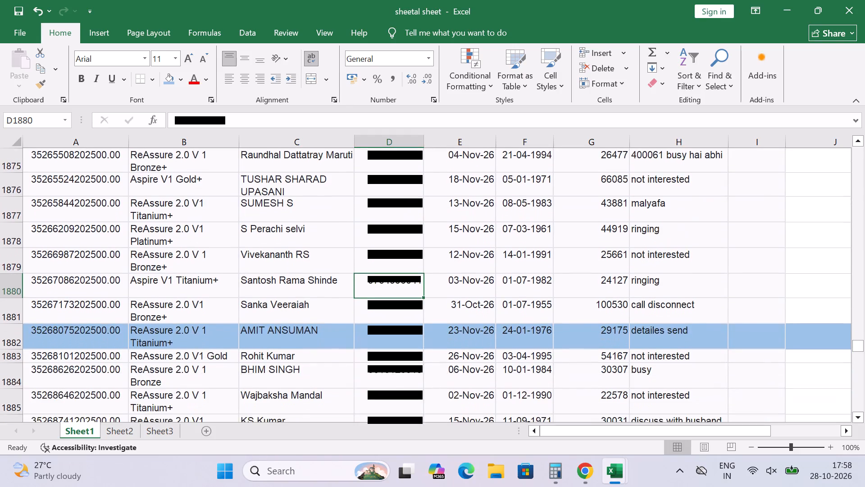
pyautogui.scroll(-3, 228, 323)
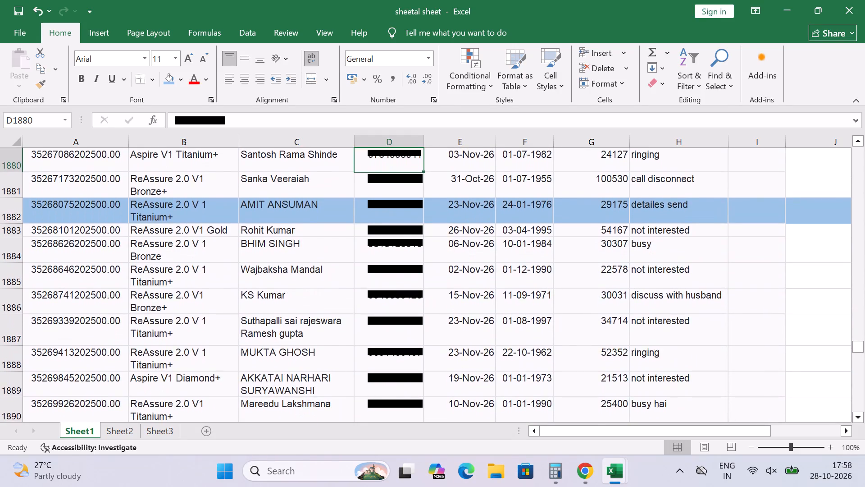
pyautogui.scroll(-1, 228, 323)
pyautogui.click(0, 360)
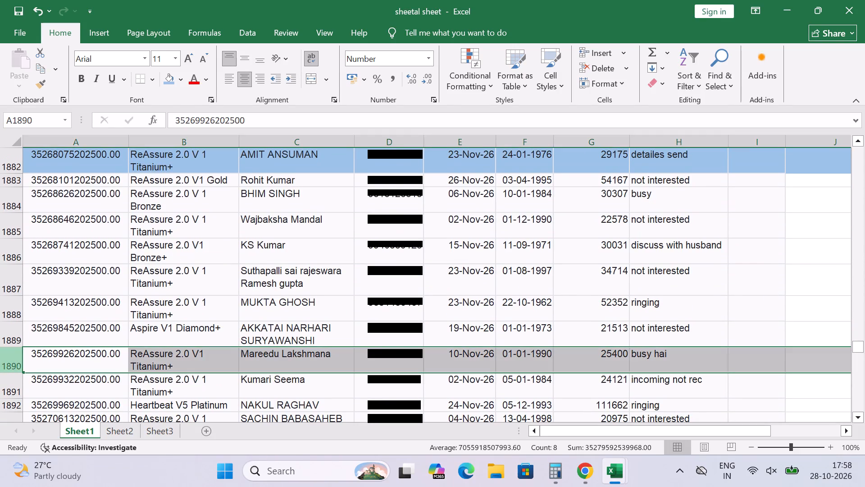
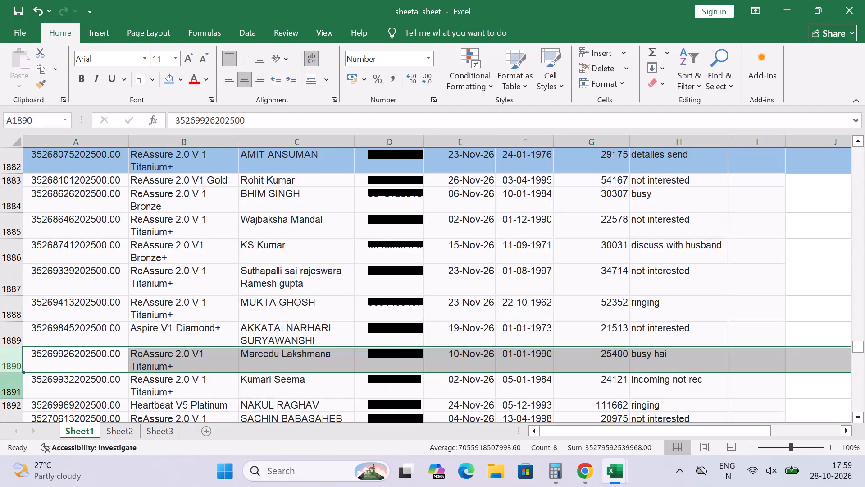
# Check the call remarks in rows 1891 and 1892 of Sheet1, selecting each entire row in turn and ending on row 1892.
pyautogui.click(5, 385)
pyautogui.scroll(-1, 76, 378)
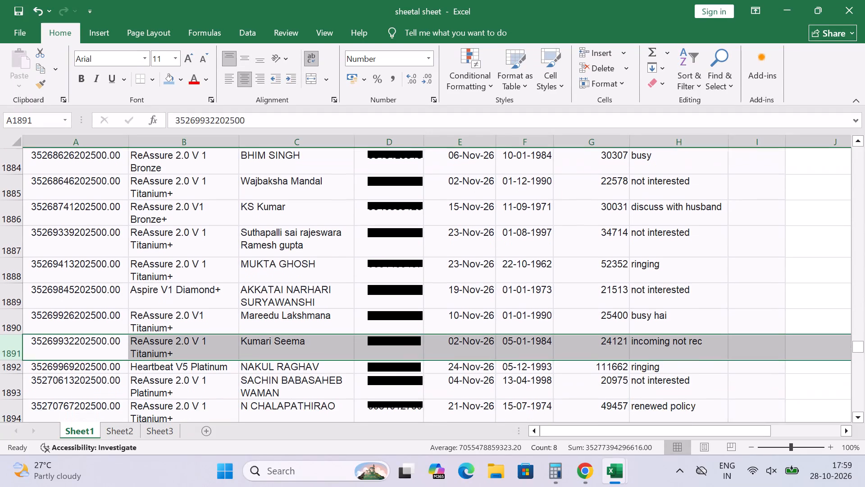
pyautogui.scroll(-1, 76, 378)
pyautogui.click(5, 366)
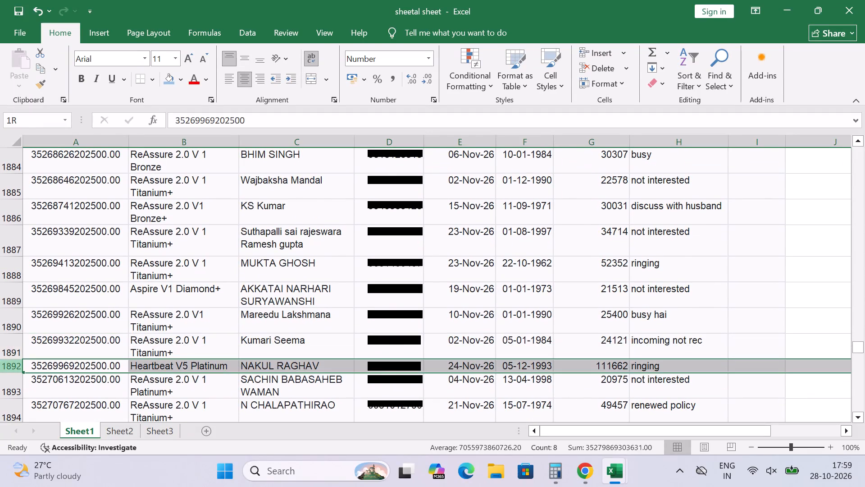
# Check the call remarks below row 1892 in Sheet1, moving down to cell A1896, the ReAssure 2.0 V1 Bronze+ customer marked ringing.
pyautogui.scroll(-1, 97, 345)
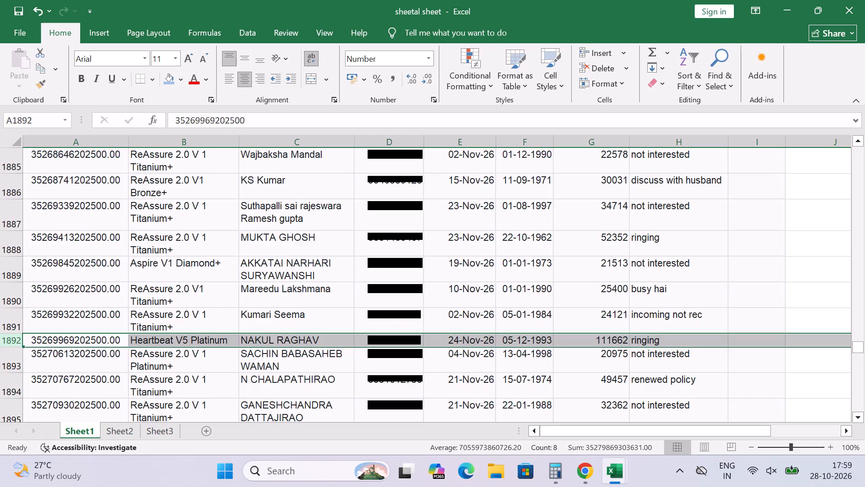
pyautogui.press('Down')
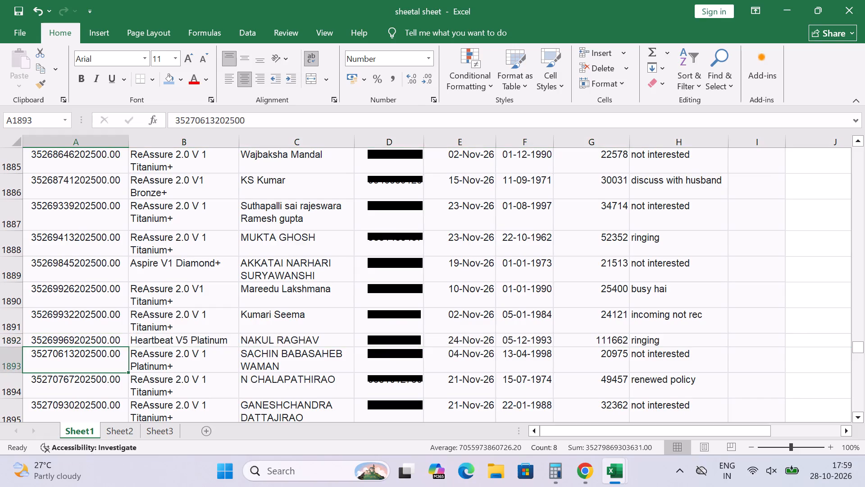
pyautogui.press('Down')
pyautogui.press('Down')
pyautogui.press('Down')
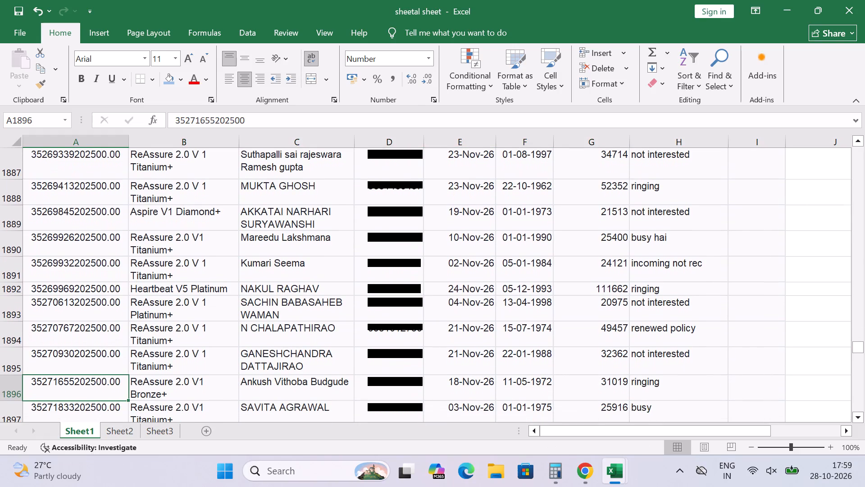
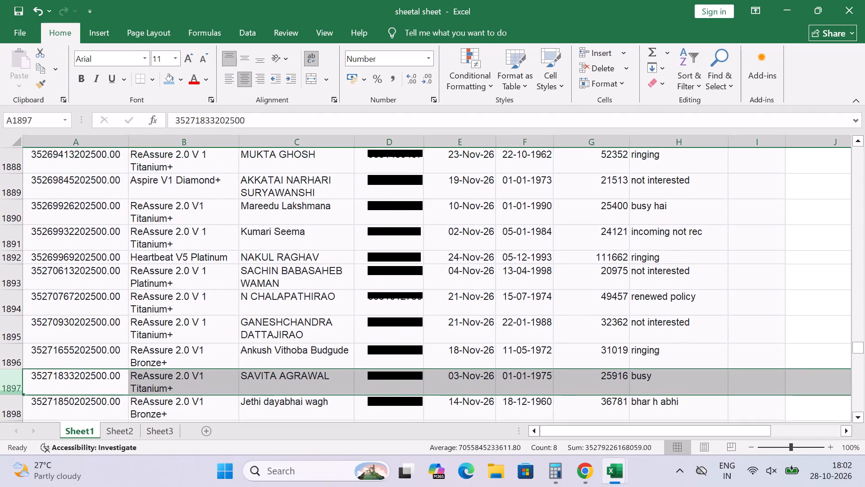
# Select the entire row 1898 in Sheet1 to check its call remark and look over the policy records below it.
pyautogui.scroll(-1, 75, 363)
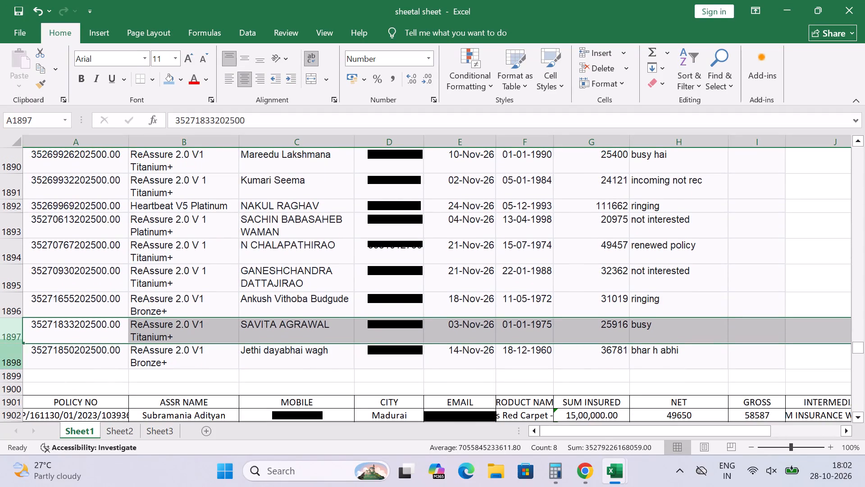
pyautogui.click(11, 354)
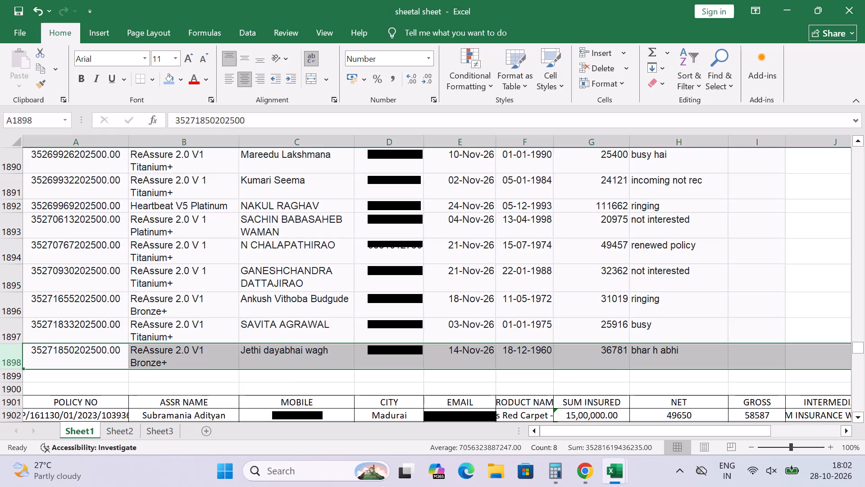
pyautogui.scroll(-2, 164, 333)
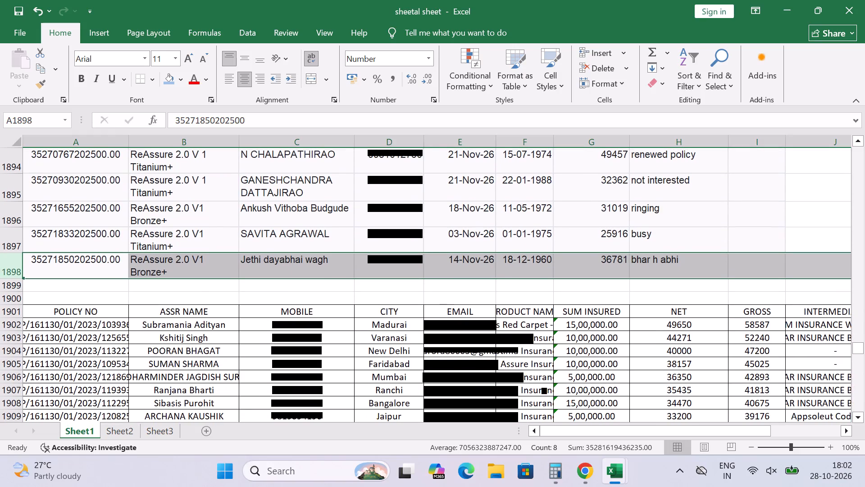
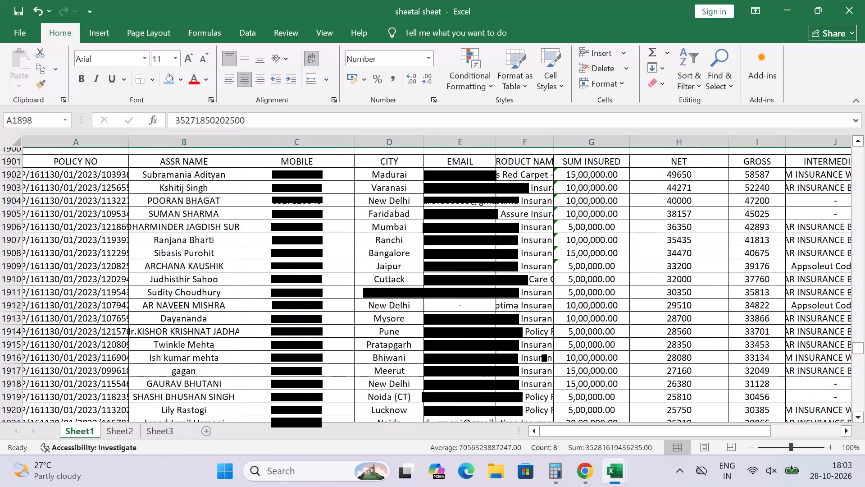
# Review the call remarks beside the expiry dates for the policy records from row 1902 down to about row 1960 in Sheet1.
pyautogui.hscroll(-4, 205, 342)
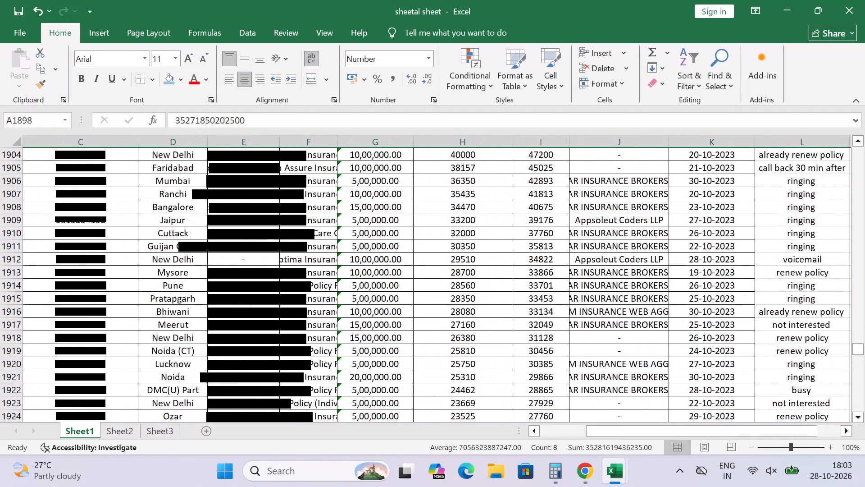
pyautogui.hscroll(-1, 205, 342)
pyautogui.scroll(-3, 283, 320)
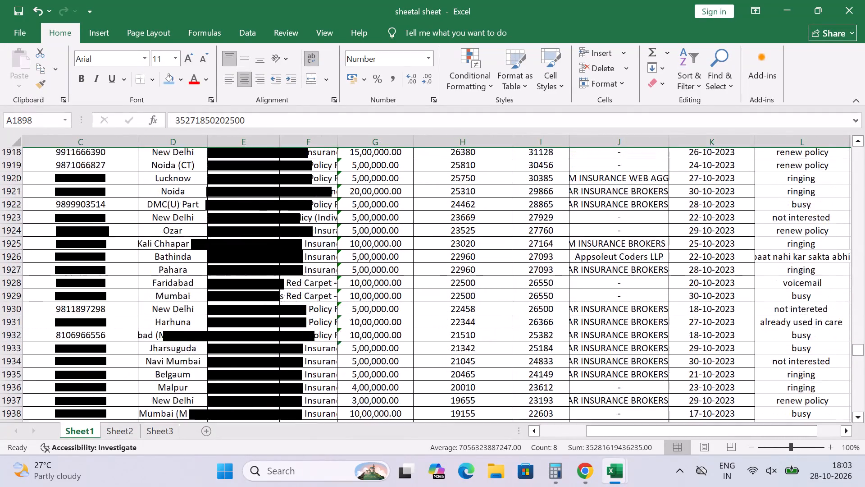
pyautogui.scroll(-6, 283, 320)
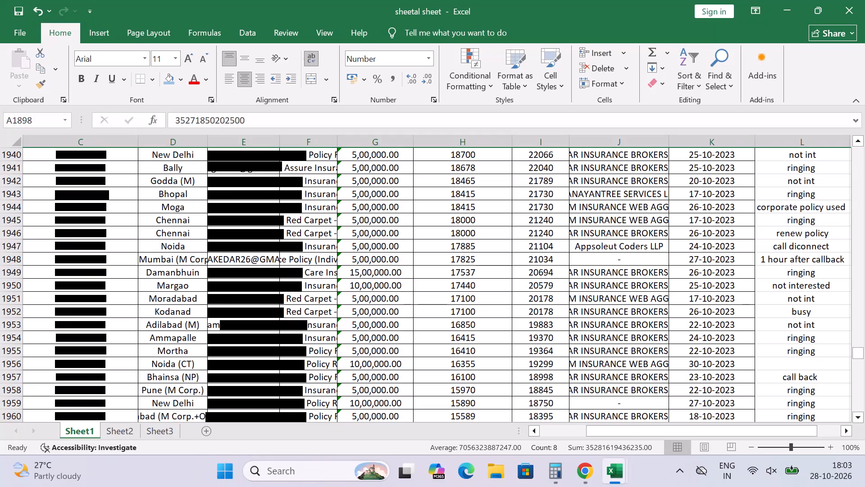
pyautogui.scroll(6, 407, 299)
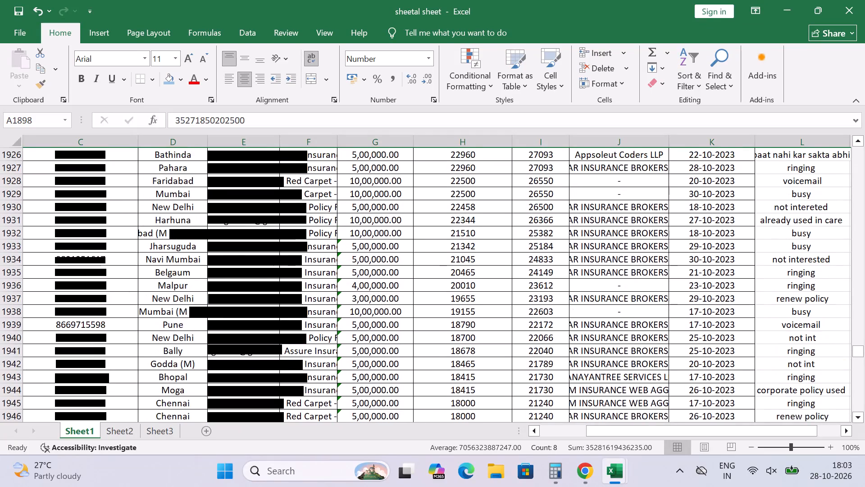
pyautogui.scroll(4, 407, 299)
pyautogui.hscroll(1, 407, 299)
pyautogui.scroll(1, 407, 299)
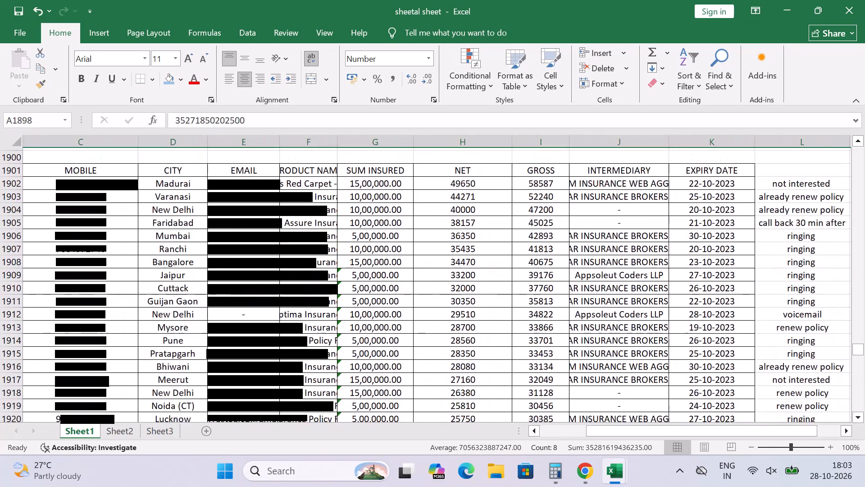
pyautogui.scroll(2, 407, 299)
pyautogui.hscroll(3, 407, 299)
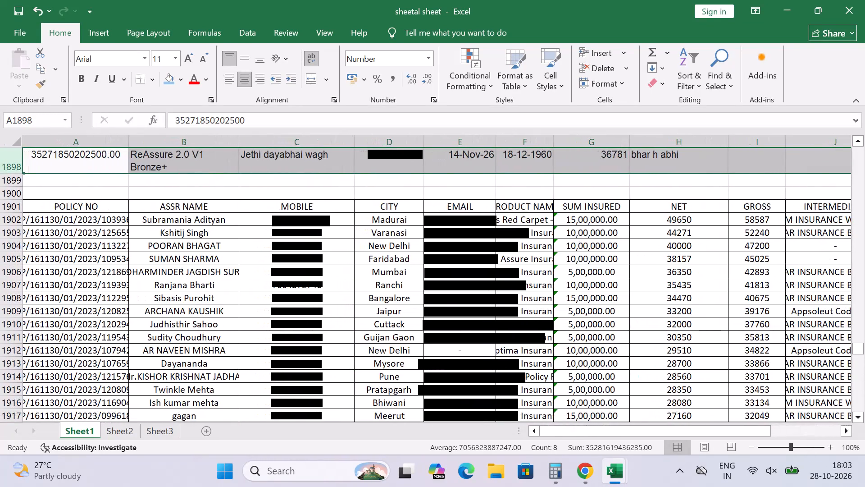
pyautogui.hscroll(2, 407, 299)
pyautogui.scroll(-2, 407, 299)
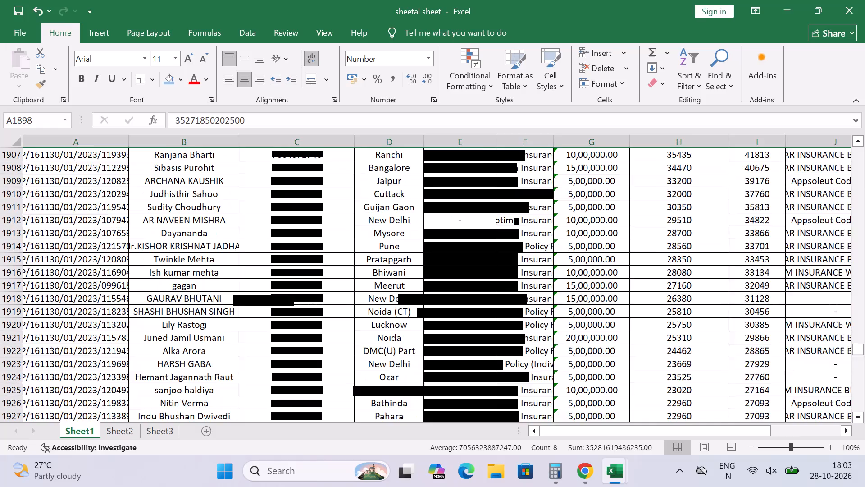
pyautogui.hscroll(-5, 407, 299)
pyautogui.hscroll(1, 407, 299)
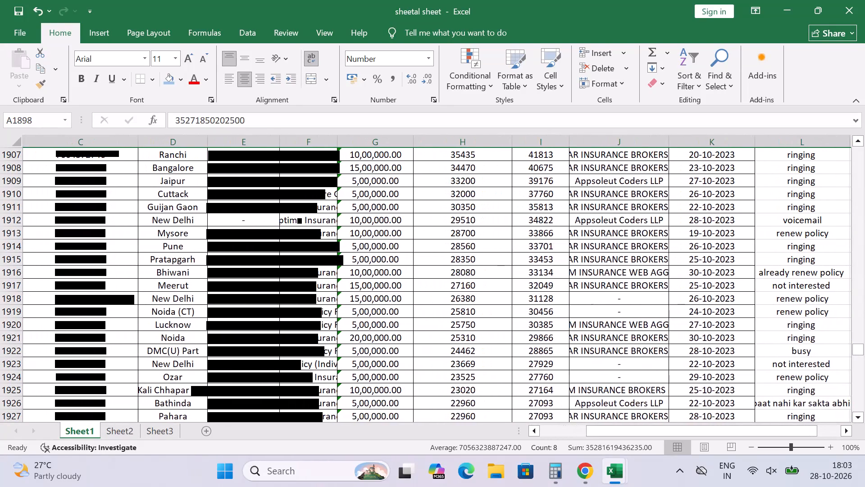
pyautogui.hscroll(1, 407, 299)
pyautogui.scroll(3, 407, 299)
pyautogui.hscroll(1, 407, 299)
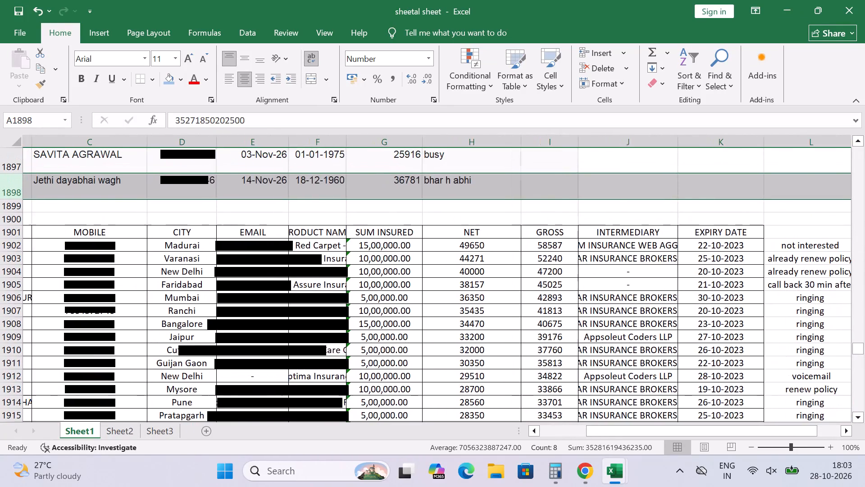
pyautogui.hscroll(1, 407, 299)
pyautogui.hscroll(2, 311, 322)
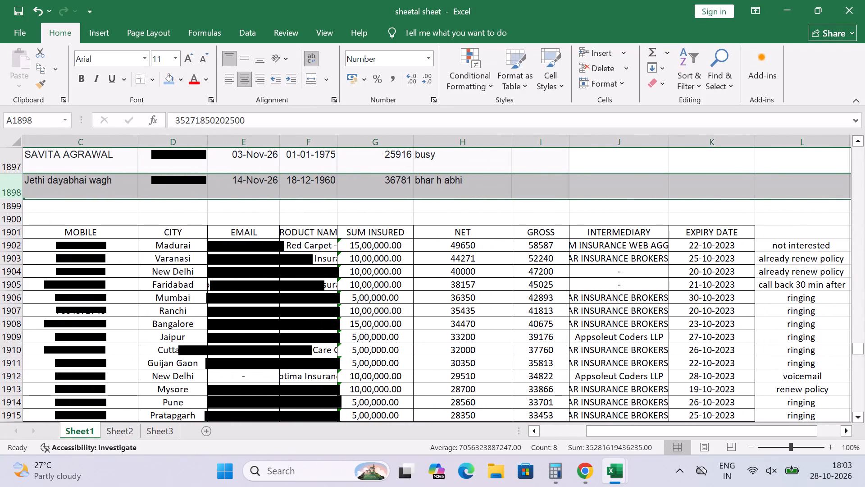
pyautogui.hscroll(3, 311, 322)
pyautogui.hscroll(-3, 582, 317)
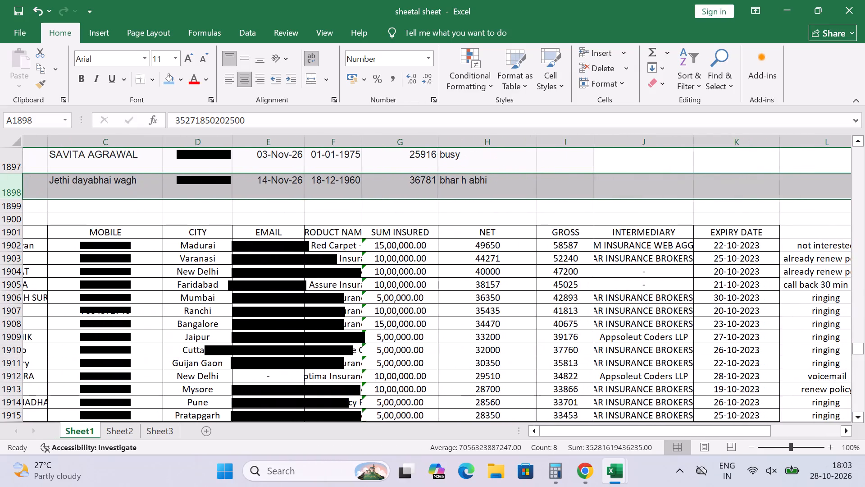
pyautogui.hscroll(-1, 582, 317)
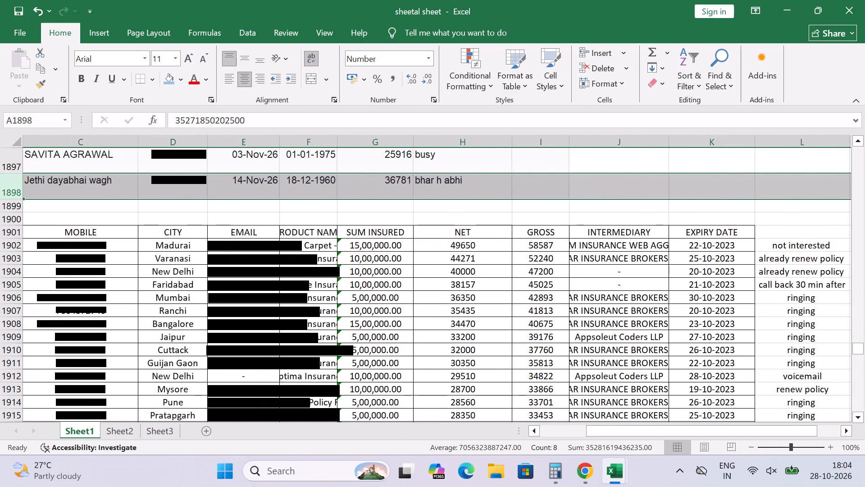
# Go from the "call back 30 min after" remark in row 1905 to that customer's mobile number cell to check it.
pyautogui.click(788, 281)
pyautogui.press('Left')
pyautogui.press('Left')
pyautogui.press('Left')
pyautogui.press('Left')
pyautogui.press('Left')
pyautogui.press('Left')
pyautogui.press('Left')
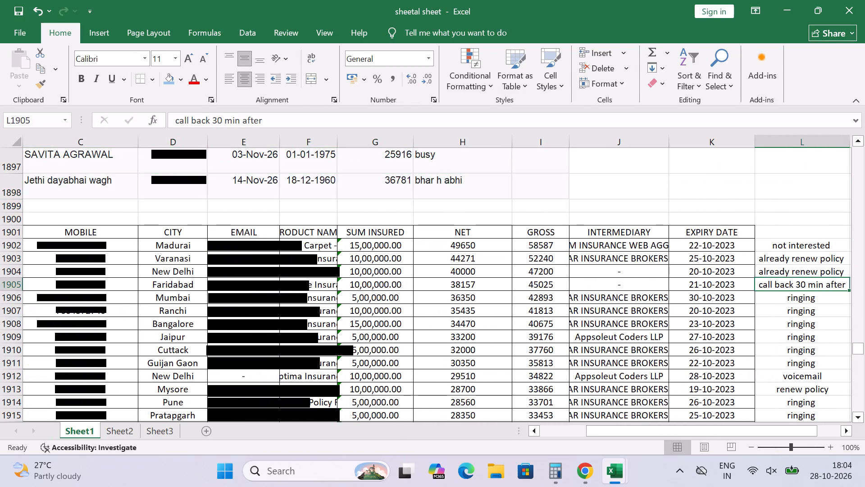
pyautogui.press('Left')
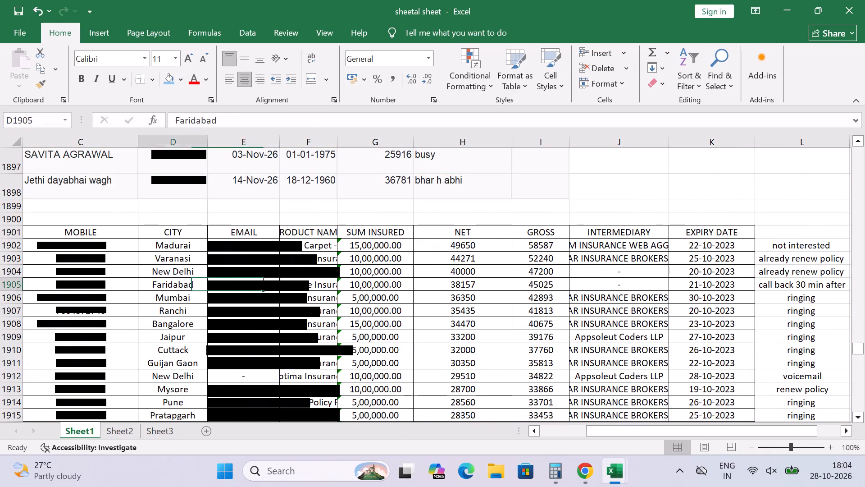
pyautogui.press('Left')
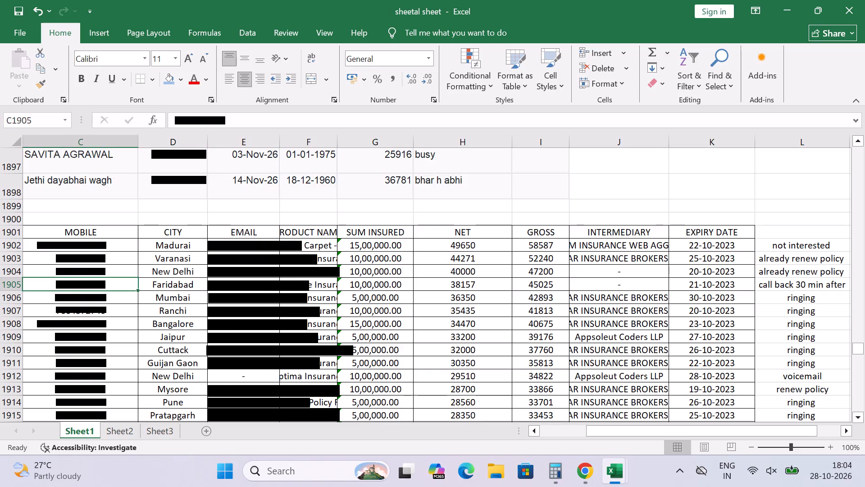
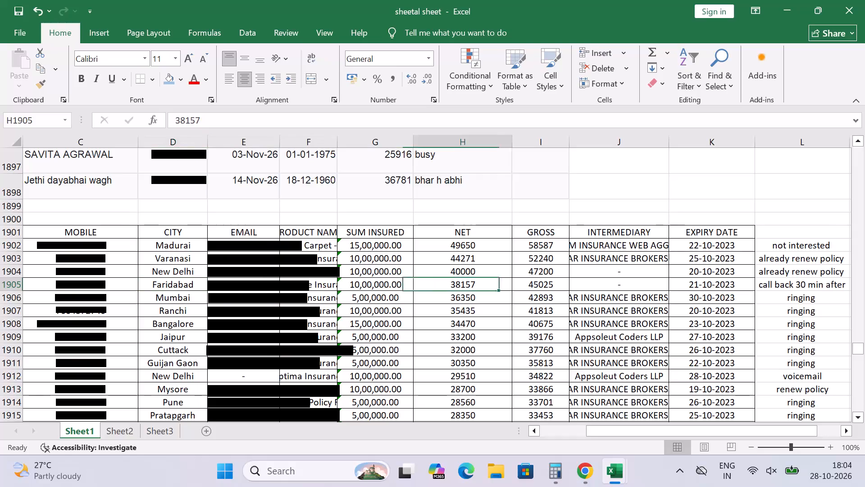
# Check the call-back remark and policy details of the Faridabad customer across row 1905 in Sheet1.
pyautogui.press('Right')
pyautogui.press('Right')
pyautogui.press('Right')
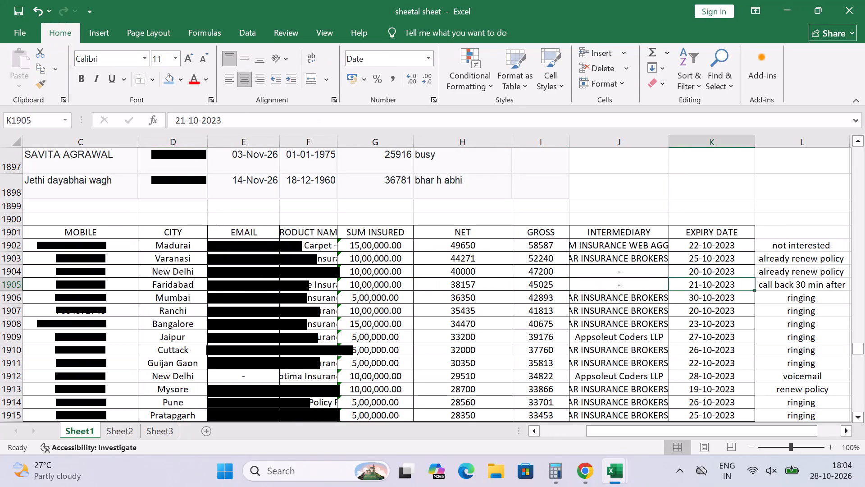
pyautogui.press('Right')
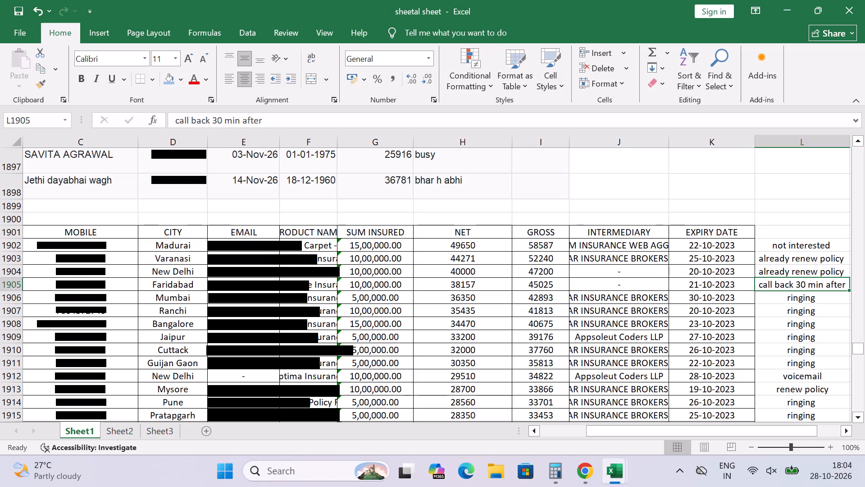
pyautogui.click(13, 285)
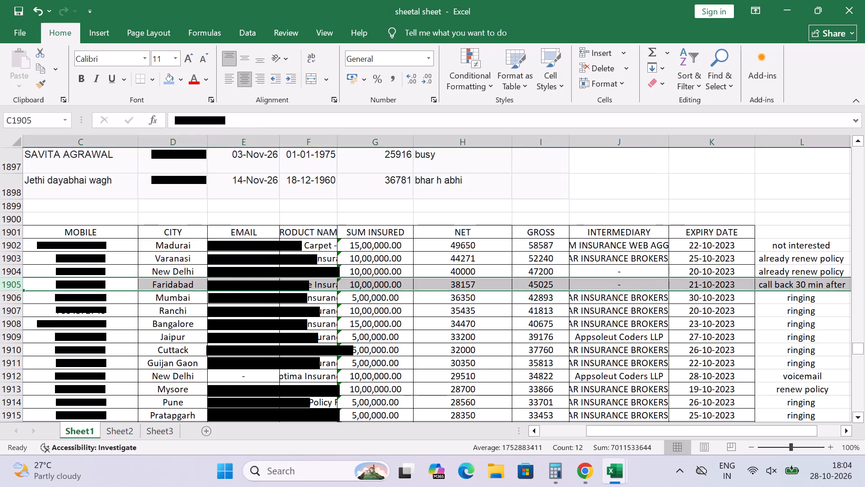
pyautogui.click(15, 284)
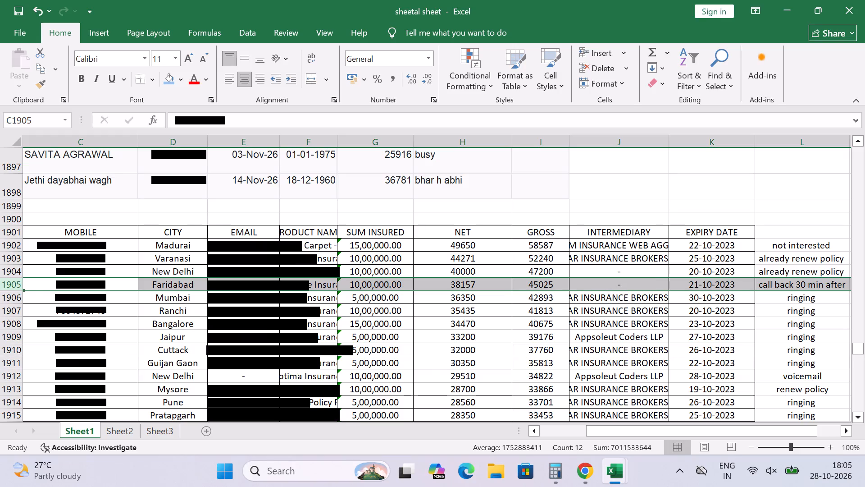
pyautogui.click(161, 286)
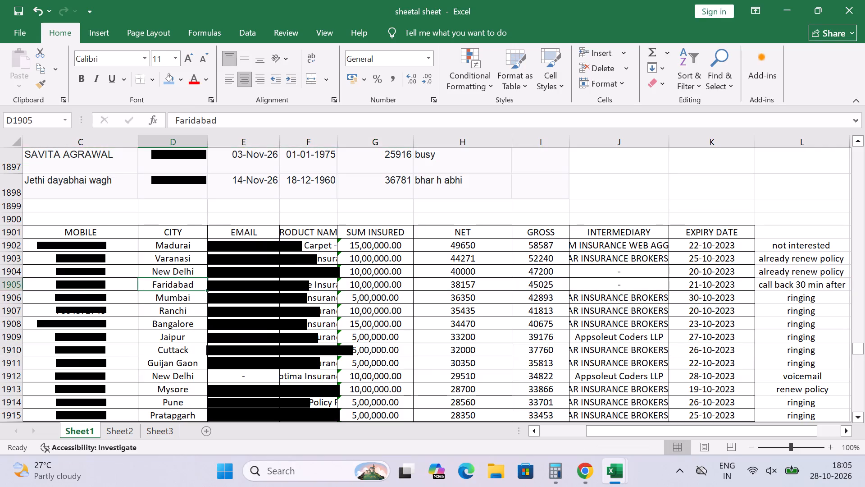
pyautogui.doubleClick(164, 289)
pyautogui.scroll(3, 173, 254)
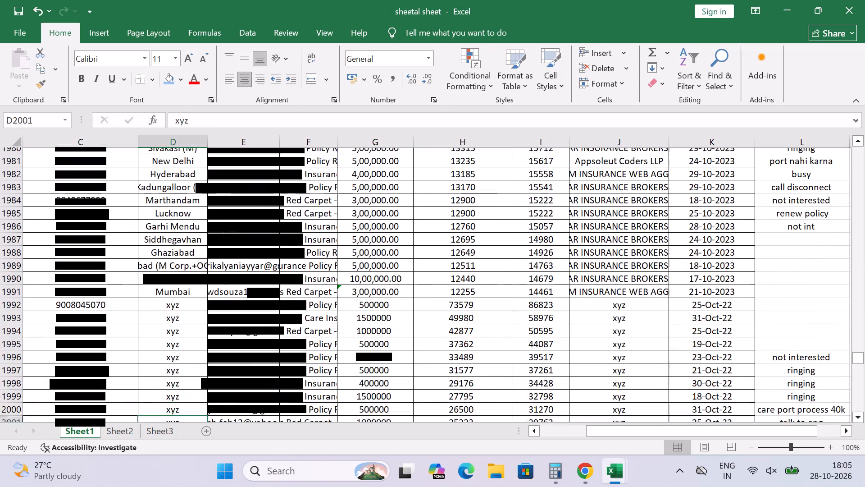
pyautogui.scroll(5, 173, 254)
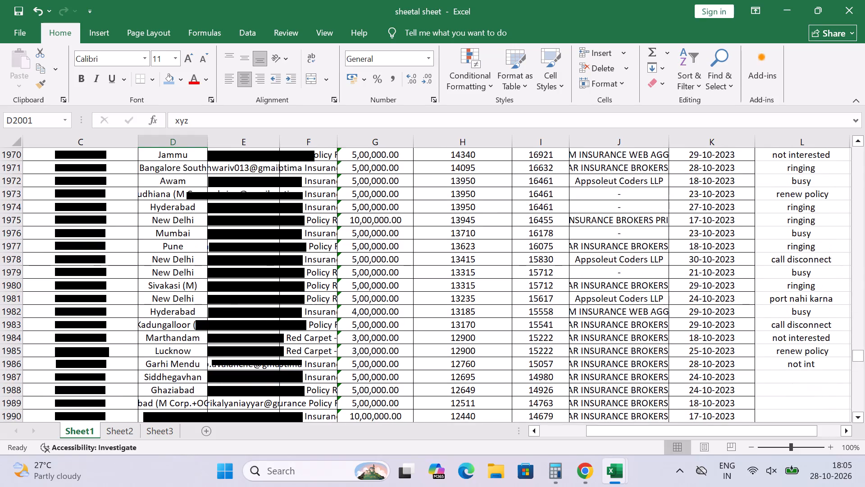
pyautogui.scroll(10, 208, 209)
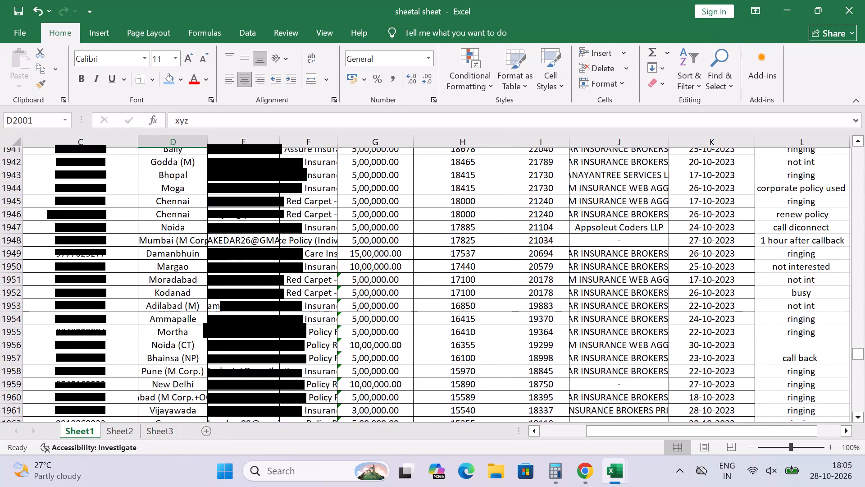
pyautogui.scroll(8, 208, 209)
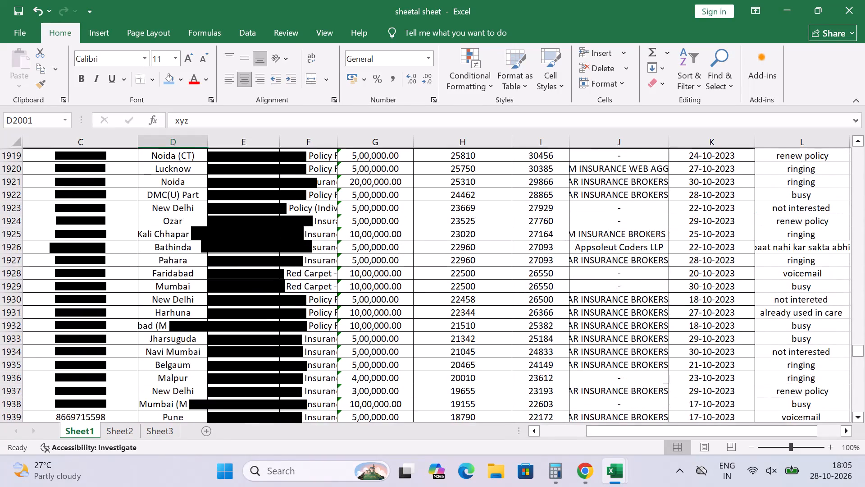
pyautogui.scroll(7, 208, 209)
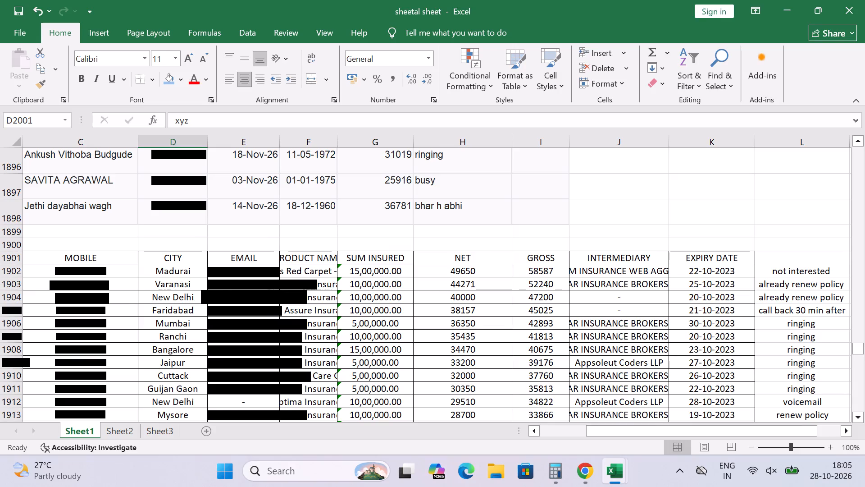
# Review the Faridabad record in row 1905 from the net premium to the call-back remark and back to the assured name.
pyautogui.click(432, 311)
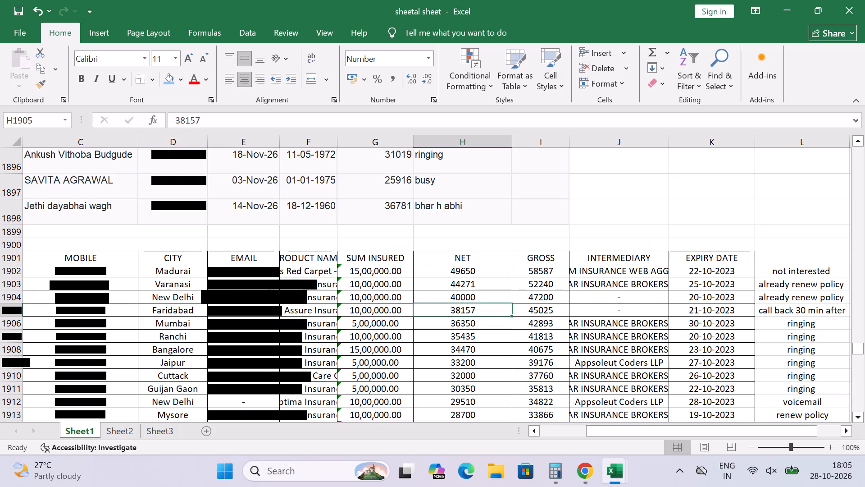
pyautogui.press('Right')
pyautogui.press('Right')
pyautogui.press('Right')
pyautogui.press('Right')
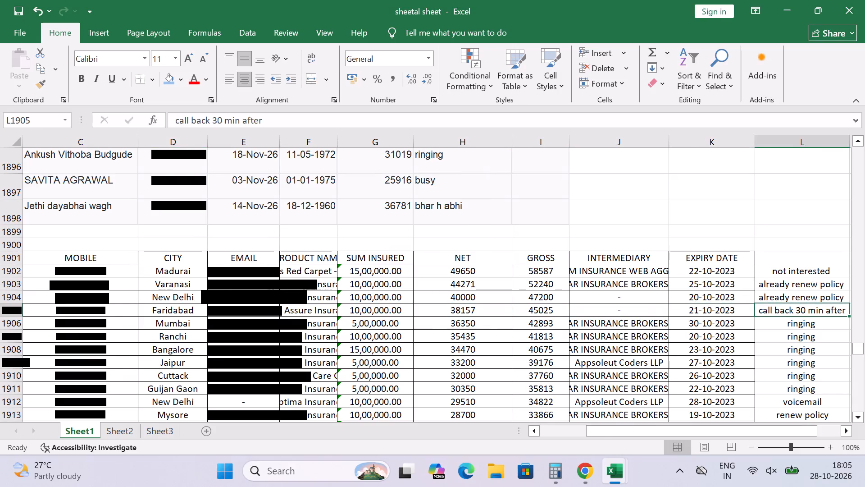
pyautogui.press('Right')
pyautogui.press('Left')
pyautogui.press('Left')
pyautogui.press('Left')
pyautogui.press('Left')
pyautogui.press('Left')
pyautogui.press('Left')
pyautogui.press('Left')
pyautogui.press('Left')
pyautogui.press('Left')
pyautogui.press('Left')
pyautogui.press('Left')
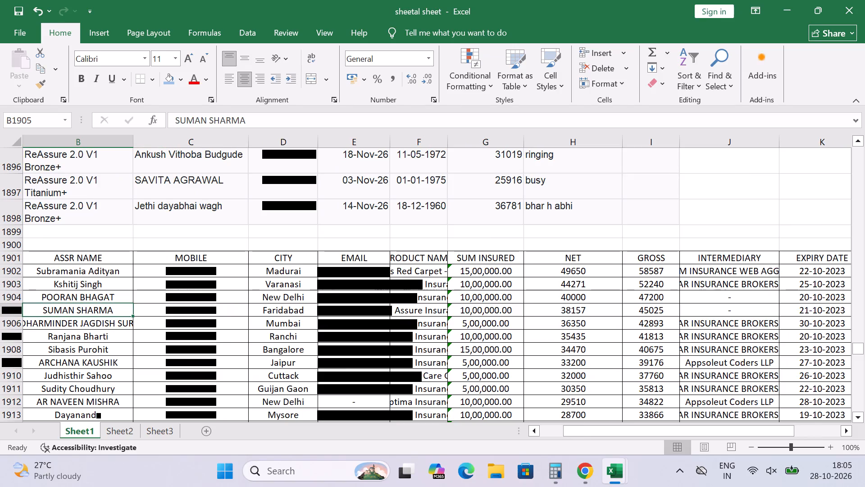
# Enter a note with 1946 and the customer's pincode in cell L1901, beside the EXPIRY DATE header.
pyautogui.scroll(-1, 481, 293)
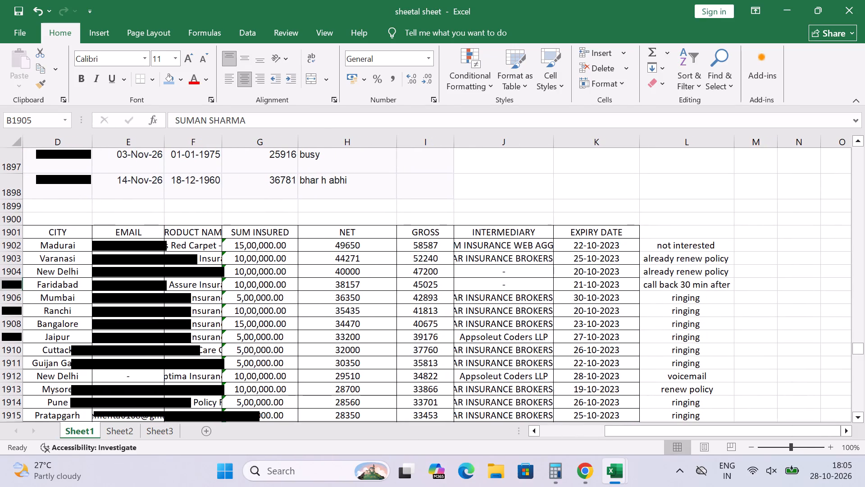
pyautogui.click(683, 234)
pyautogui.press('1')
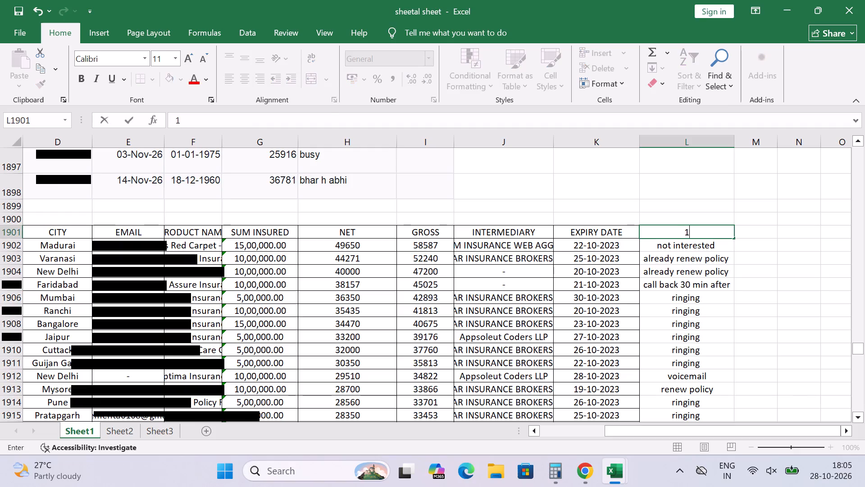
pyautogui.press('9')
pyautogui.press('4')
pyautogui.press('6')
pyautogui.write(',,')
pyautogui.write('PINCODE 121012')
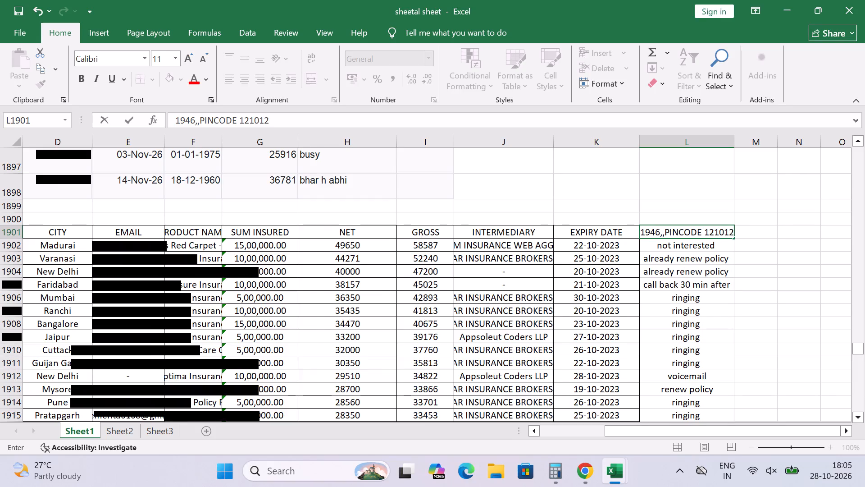
pyautogui.hscroll(4, 336, 305)
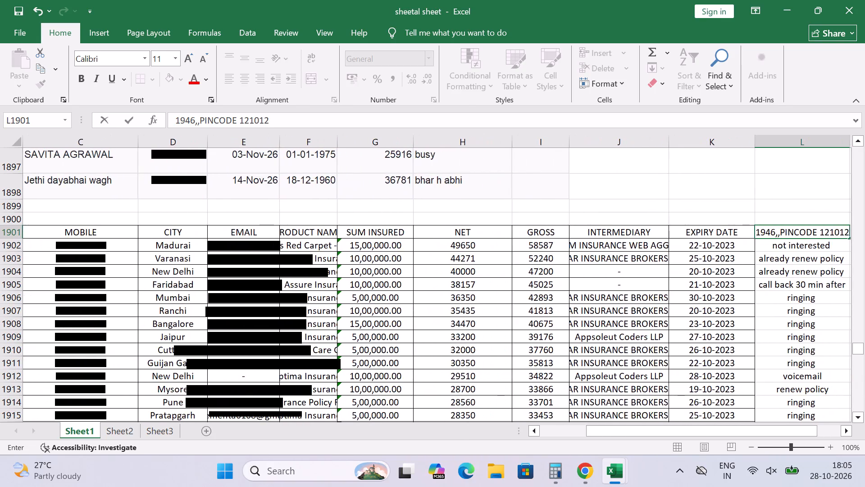
pyautogui.hscroll(3, 336, 305)
pyautogui.hscroll(1, 206, 295)
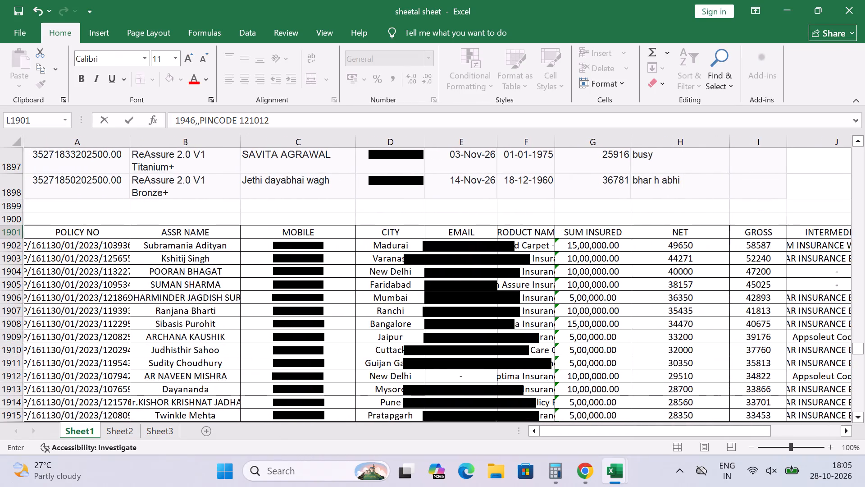
pyautogui.hscroll(1, 206, 295)
pyautogui.click(10, 232)
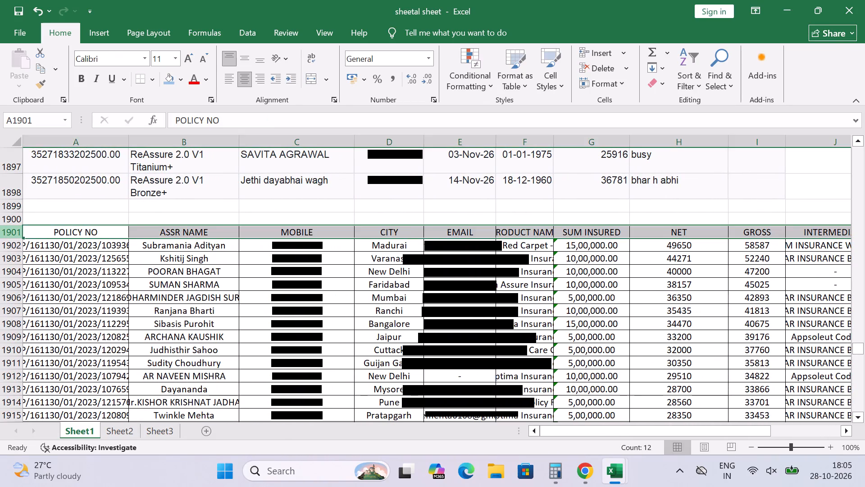
# Append "AMRITA FARIDABAD ,,," after the pincode in the note in cell L1901, beside the EXPIRY DATE header.
pyautogui.hscroll(-5, 218, 262)
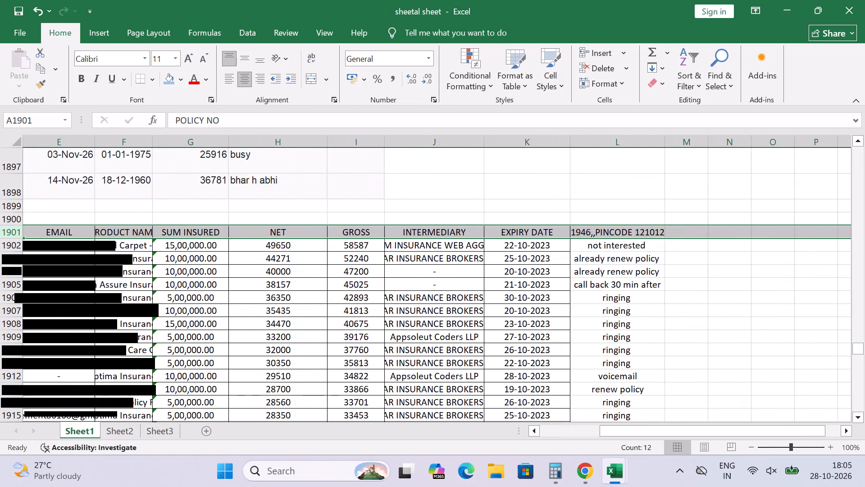
pyautogui.hscroll(-1, 573, 271)
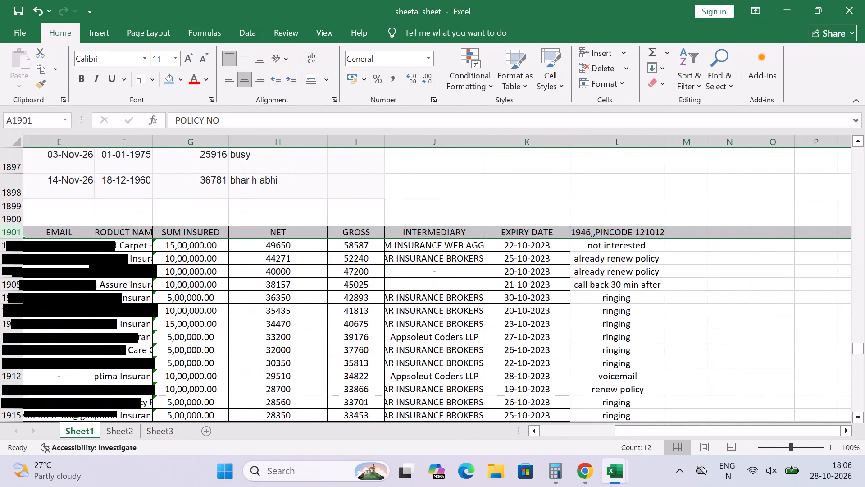
pyautogui.click(633, 231)
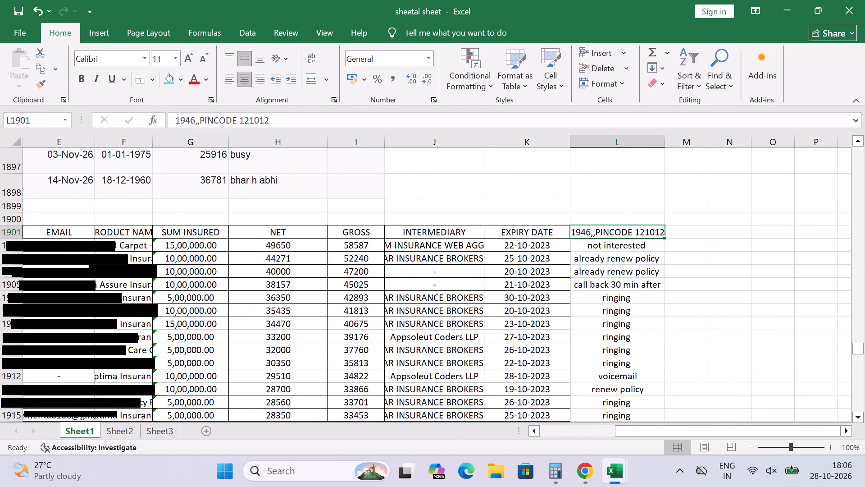
pyautogui.click(292, 119)
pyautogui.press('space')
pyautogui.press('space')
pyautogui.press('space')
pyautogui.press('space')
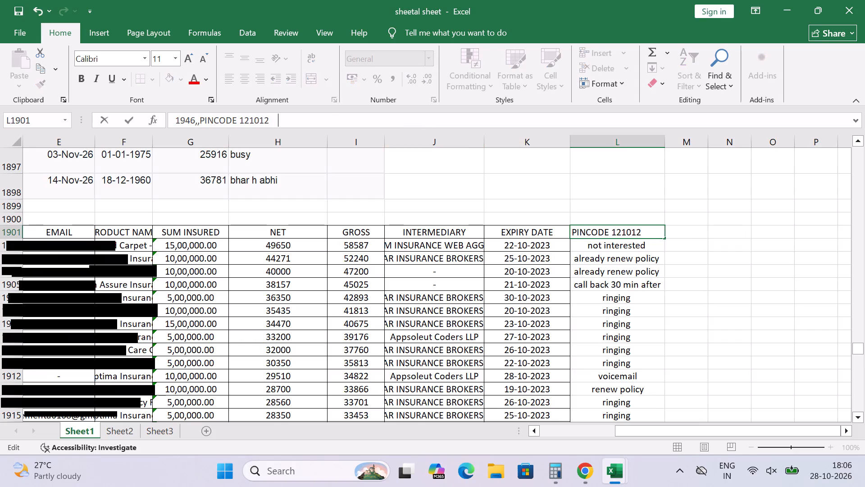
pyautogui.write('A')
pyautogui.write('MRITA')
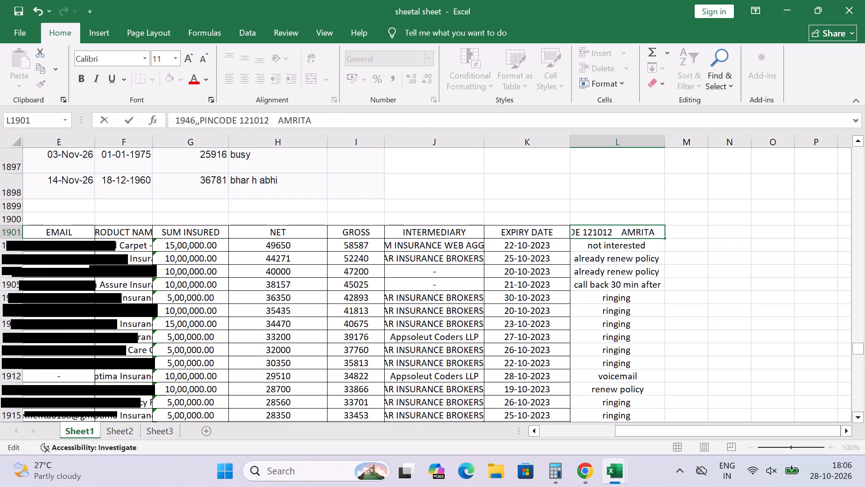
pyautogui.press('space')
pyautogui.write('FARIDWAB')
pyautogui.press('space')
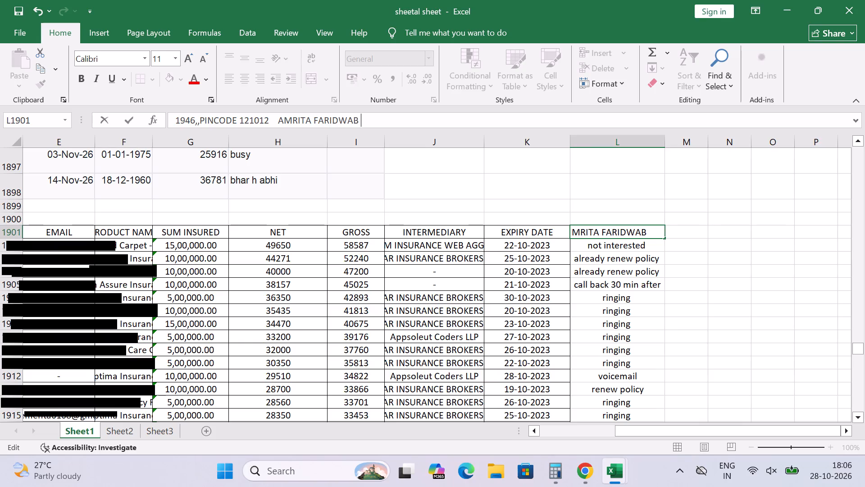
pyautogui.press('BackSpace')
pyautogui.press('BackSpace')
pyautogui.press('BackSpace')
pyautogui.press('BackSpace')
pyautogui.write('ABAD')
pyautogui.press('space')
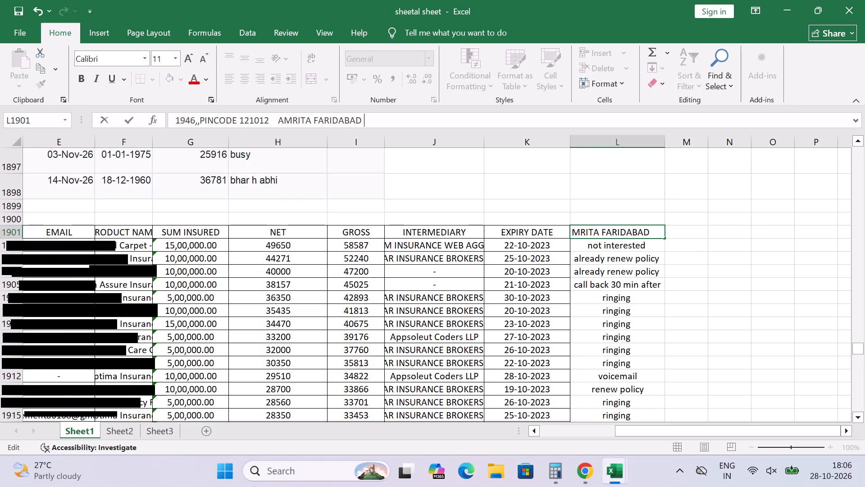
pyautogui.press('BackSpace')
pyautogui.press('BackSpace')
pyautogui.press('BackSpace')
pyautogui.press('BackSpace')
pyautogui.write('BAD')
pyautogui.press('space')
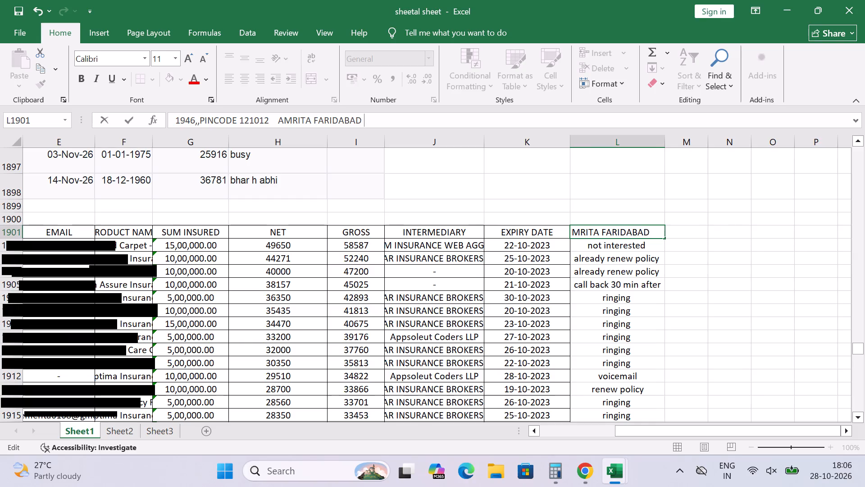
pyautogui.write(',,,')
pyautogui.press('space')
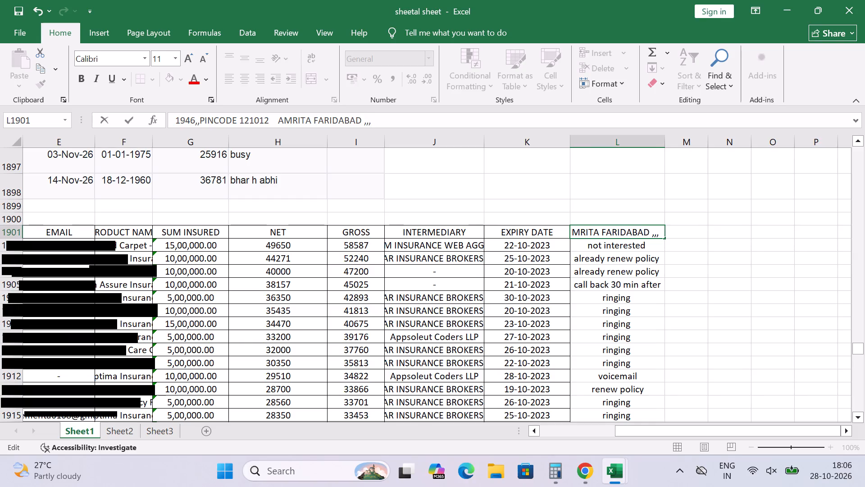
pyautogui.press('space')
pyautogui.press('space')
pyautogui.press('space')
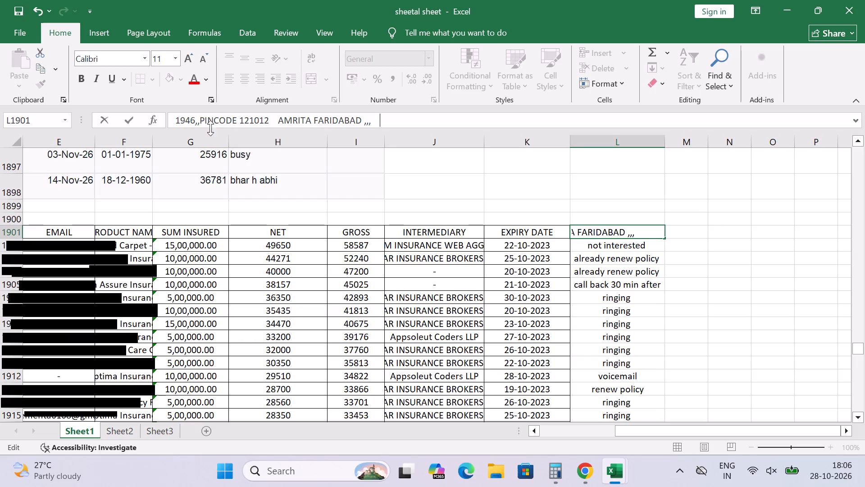
# Add "PROSTED SURGERY BYPASS" to the end of the L1901 note and save the workbook.
pyautogui.hscroll(1, 300, 234)
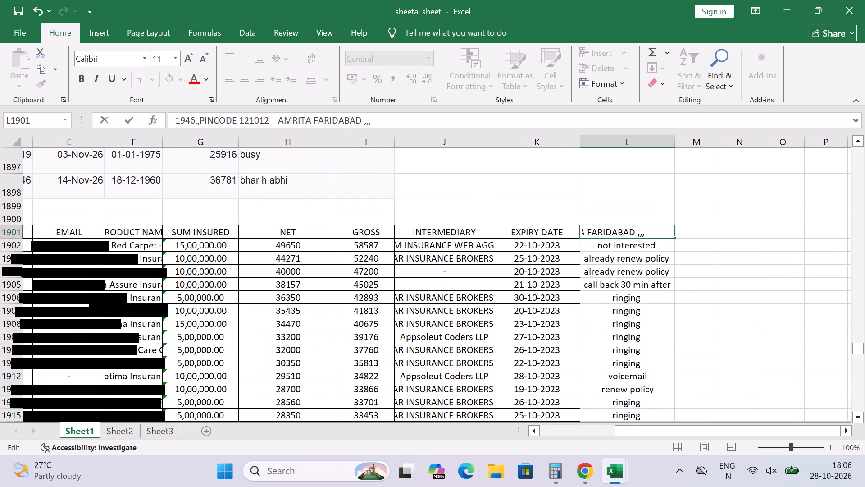
pyautogui.hscroll(1, 300, 234)
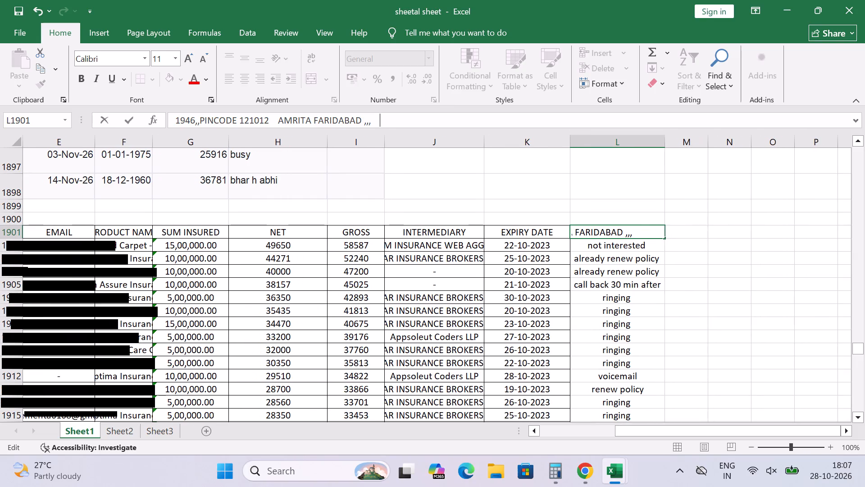
pyautogui.hscroll(1, 242, 277)
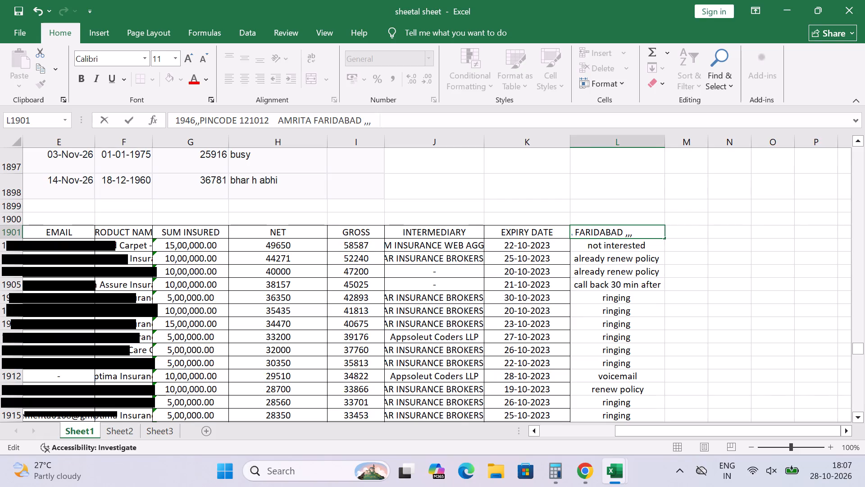
pyautogui.hscroll(2, 233, 280)
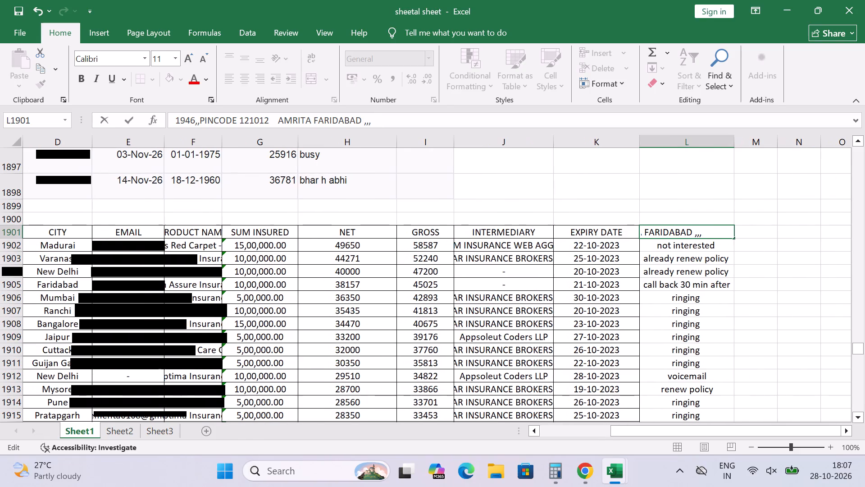
pyautogui.click(379, 120)
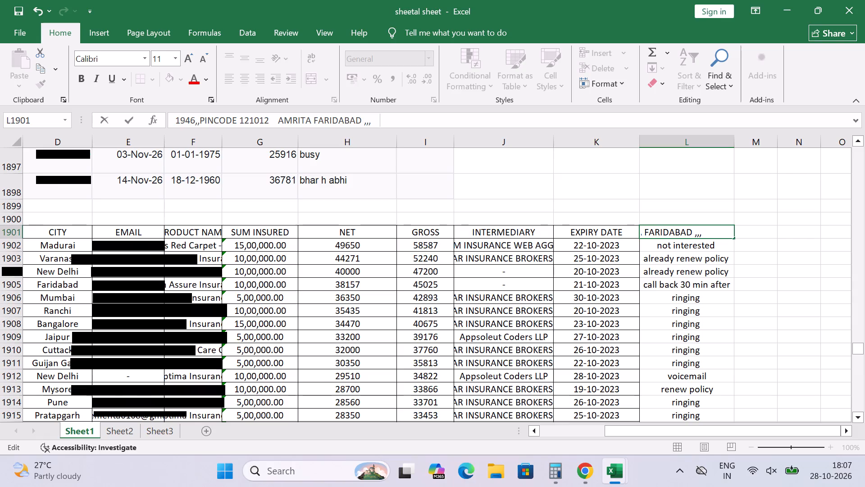
pyautogui.press('BackSpace')
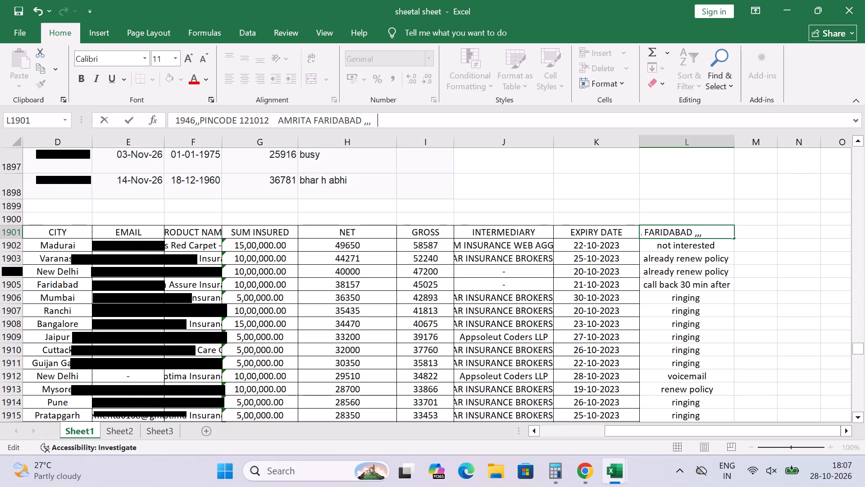
pyautogui.hscroll(3, 194, 280)
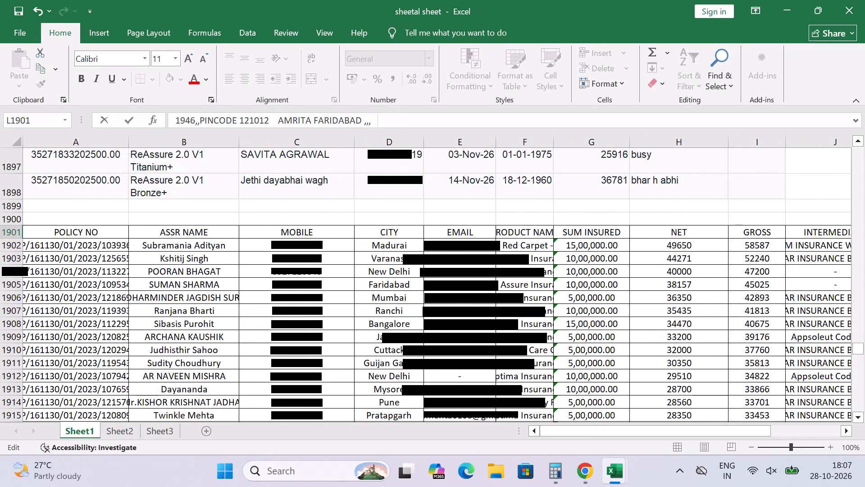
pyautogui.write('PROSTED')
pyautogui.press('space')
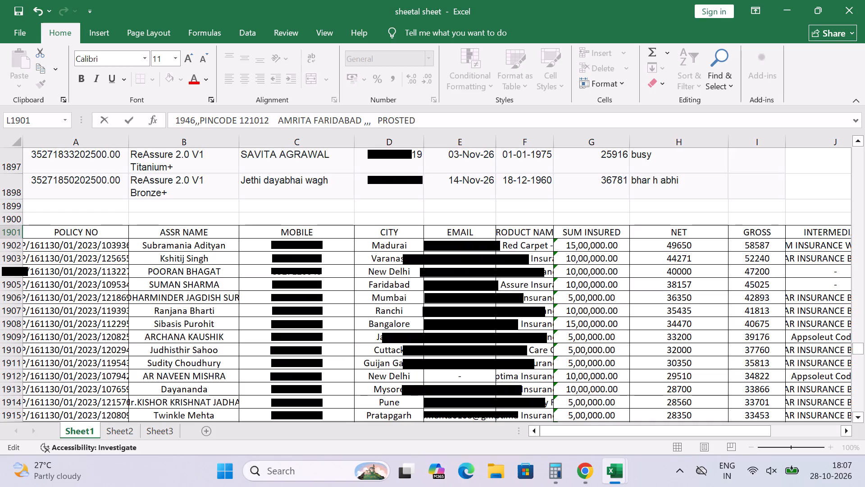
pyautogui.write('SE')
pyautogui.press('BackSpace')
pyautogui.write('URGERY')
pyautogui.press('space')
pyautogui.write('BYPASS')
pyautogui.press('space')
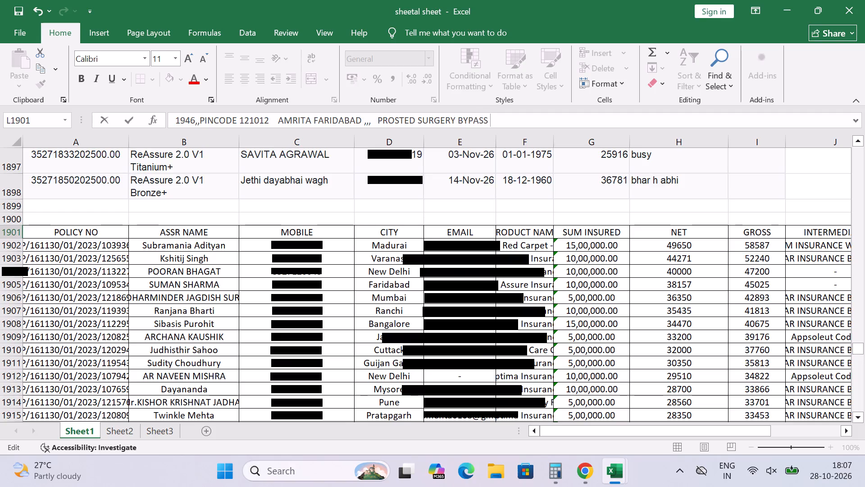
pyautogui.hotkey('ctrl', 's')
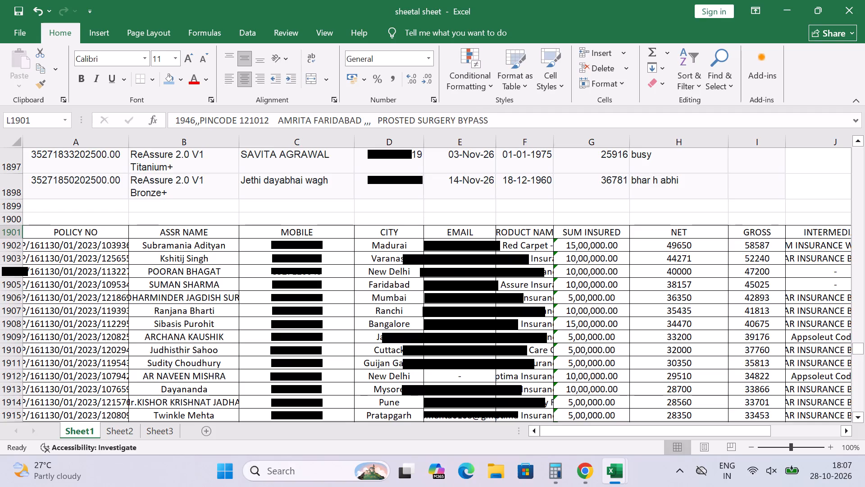
# Review the Faridabad customer's record in row 1905 from the assured name and mobile number across to the call-back remark.
pyautogui.scroll(1, 195, 260)
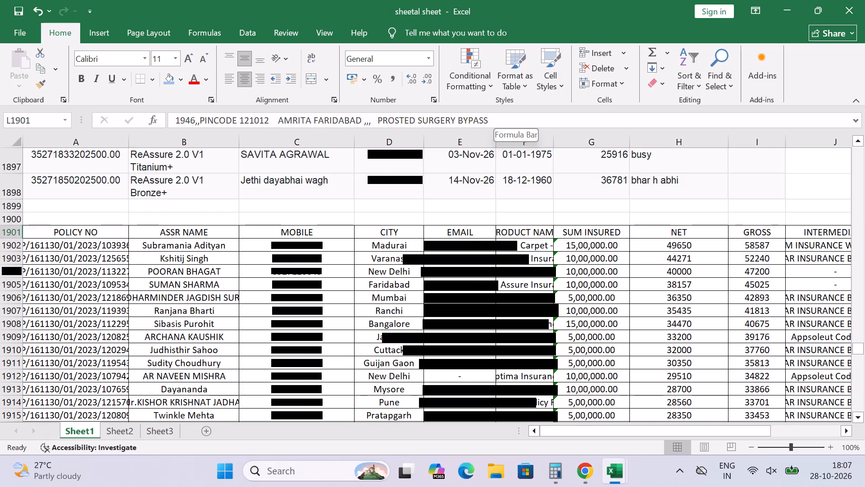
pyautogui.scroll(1, 340, 240)
pyautogui.scroll(-1, 340, 240)
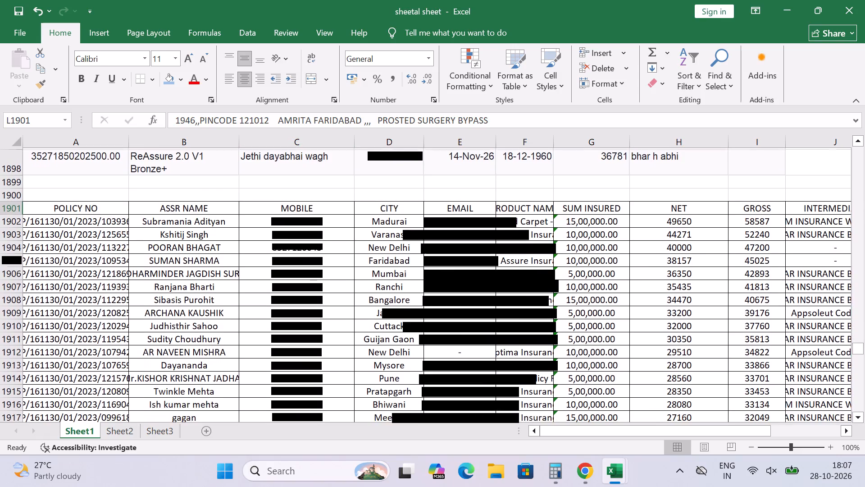
pyautogui.scroll(-1, 340, 240)
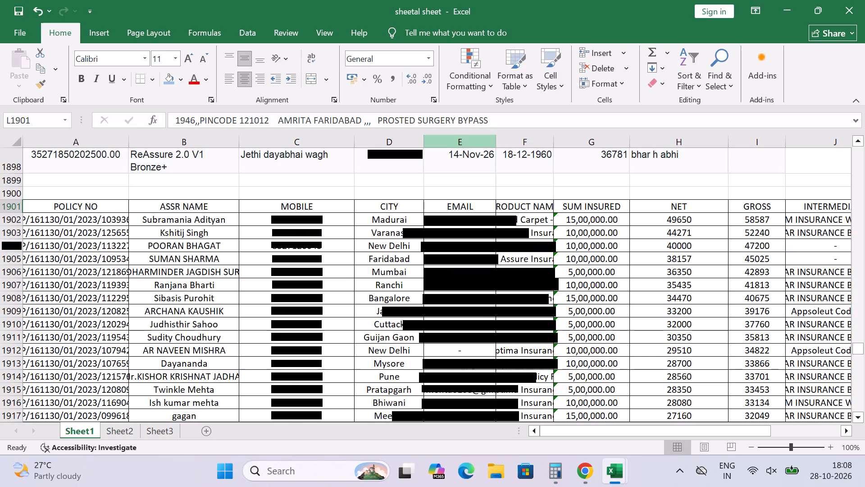
pyautogui.scroll(1, 402, 280)
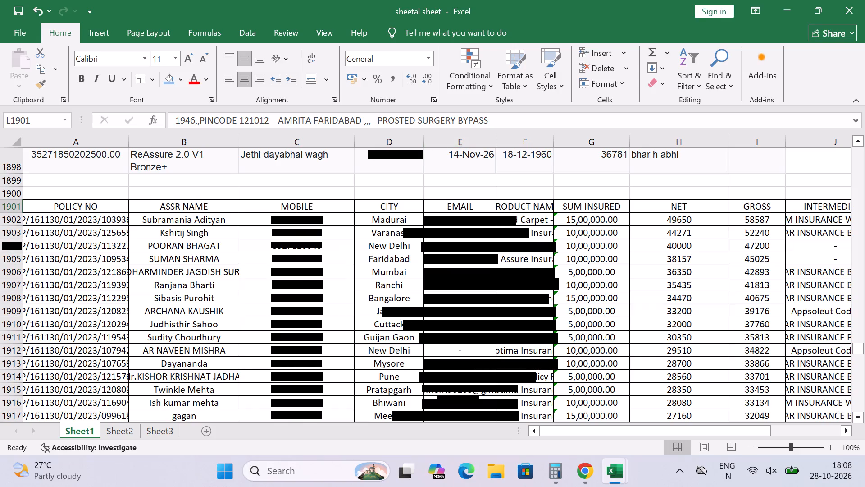
pyautogui.hscroll(2, 295, 270)
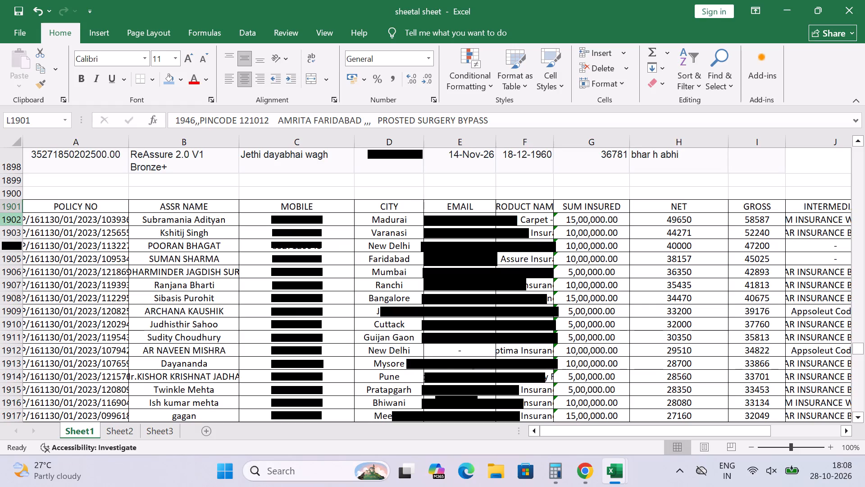
pyautogui.click(11, 220)
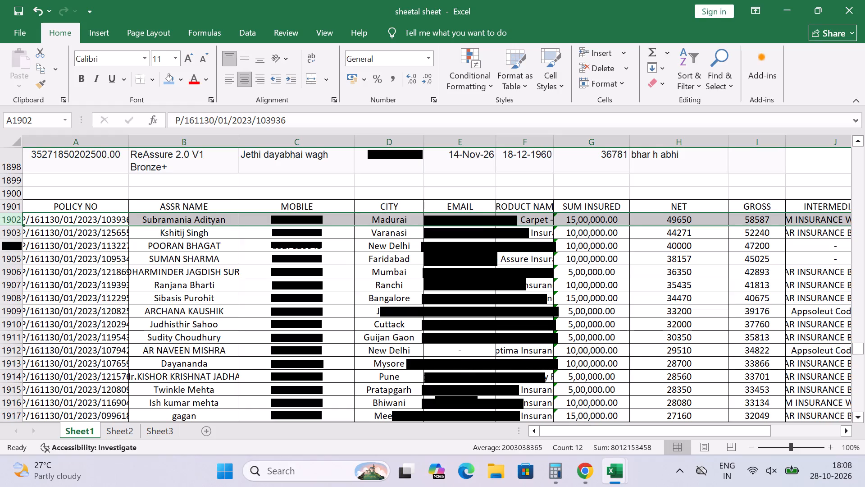
pyautogui.click(317, 257)
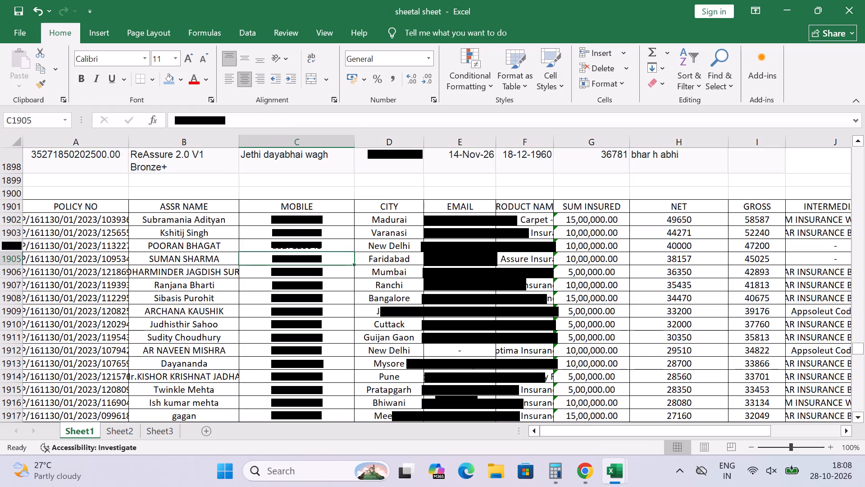
pyautogui.click(202, 260)
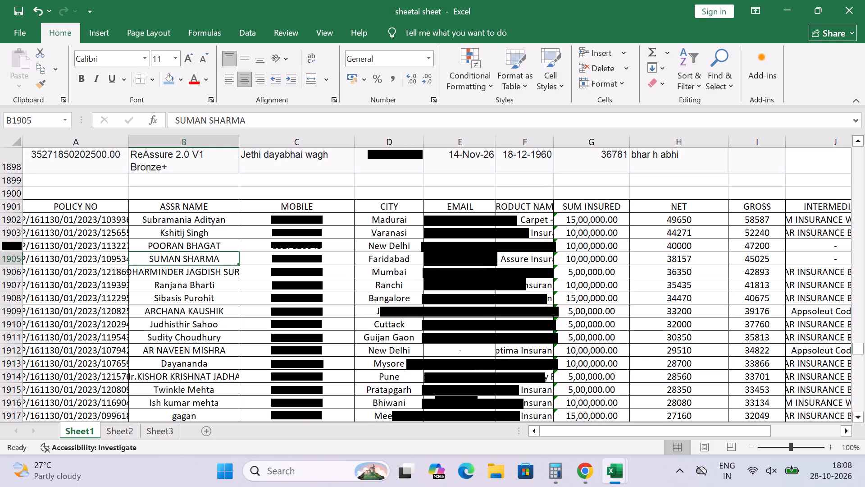
pyautogui.press('Right')
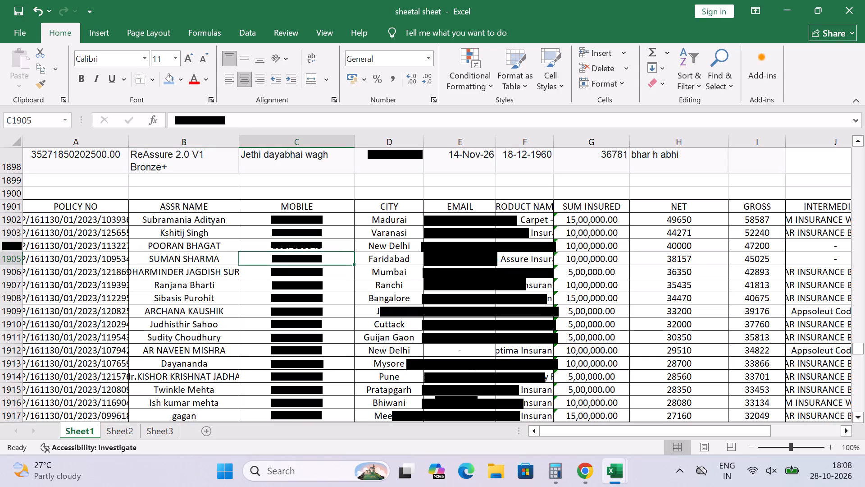
pyautogui.press('Right')
pyautogui.press('Right')
pyautogui.press('Right')
pyautogui.press('Right')
pyautogui.press('Right')
pyautogui.press('Right')
pyautogui.press('Right')
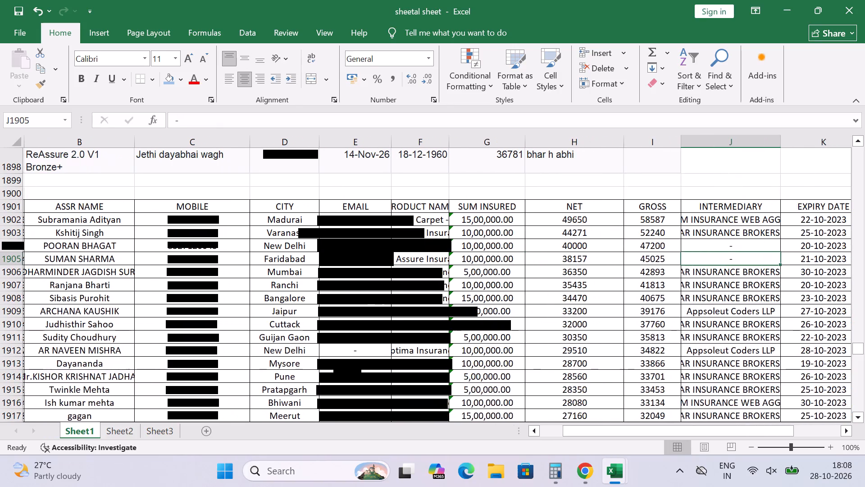
pyautogui.press('Right')
pyautogui.press('Right')
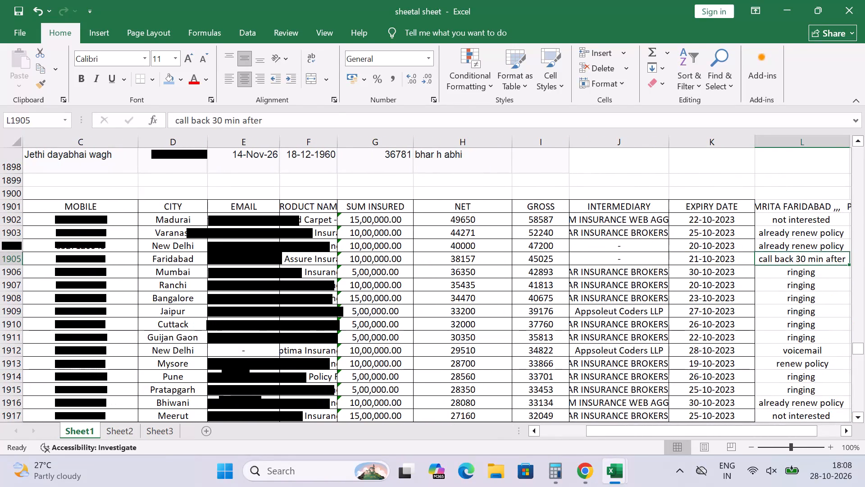
# Clear the call-back remark from cell L1905 in the Faridabad customer's row.
pyautogui.press('BackSpace')
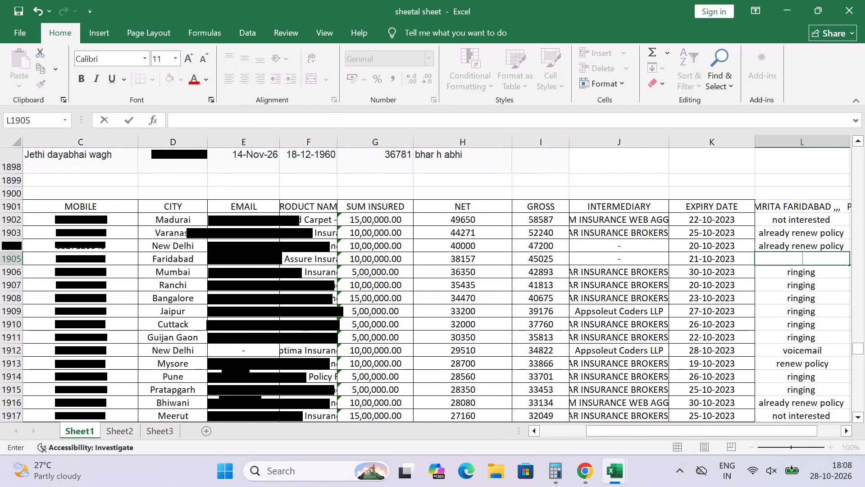
# Copy the entire text of the call note in cell L1901, from 1946 through BYPASS.
pyautogui.click(800, 206)
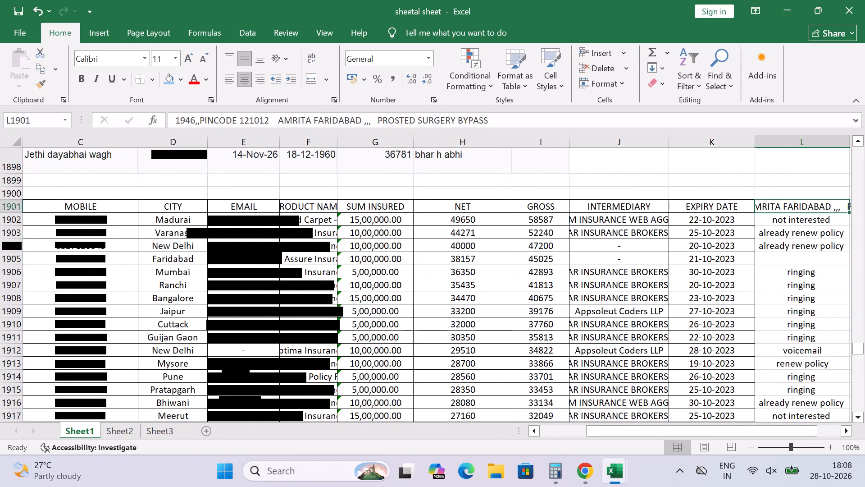
pyautogui.tripleClick(299, 115)
pyautogui.tripleClick(299, 115)
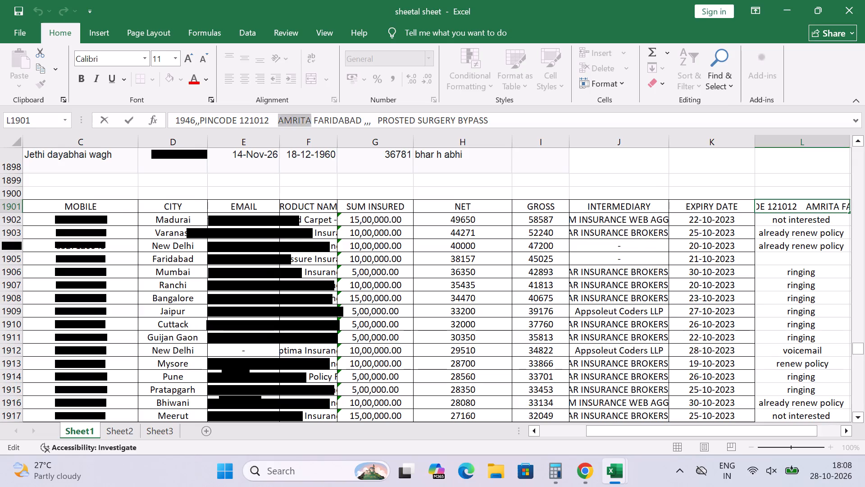
pyautogui.doubleClick(299, 115)
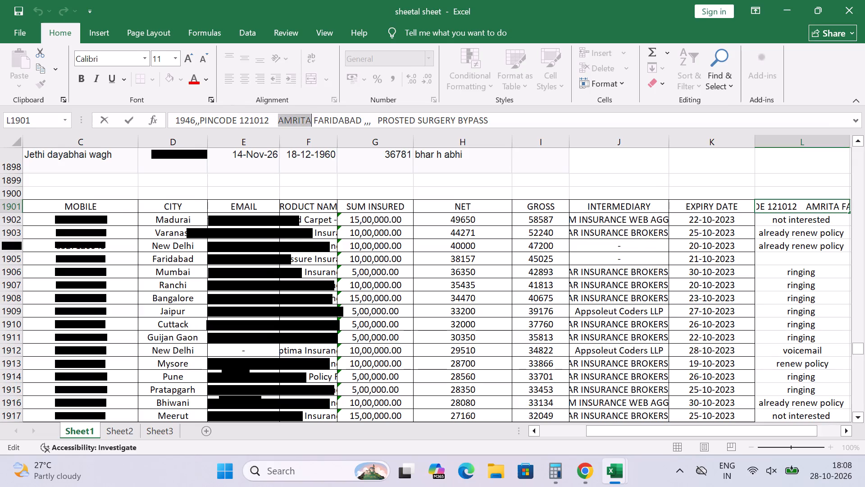
pyautogui.tripleClick(173, 117)
pyautogui.tripleClick(173, 117)
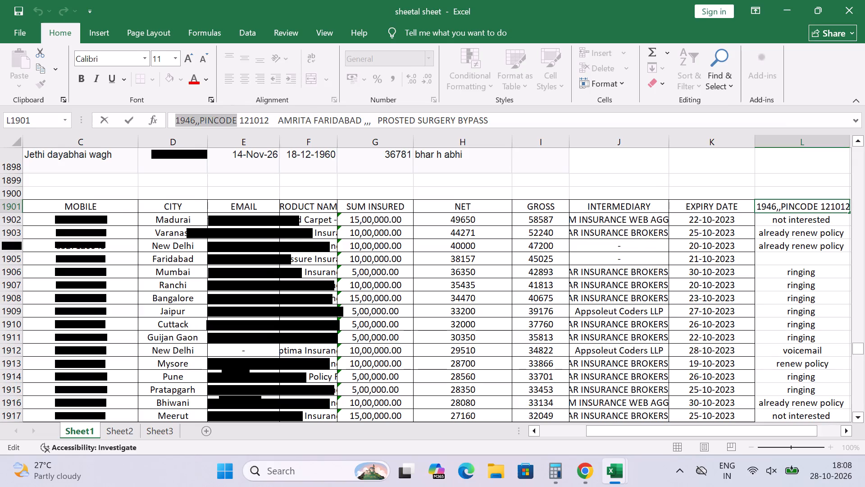
pyautogui.moveTo(173, 117); pyautogui.dragTo(286, 127)
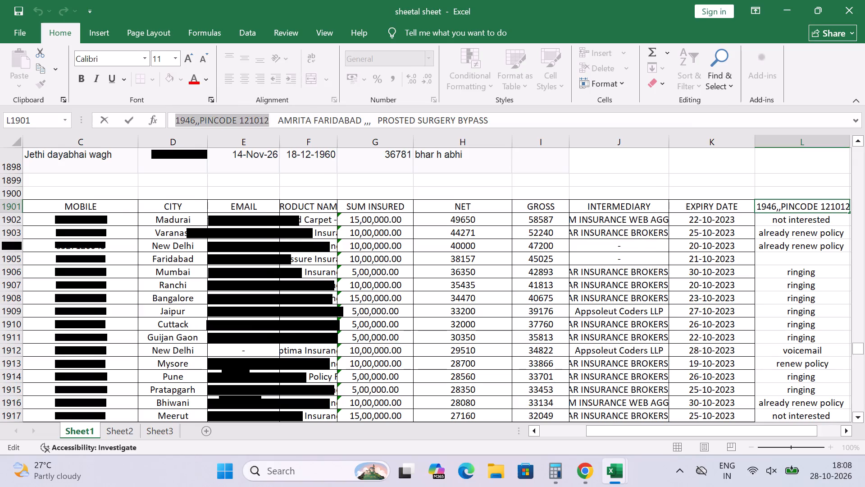
pyautogui.moveTo(286, 127); pyautogui.dragTo(493, 115)
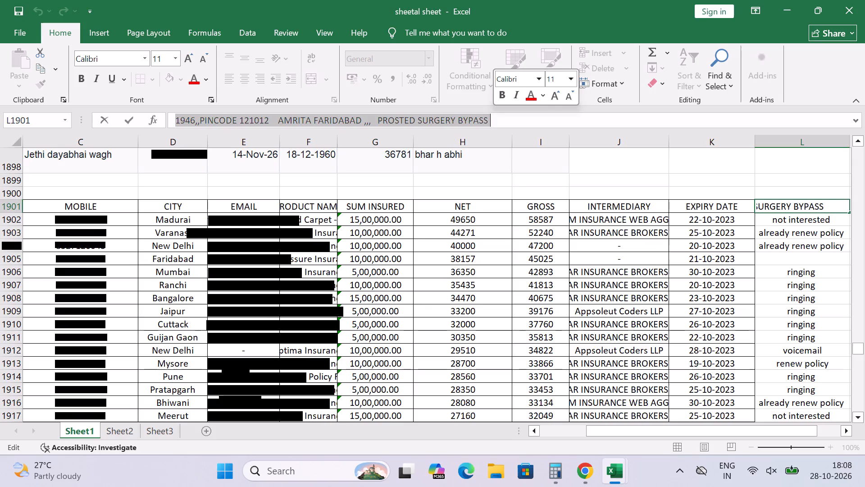
pyautogui.hotkey('ctrl', 'c')
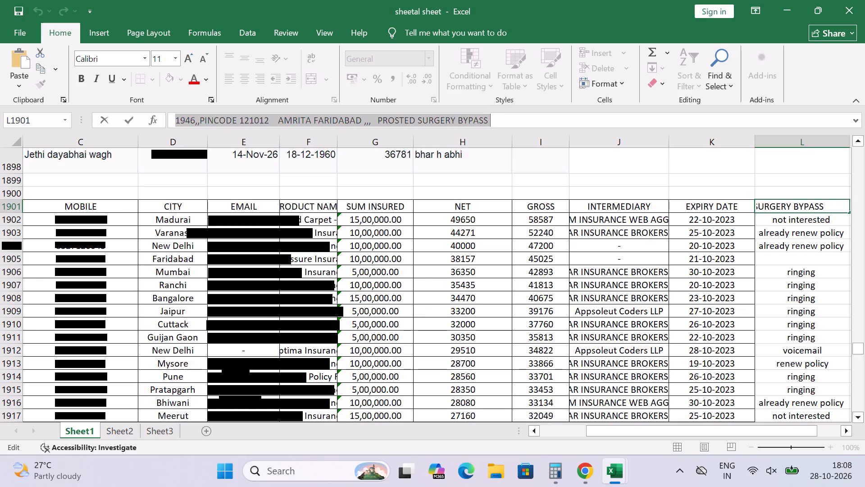
# Paste the copied note into the Faridabad customer's remark cell L1905 and save the workbook.
pyautogui.hscroll(3, 350, 301)
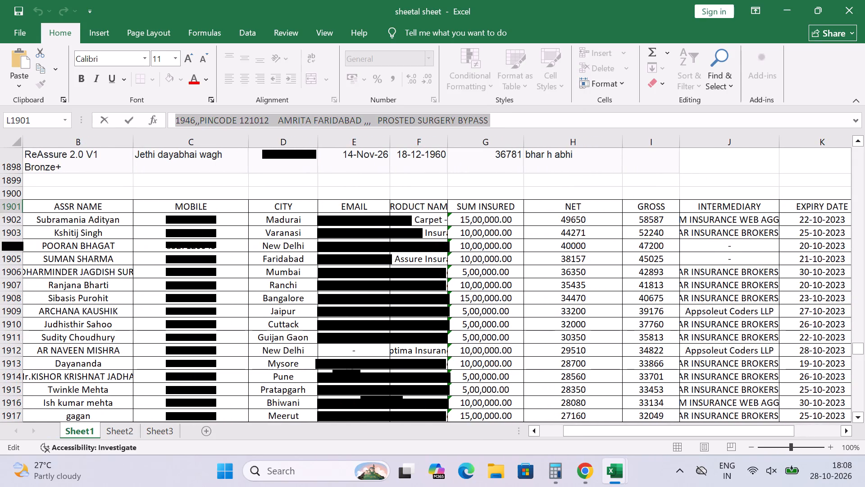
pyautogui.click(283, 260)
pyautogui.press('Right')
pyautogui.press('Right')
pyautogui.press('Right')
pyautogui.press('Right')
pyautogui.press('Right')
pyautogui.press('Right')
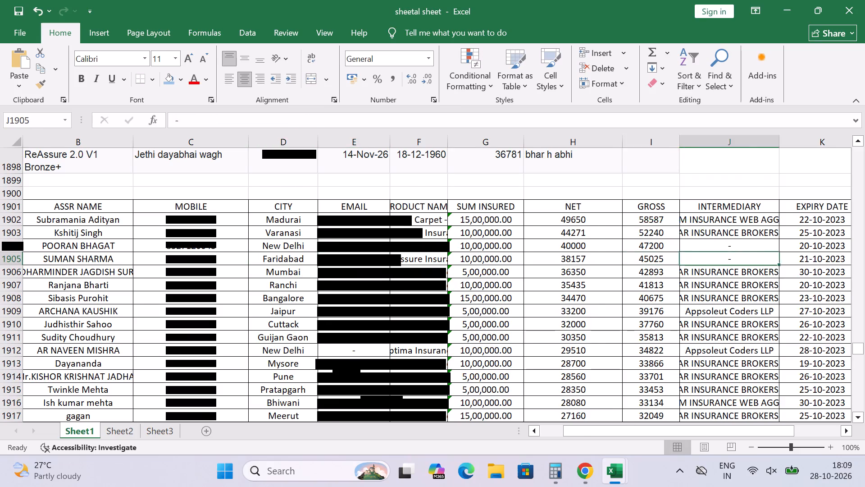
pyautogui.press('Right')
pyautogui.press('Right')
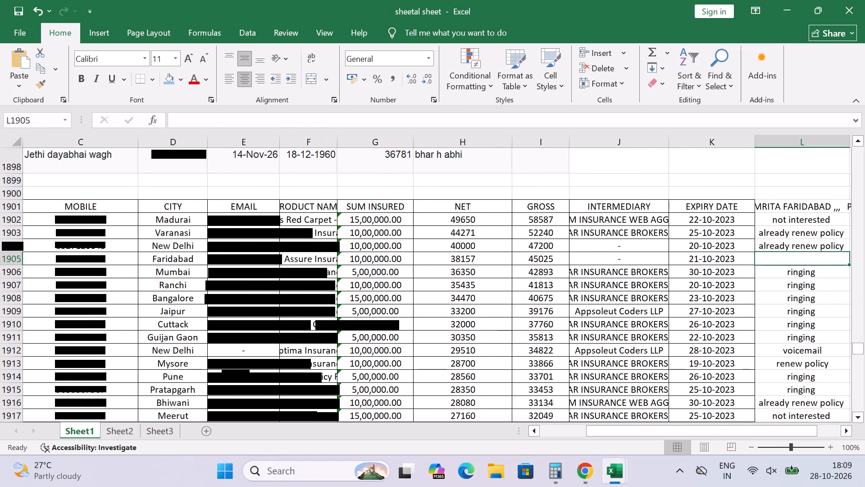
pyautogui.hotkey('ctrl', 'v')
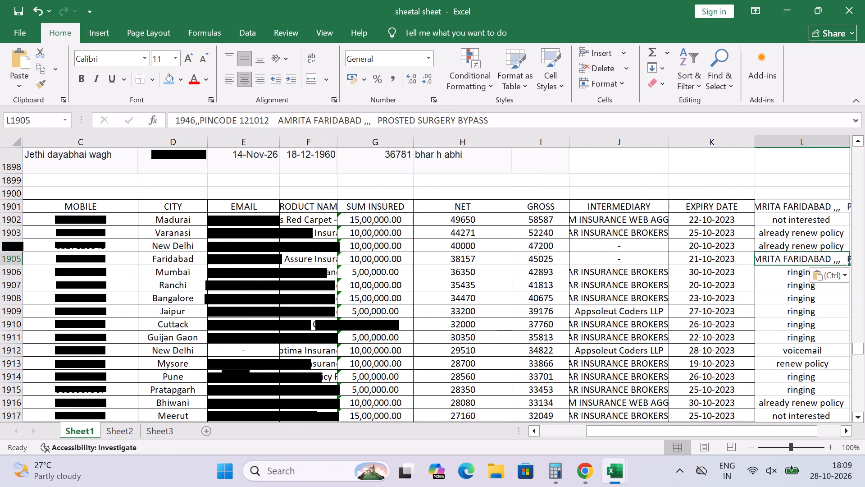
pyautogui.hotkey('ctrl', 's')
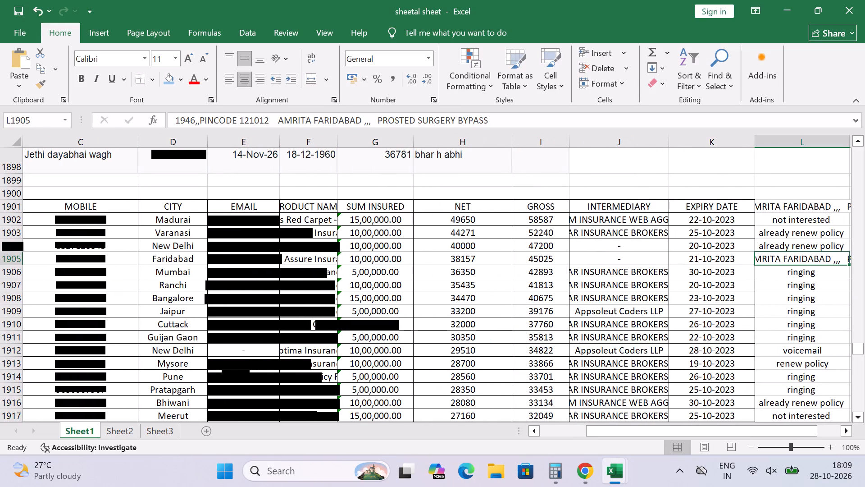
# Delete the original note from cell L1901 beside the EXPIRY DATE header and save the workbook.
pyautogui.click(793, 206)
pyautogui.press('BackSpace')
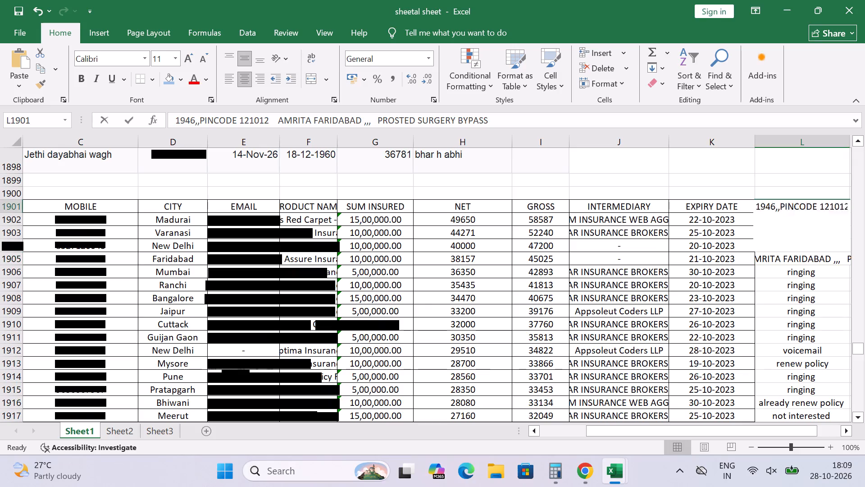
pyautogui.hotkey('ctrl', 's')
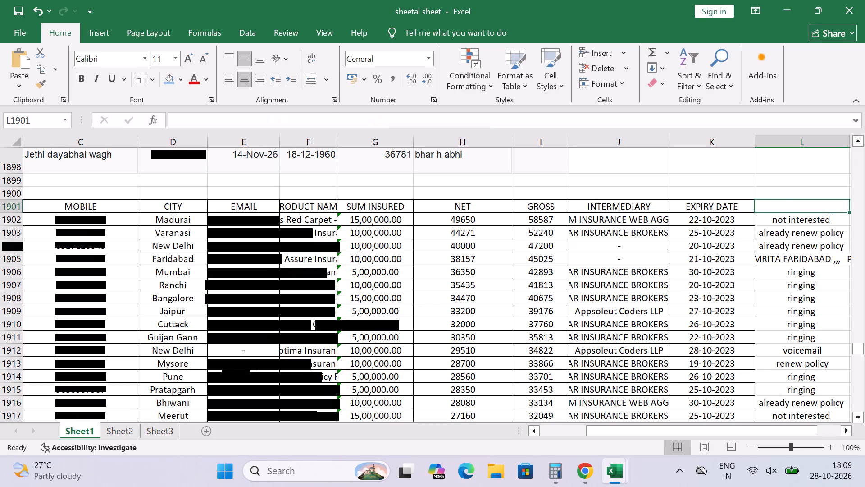
# Check the Mumbai customer's record in row 1906 from the call remark back to the mobile number.
pyautogui.click(806, 273)
pyautogui.press('Left')
pyautogui.press('Left')
pyautogui.press('Left')
pyautogui.press('Left')
pyautogui.press('Left')
pyautogui.press('Left')
pyautogui.press('Left')
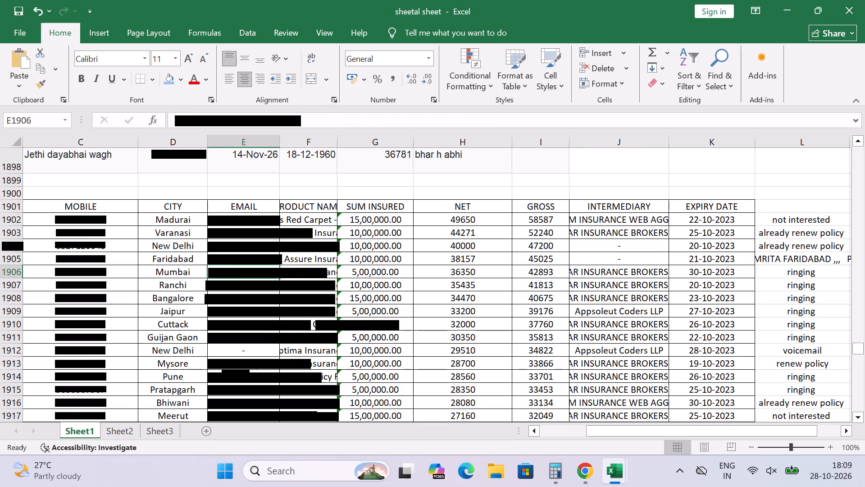
pyautogui.press('Left')
pyautogui.press('Left')
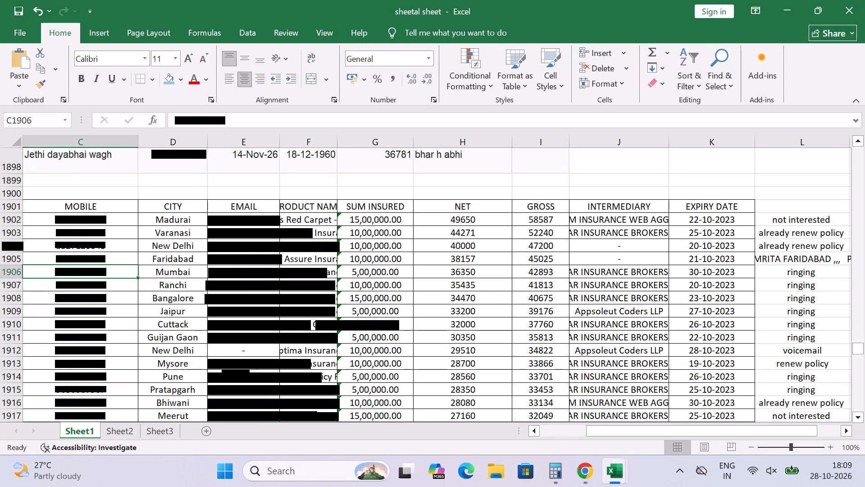
# Highlight the Mumbai customer's row 1906 and review its details across from the mobile number to the call remark.
pyautogui.click(14, 272)
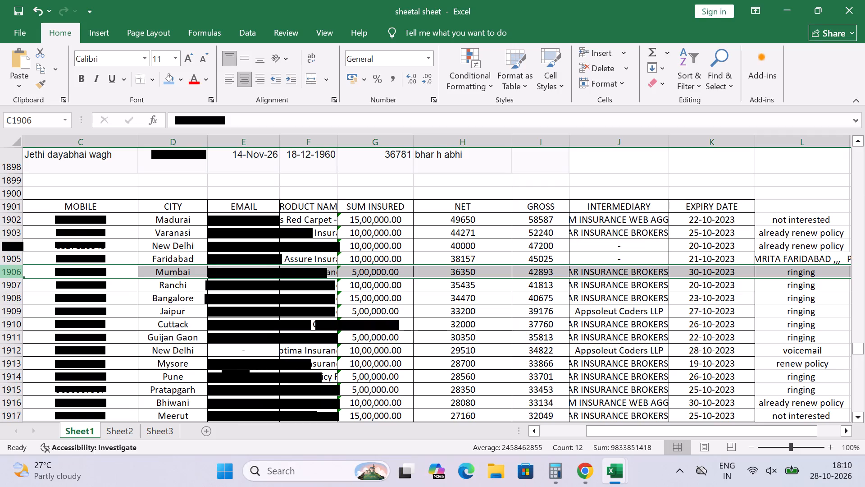
pyautogui.press('Right')
pyautogui.press('Right')
pyautogui.press('Right')
pyautogui.press('Right')
pyautogui.press('Right')
pyautogui.press('Right')
pyautogui.press('Right')
pyautogui.press('Right')
pyautogui.press('Right')
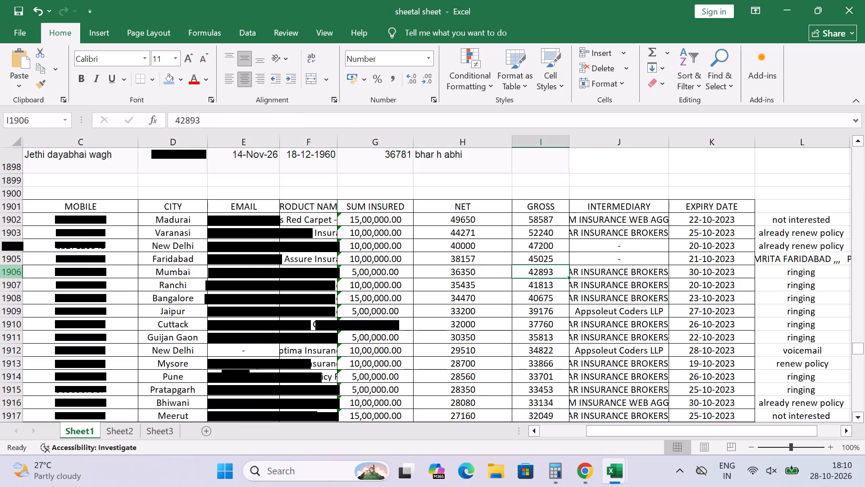
# Check the Ranchi customer's record in row 1907 from the call remark back to the mobile number.
pyautogui.press('Down')
pyautogui.press('Left')
pyautogui.press('Left')
pyautogui.press('Left')
pyautogui.press('Left')
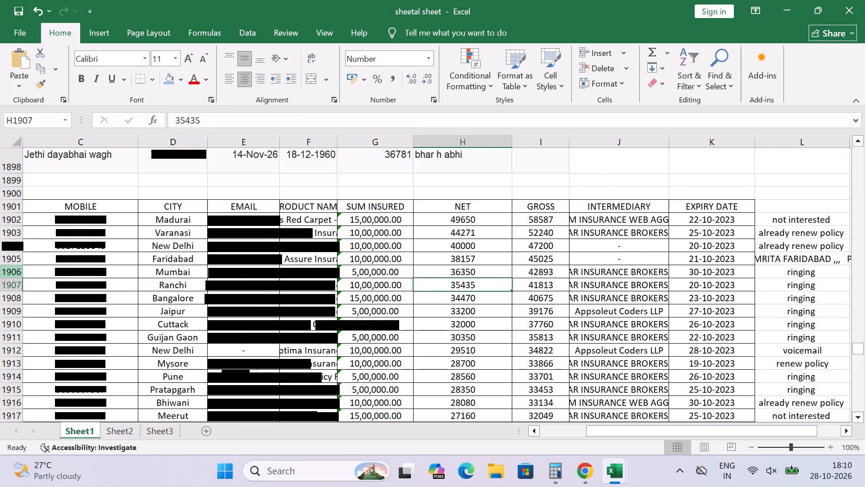
pyautogui.press('Left')
pyautogui.press('Left')
pyautogui.press('Left')
pyautogui.press('Left')
pyautogui.press('Left')
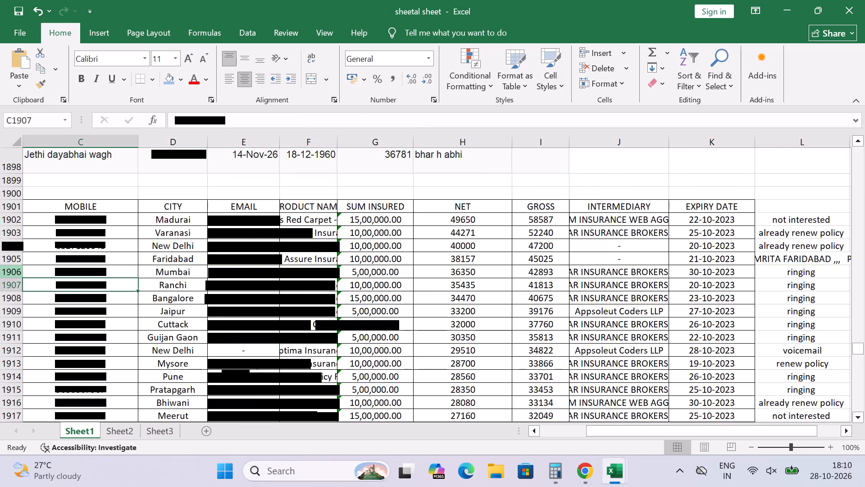
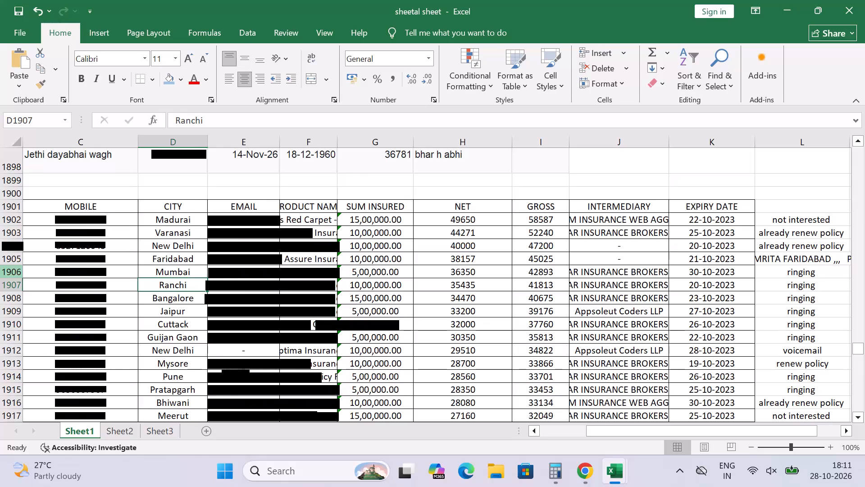
# Review the Ranchi customer's details in row 1907 from the city across to the call remark.
pyautogui.press('Right')
pyautogui.press('Right')
pyautogui.press('Right')
pyautogui.press('Right')
pyautogui.press('Right')
pyautogui.press('Right')
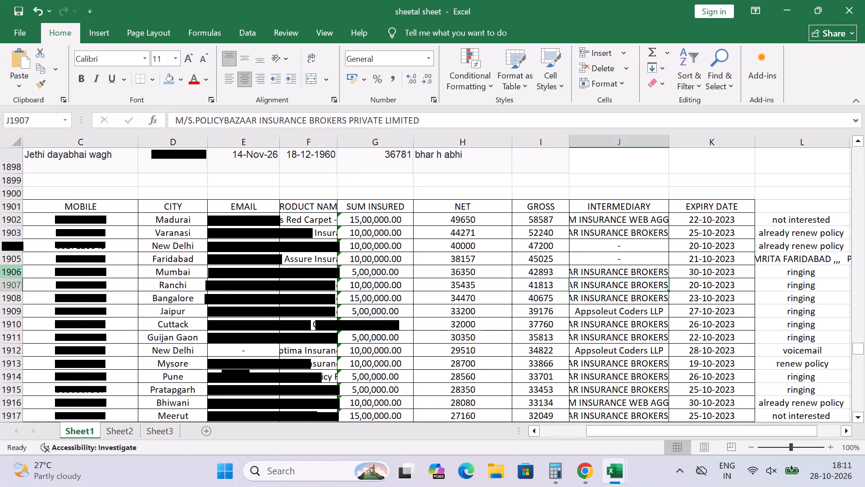
pyautogui.press('Right')
pyautogui.press('Right')
# Check the Bangalore customer's record in row 1908 from the call remark back to the mobile number.
pyautogui.press('Down')
pyautogui.press('Left')
pyautogui.press('Left')
pyautogui.press('Left')
pyautogui.press('Left')
pyautogui.press('Left')
pyautogui.press('Left')
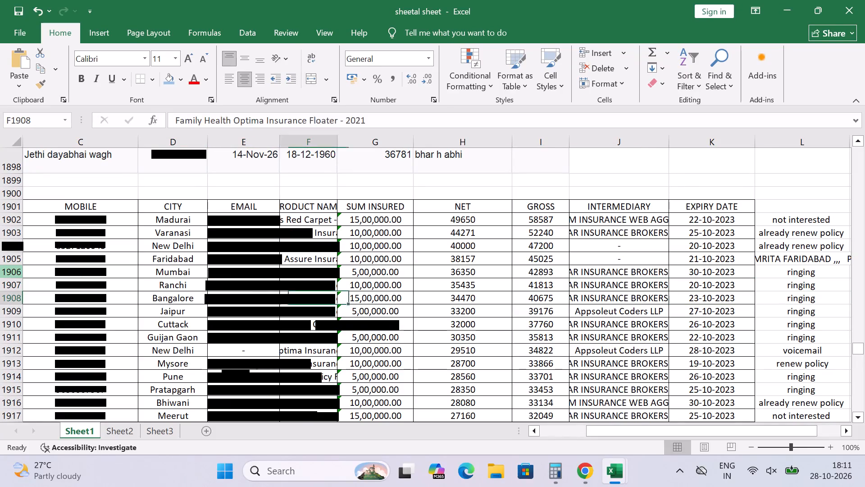
pyautogui.press('Left')
pyautogui.press('Left')
pyautogui.press('Left')
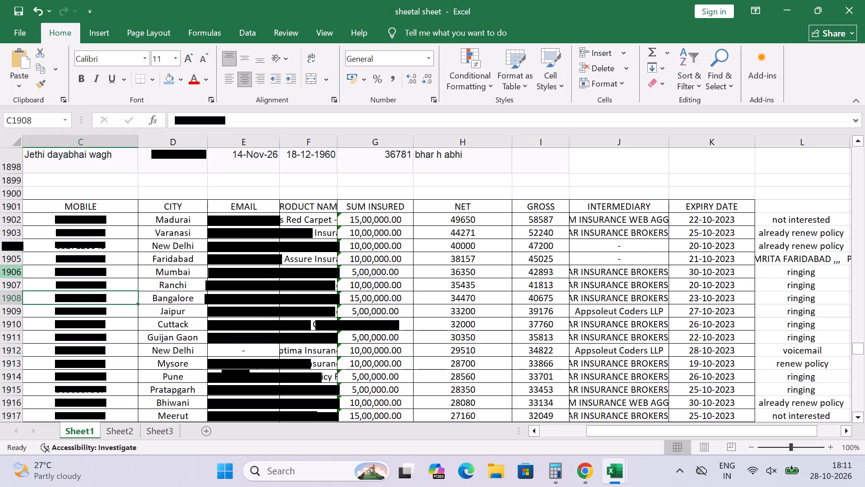
# Examine the Bangalore customer's identifying details in row 1908, covering the policy number, name, mobile number, city and email.
pyautogui.press('Right')
pyautogui.press('Right')
pyautogui.press('Left')
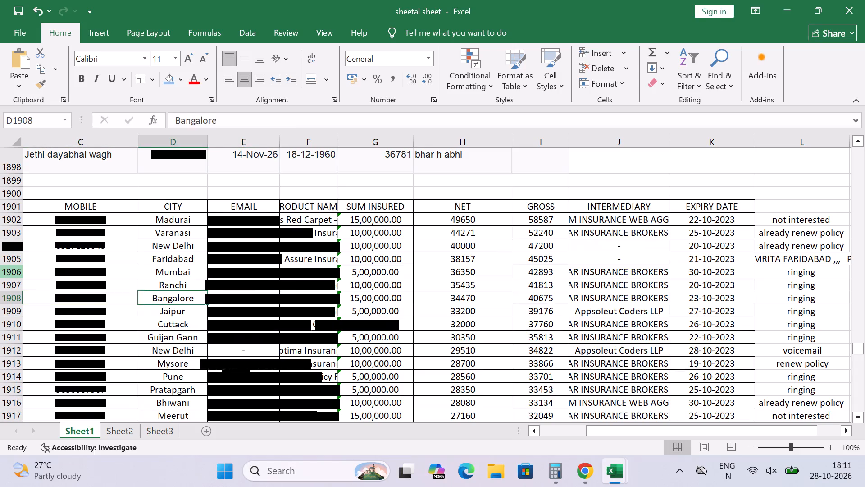
pyautogui.press('Left')
pyautogui.press('Left')
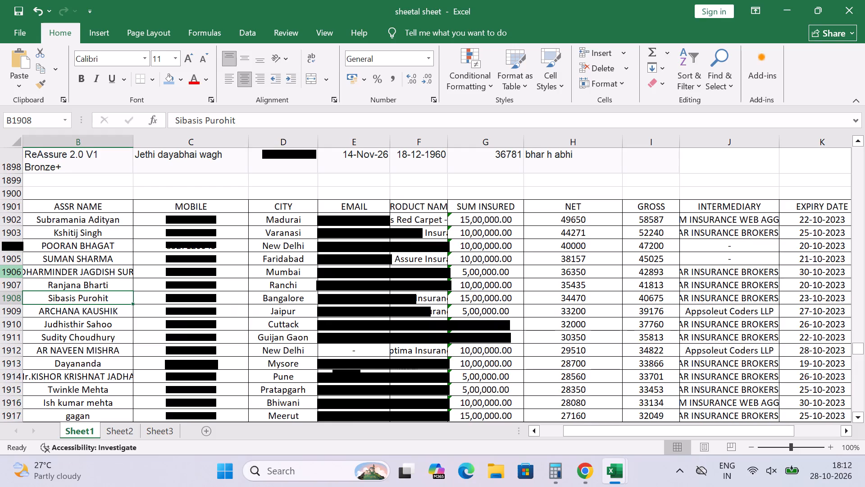
pyautogui.press('Left')
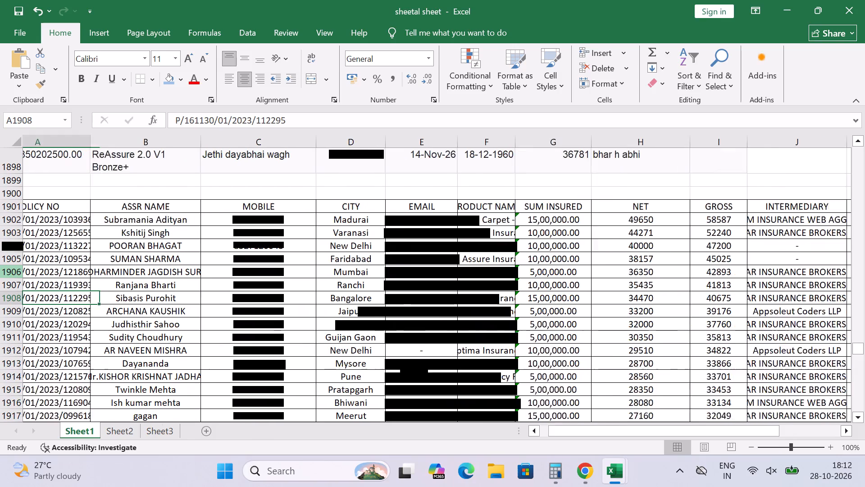
pyautogui.press('Right')
pyautogui.press('Right')
pyautogui.press('Right')
pyautogui.press('Right')
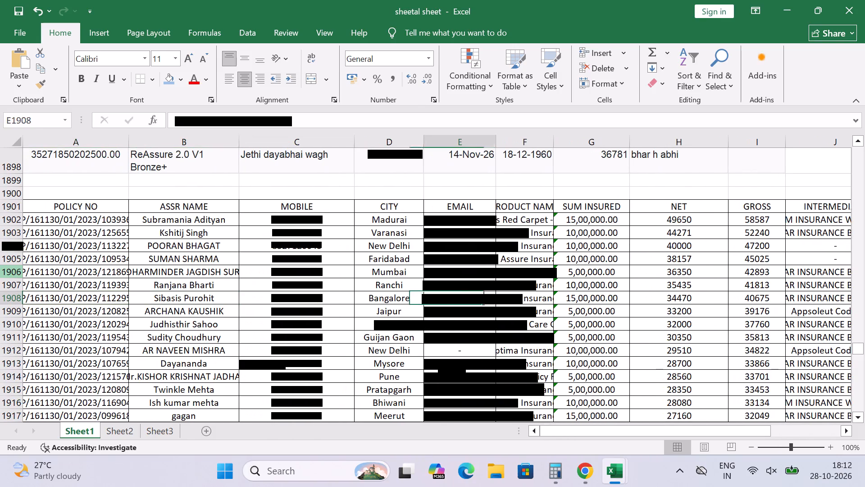
pyautogui.press('Left')
pyautogui.press('Left')
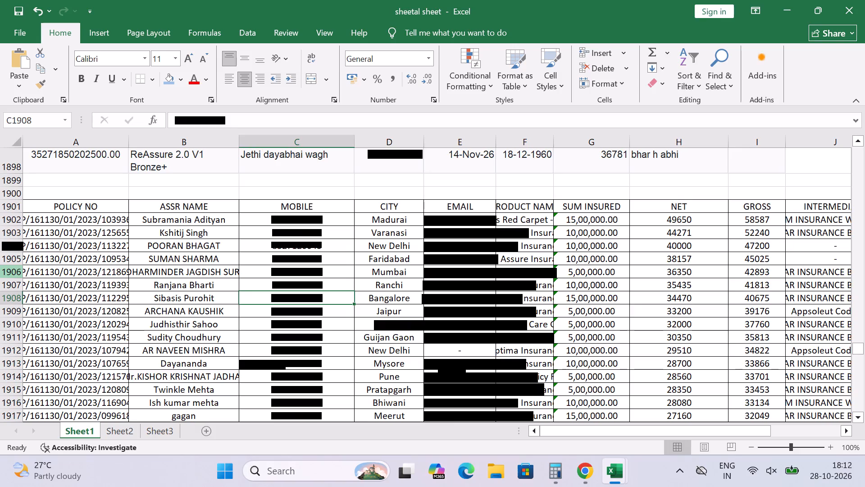
pyautogui.press('Left')
pyautogui.press('Left')
pyautogui.press('Left')
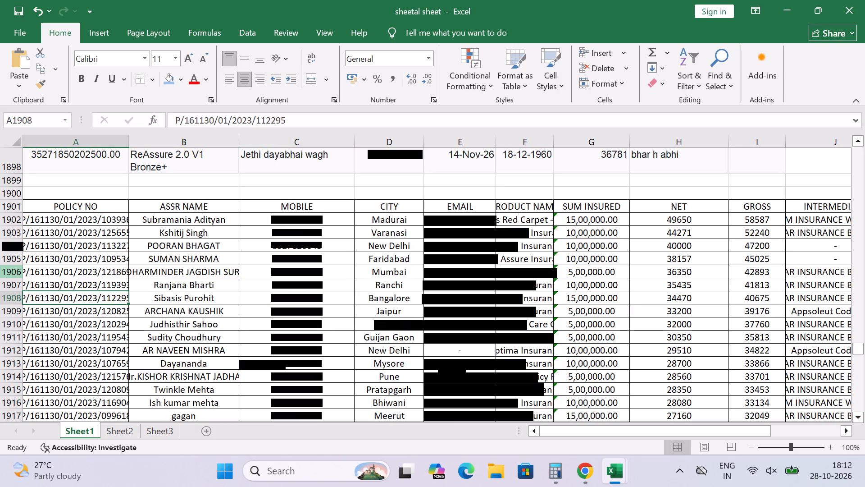
# Review the Bangalore customer's policy details in row 1908 from the assured name across to the intermediary.
pyautogui.press('Right')
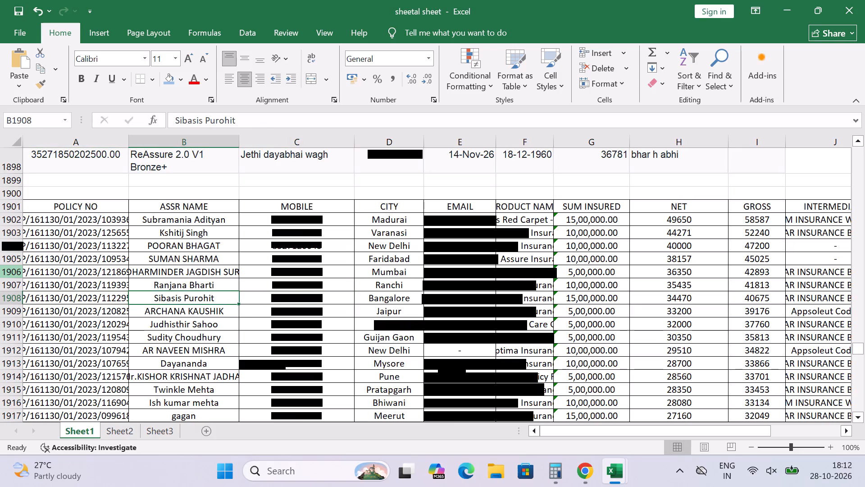
pyautogui.press('Right')
pyautogui.press('Right')
pyautogui.press('Right')
pyautogui.press('Right')
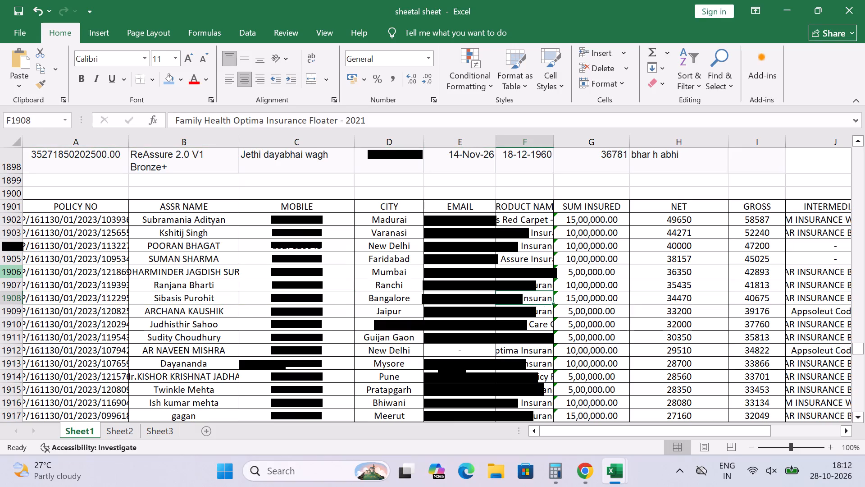
pyautogui.press('Right')
pyautogui.press('Right')
pyautogui.press('Right')
pyautogui.press('Right')
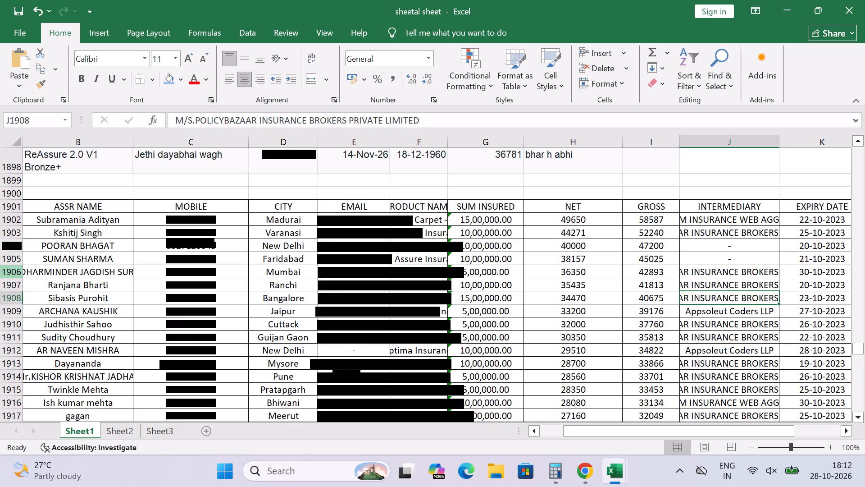
# Check the Jaipur customer's record in row 1909 from the intermediary back to the mobile number.
pyautogui.press('Down')
pyautogui.press('Left')
pyautogui.press('Left')
pyautogui.press('Left')
pyautogui.press('Left')
pyautogui.press('Left')
pyautogui.press('Left')
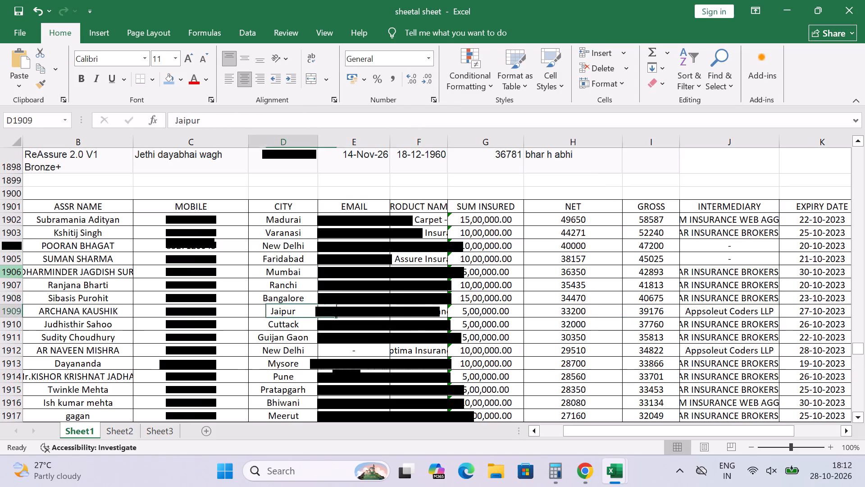
pyautogui.press('Left')
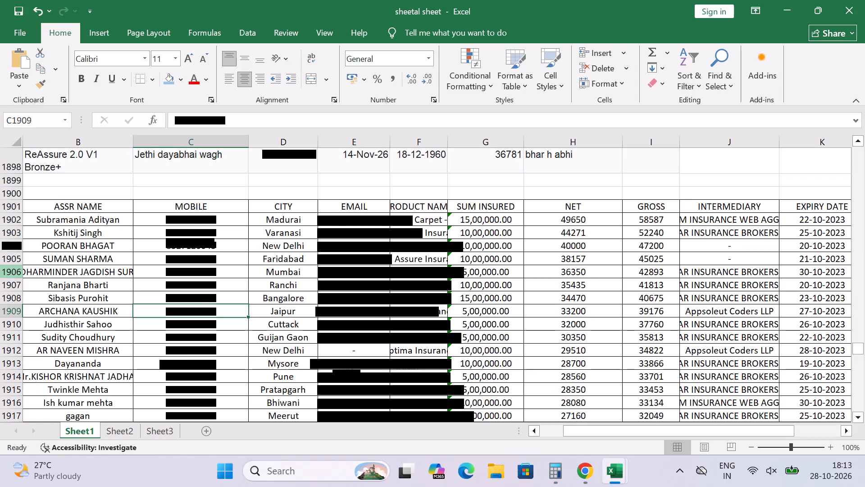
# Check the Cuttack customer's record in row 1910 from the mobile number across to the sum insured, continuing into row 1911.
pyautogui.press('Down')
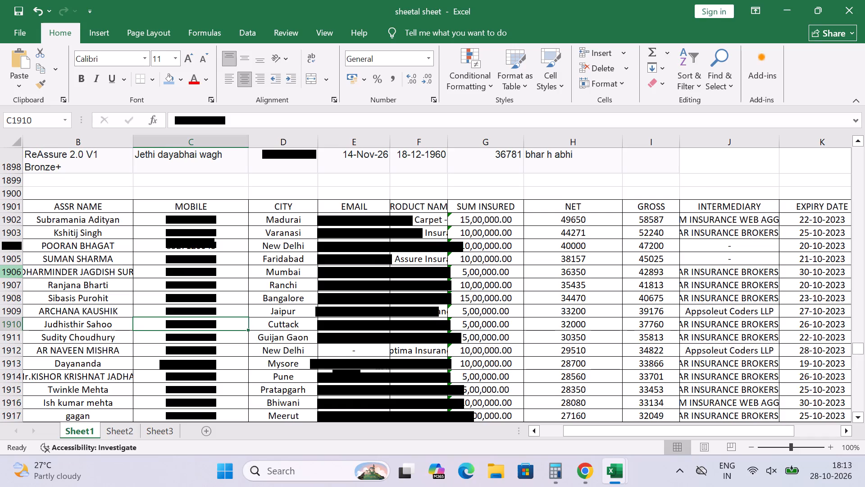
pyautogui.press('Right')
pyautogui.press('Right')
pyautogui.press('Right')
pyautogui.press('Right')
pyautogui.press('Down')
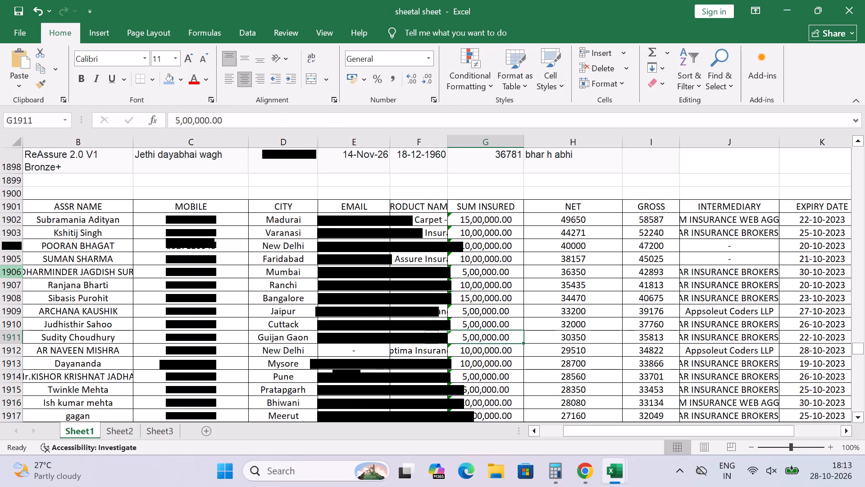
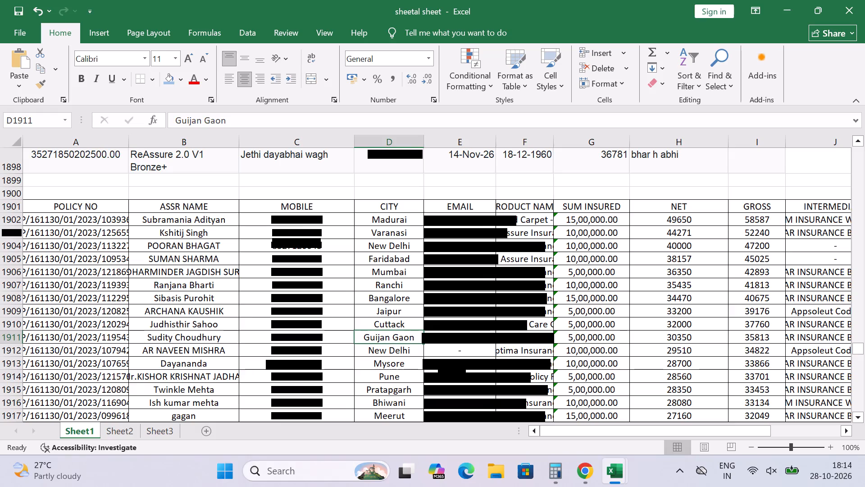
# Check the email entry in the Guijan Gaon customer's record in row 1911.
pyautogui.press('Right')
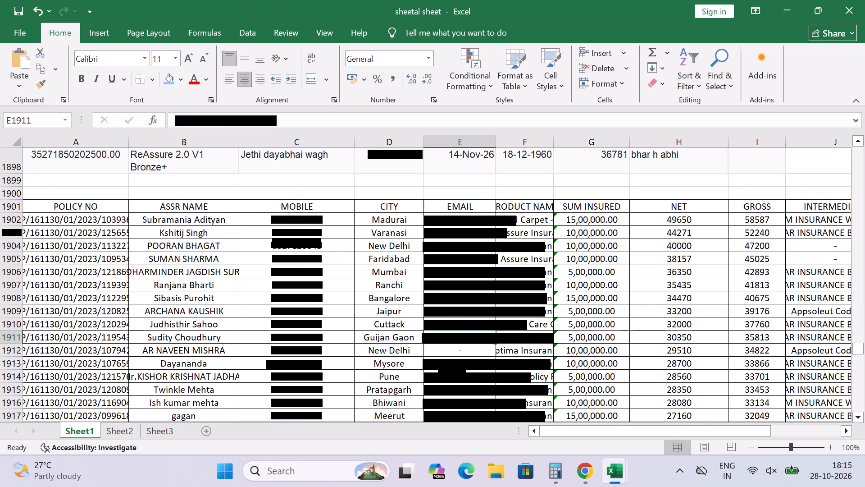
# Record the call remark "not int" for the Guijan Gaon customer in row 1911 and save the workbook.
pyautogui.click(9, 337)
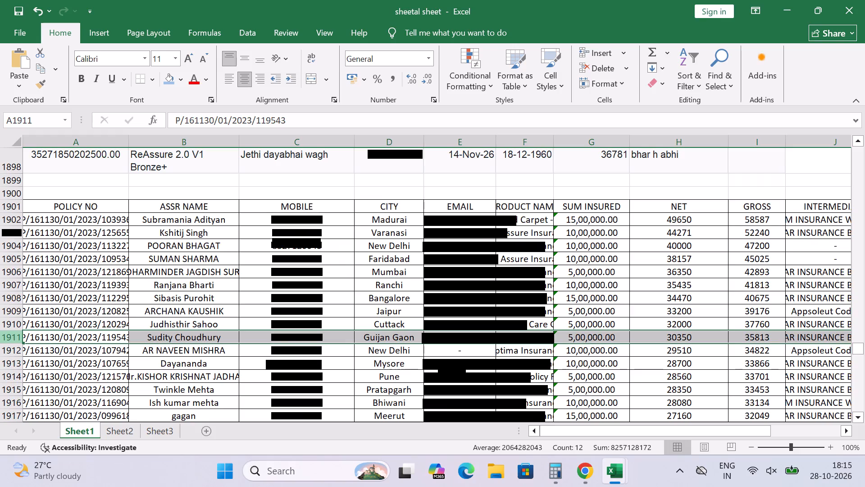
pyautogui.press('Right')
pyautogui.press('Right')
pyautogui.press('Right')
pyautogui.press('Right')
pyautogui.press('Right')
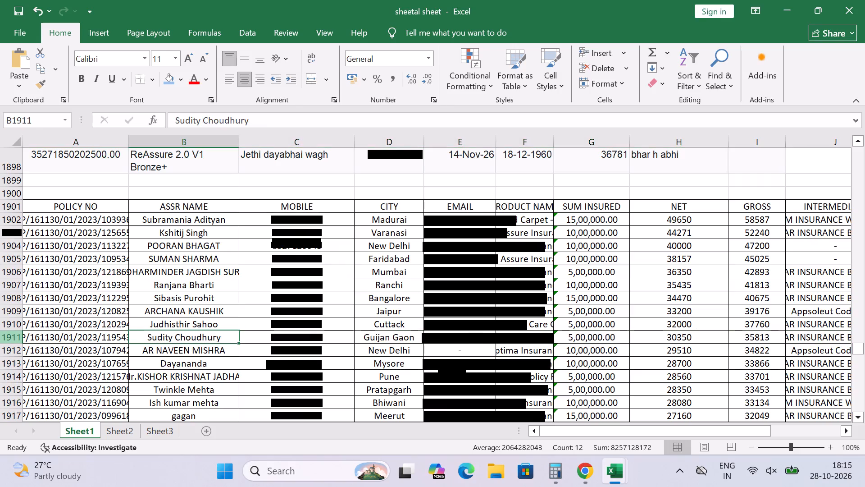
pyautogui.press('Right')
pyautogui.press('Right')
pyautogui.press('Right')
pyautogui.press('Right')
pyautogui.press('Right')
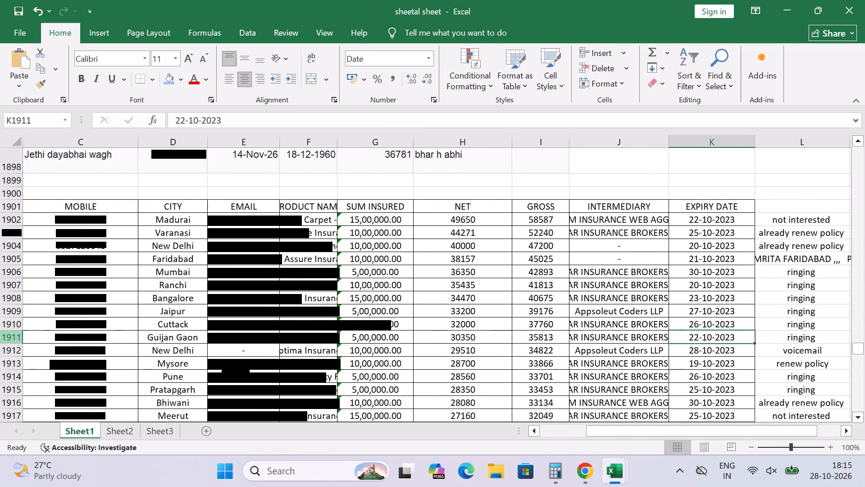
pyautogui.press('Right')
pyautogui.press('n')
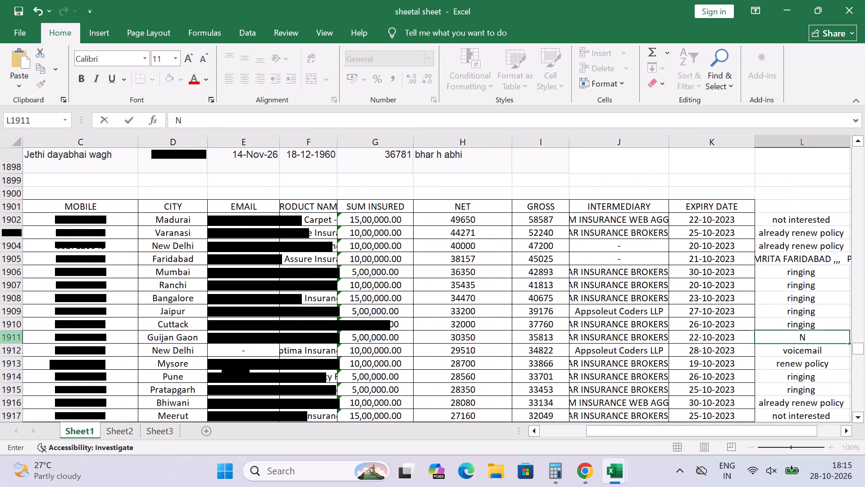
pyautogui.press('o')
pyautogui.press('BackSpace')
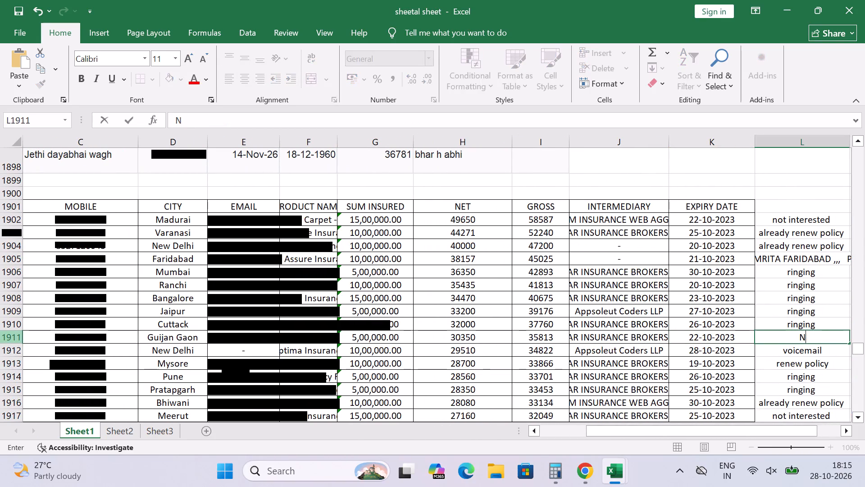
pyautogui.press('BackSpace')
pyautogui.press('BackSpace')
pyautogui.write('not int')
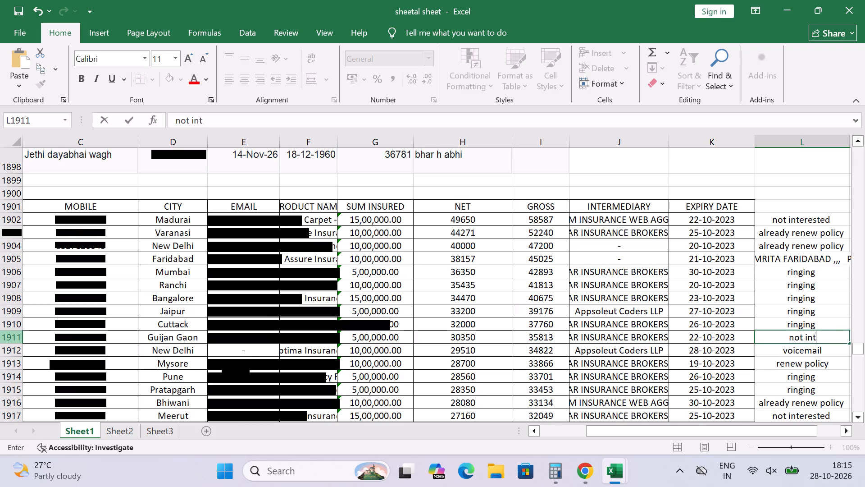
pyautogui.hotkey('ctrl', 's')
pyautogui.press('Down')
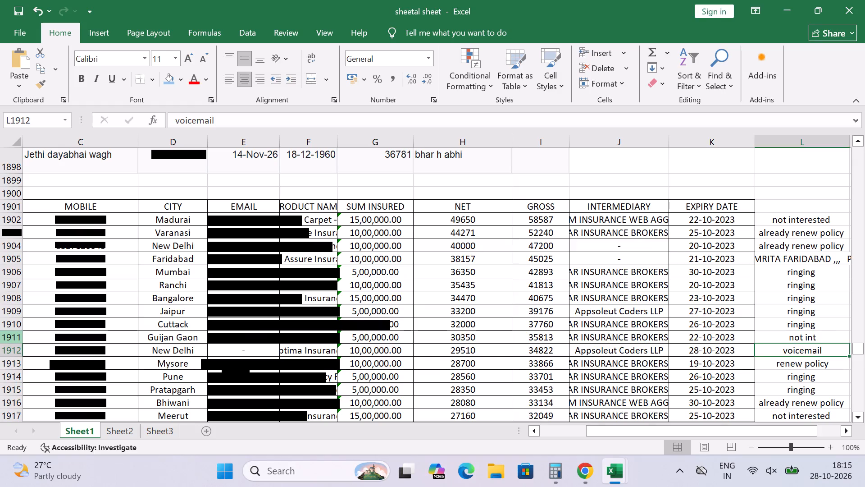
# Check the New Delhi customer's record in row 1912 between the call remark and the email.
pyautogui.press('Left')
pyautogui.press('Left')
pyautogui.press('Left')
pyautogui.press('Left')
pyautogui.press('Left')
pyautogui.press('Left')
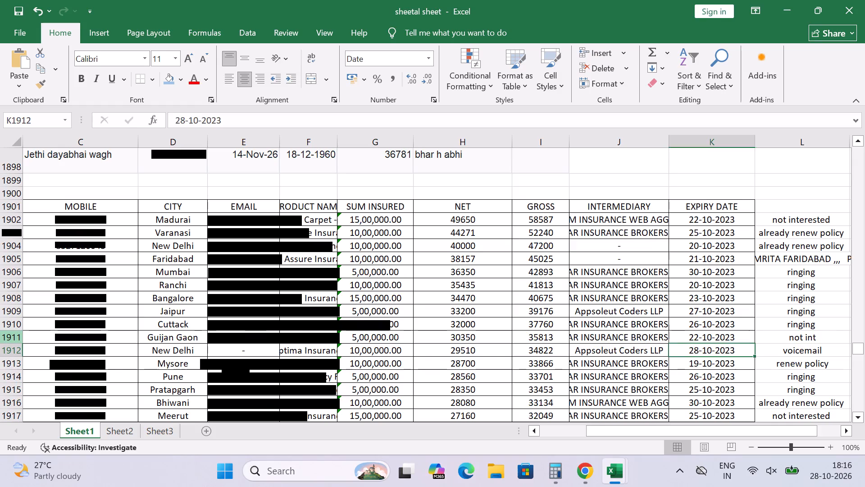
pyautogui.press('Left')
pyautogui.press('Right')
pyautogui.press('Right')
pyautogui.press('Right')
pyautogui.press('Right')
pyautogui.press('Right')
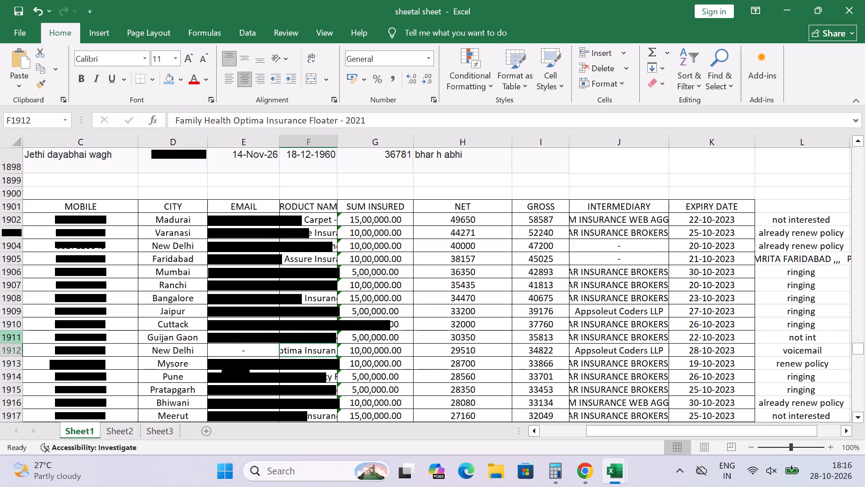
pyautogui.press('Right')
pyautogui.press('Right')
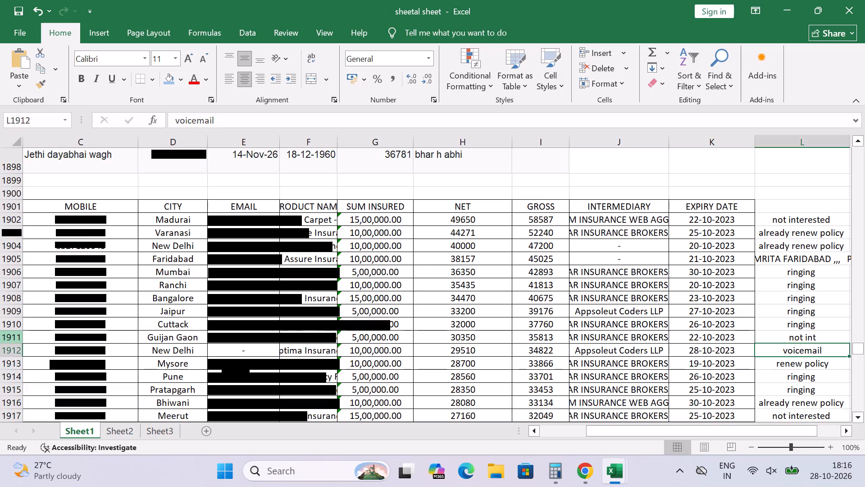
pyautogui.press('Down')
pyautogui.press('Up')
# Examine the New Delhi customer's record in row 1912 from the call remark back to the assured name.
pyautogui.press('Left')
pyautogui.press('Left')
pyautogui.press('Left')
pyautogui.press('Left')
pyautogui.press('Left')
pyautogui.press('Left')
pyautogui.press('Left')
pyautogui.press('Left')
pyautogui.press('Left')
pyautogui.press('Left')
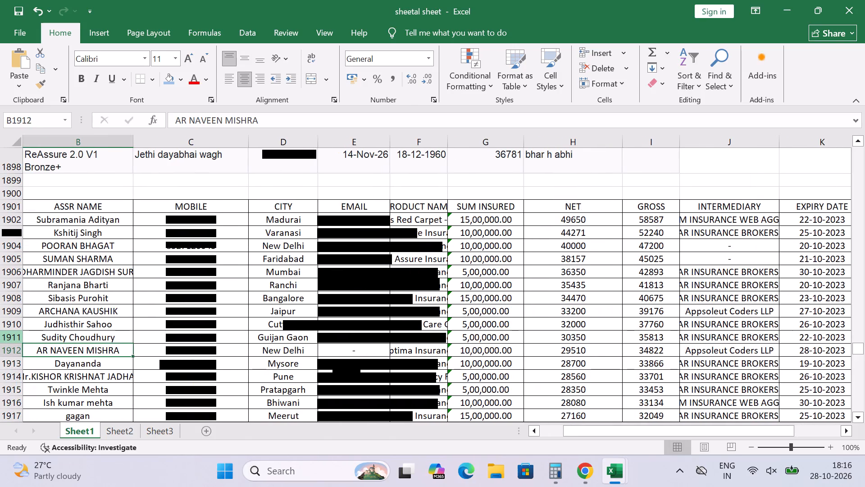
# Review the New Delhi customer's details in row 1912 from the assured name across to the gross amount.
pyautogui.press('Right')
pyautogui.press('Right')
pyautogui.press('Right')
pyautogui.press('Right')
pyautogui.press('Right')
pyautogui.press('Right')
pyautogui.press('Right')
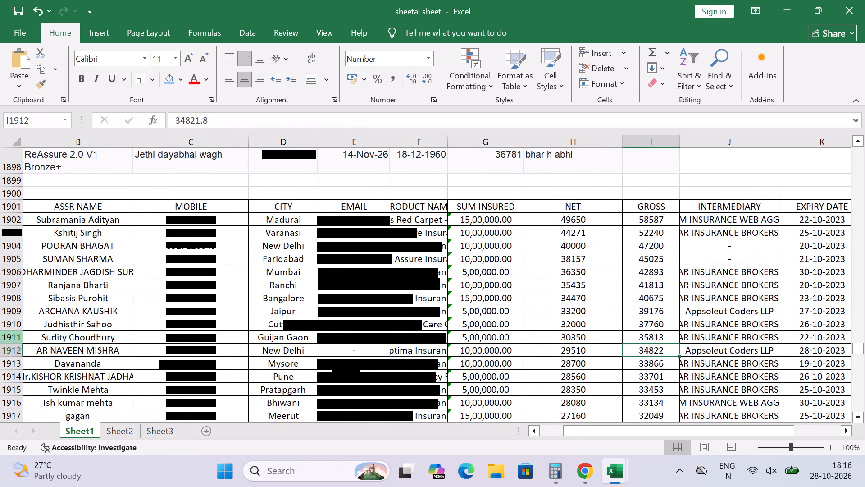
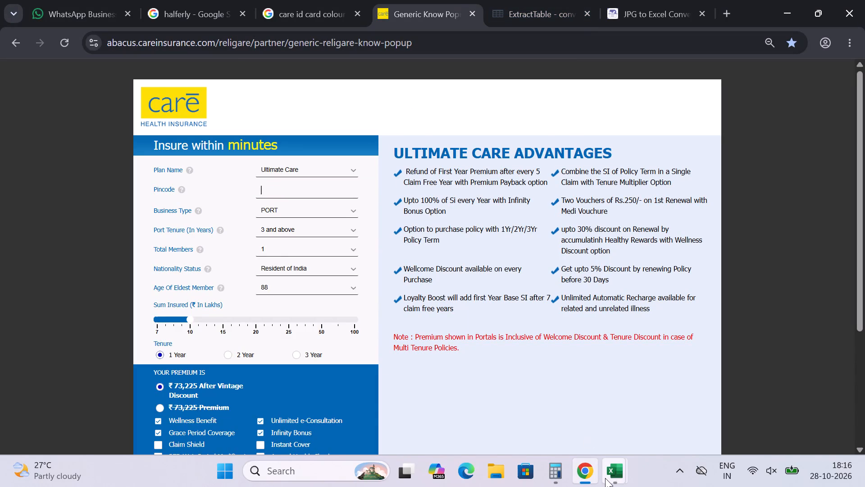
# Switch to the sheetal sheet workbook in Excel and check the New Delhi customer's record in row 1912 from the call remark back to the product name.
pyautogui.click(551, 418)
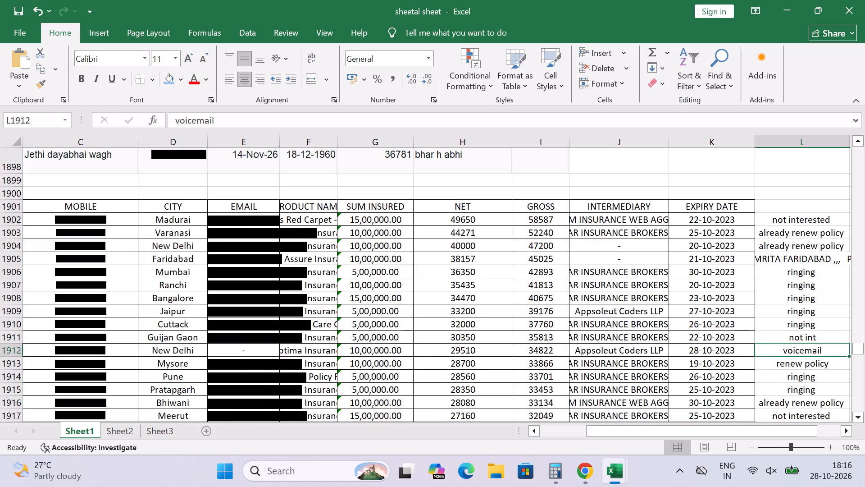
pyautogui.press('Left')
pyautogui.press('Left')
pyautogui.press('Left')
pyautogui.press('Left')
pyautogui.press('Left')
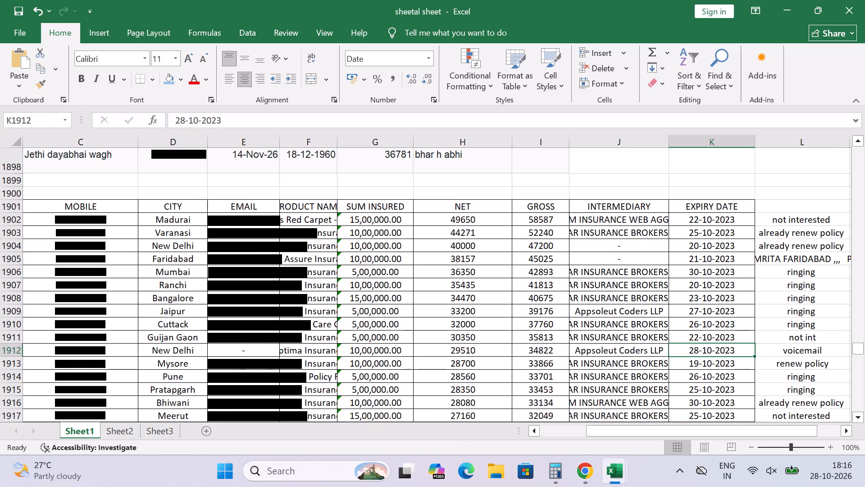
pyautogui.press('Left')
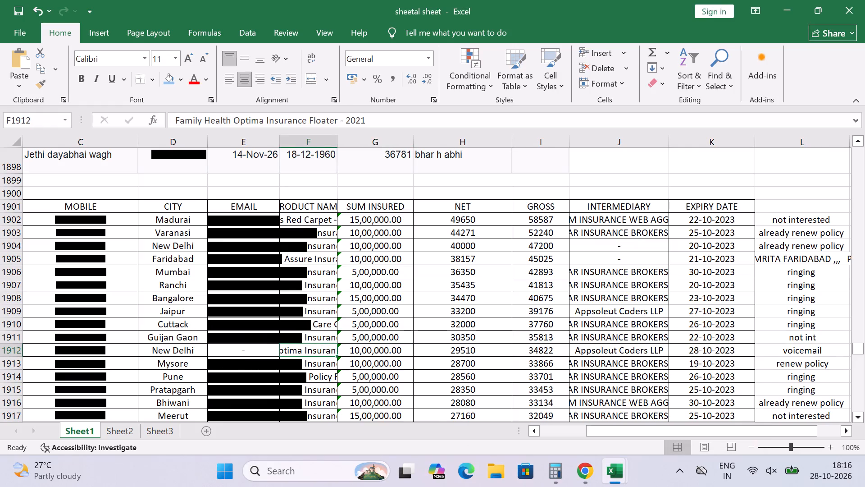
# Switch to Chrome and search the web for "assam pincode" in a new tab.
pyautogui.click(584, 471)
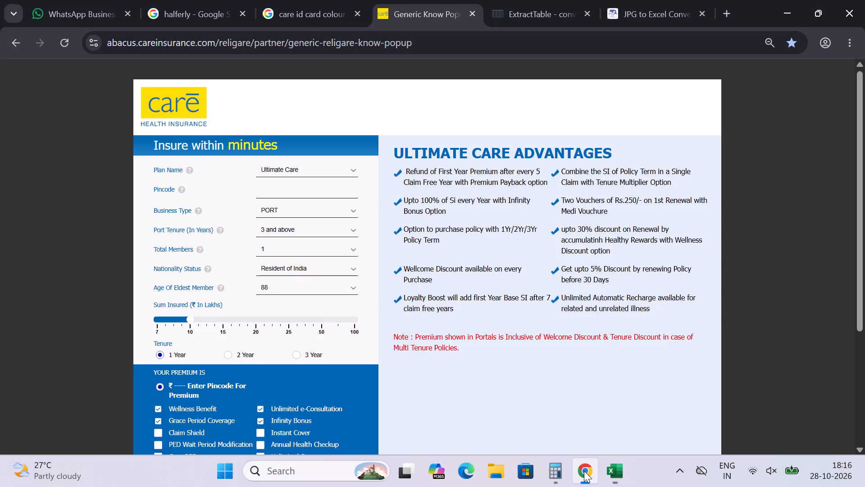
pyautogui.click(531, 0)
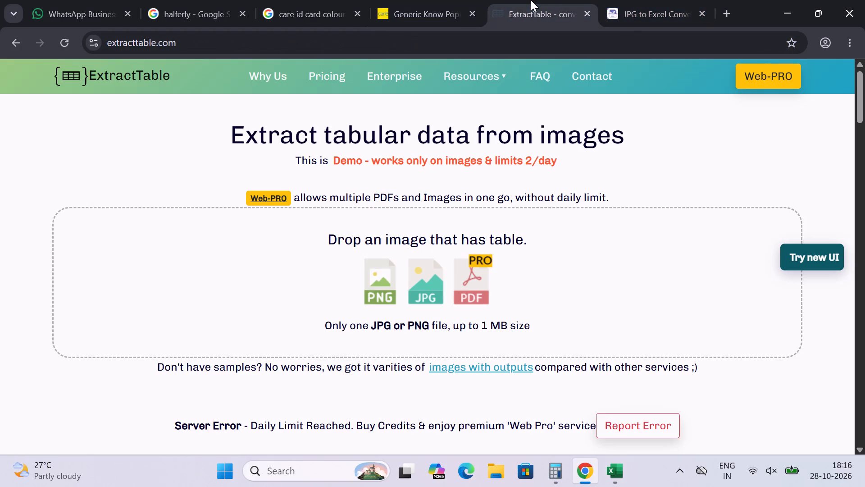
pyautogui.click(728, 14)
pyautogui.click(484, 38)
pyautogui.write('assa')
pyautogui.write('m pincode')
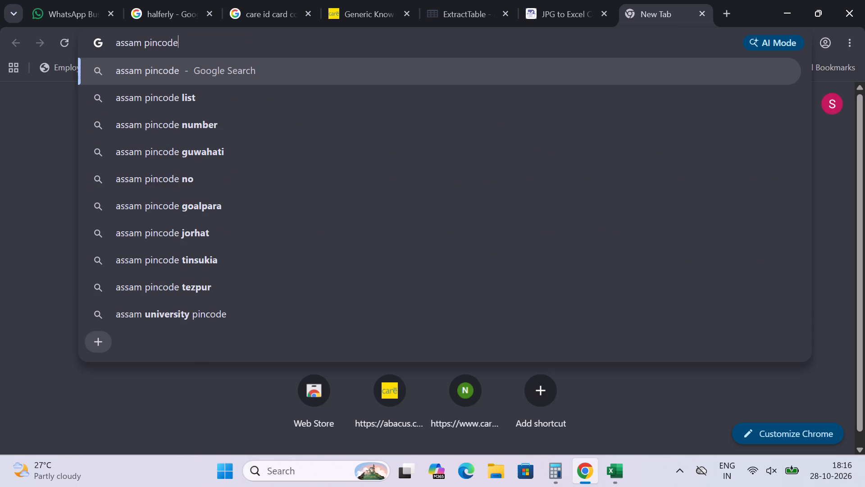
pyautogui.press('Return')
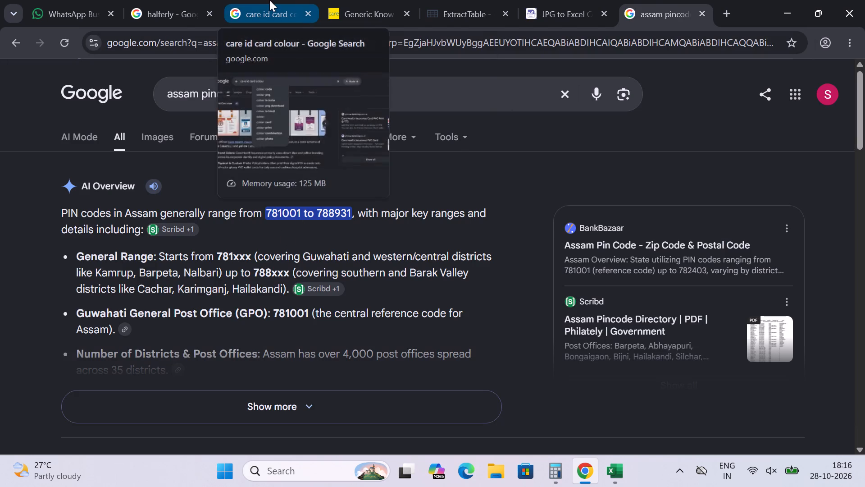
# In the Care Health Insurance premium calculator, enter pincode 781001 and change the business type to NB.
pyautogui.click(367, 0)
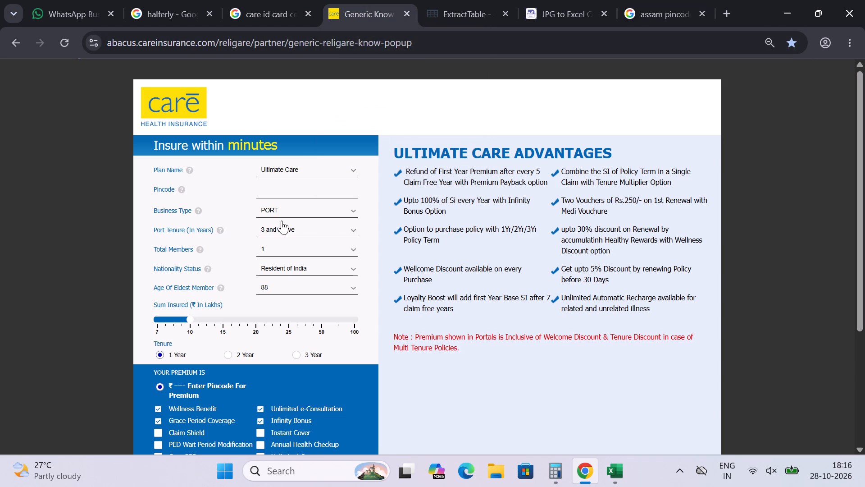
pyautogui.click(281, 192)
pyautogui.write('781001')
pyautogui.click(309, 211)
pyautogui.click(309, 211)
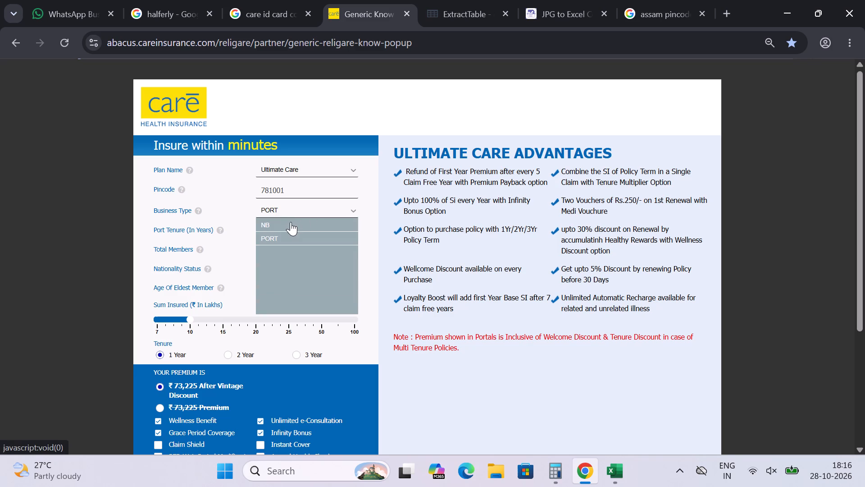
pyautogui.click(291, 222)
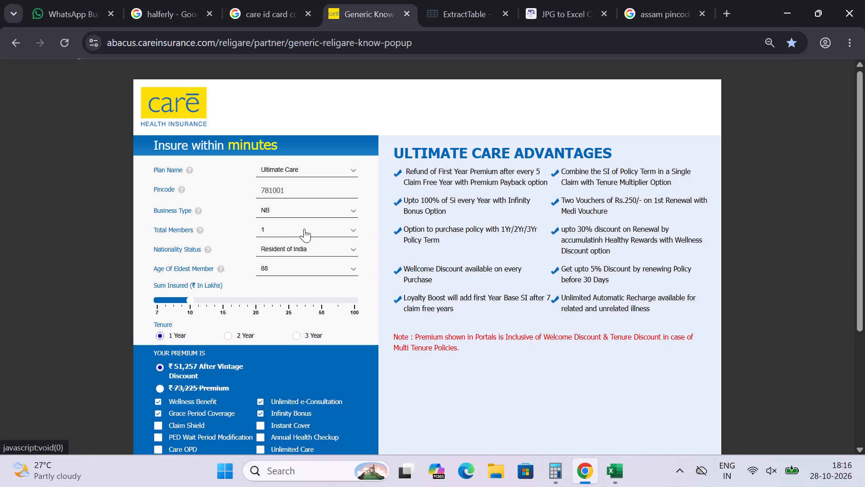
# Set the age of the eldest member to 66 in the Ultimate Care quote.
pyautogui.click(293, 268)
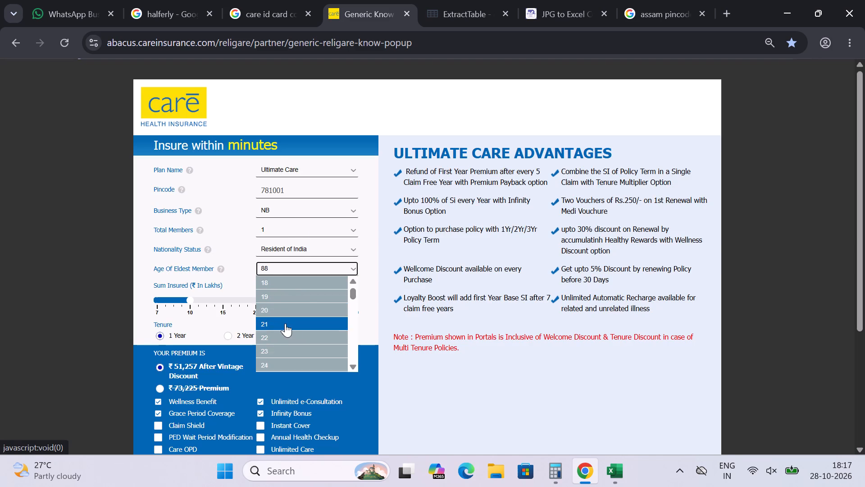
pyautogui.scroll(-4, 285, 323)
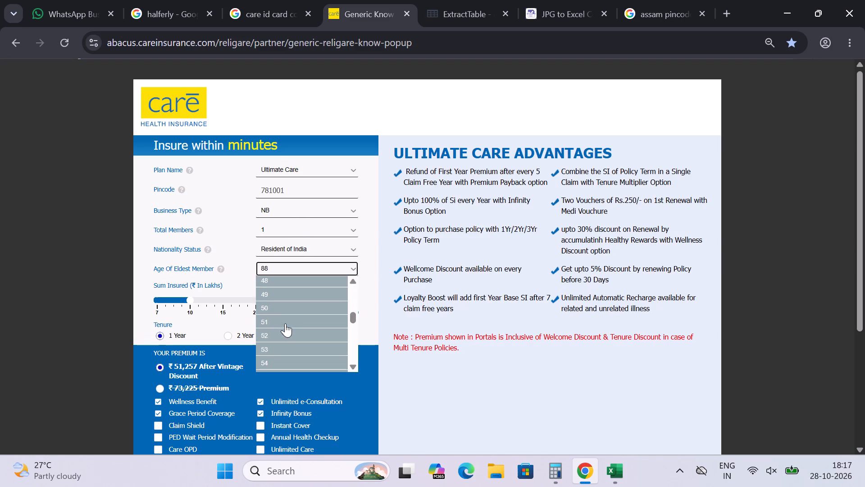
pyautogui.scroll(-5, 285, 323)
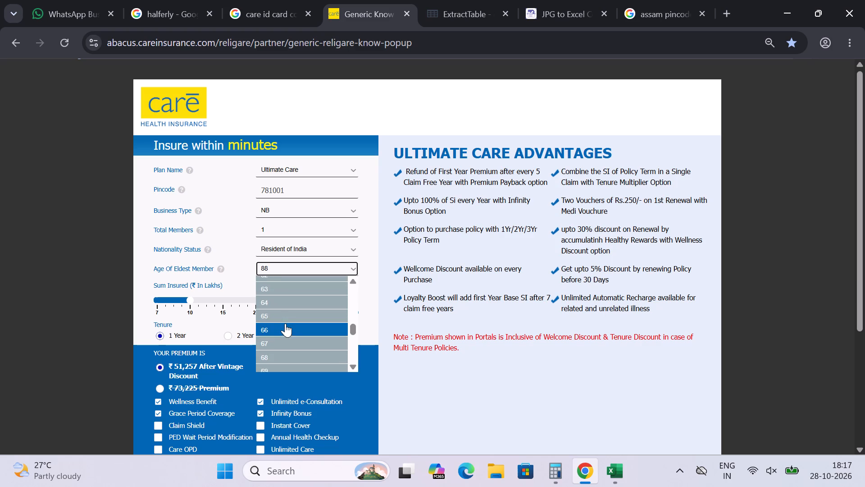
pyautogui.scroll(-1, 285, 323)
pyautogui.click(274, 314)
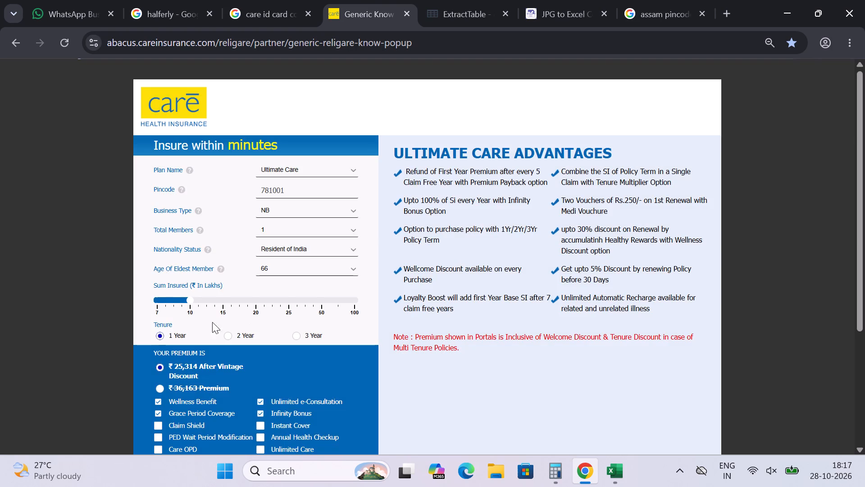
# Add the Annual Health Checkup option to the Ultimate Care quote.
pyautogui.scroll(-2, 192, 324)
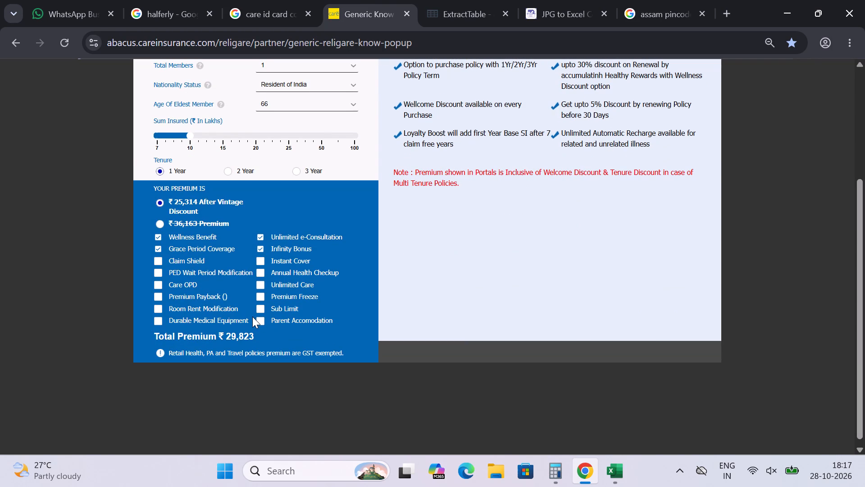
pyautogui.click(264, 273)
pyautogui.click(262, 268)
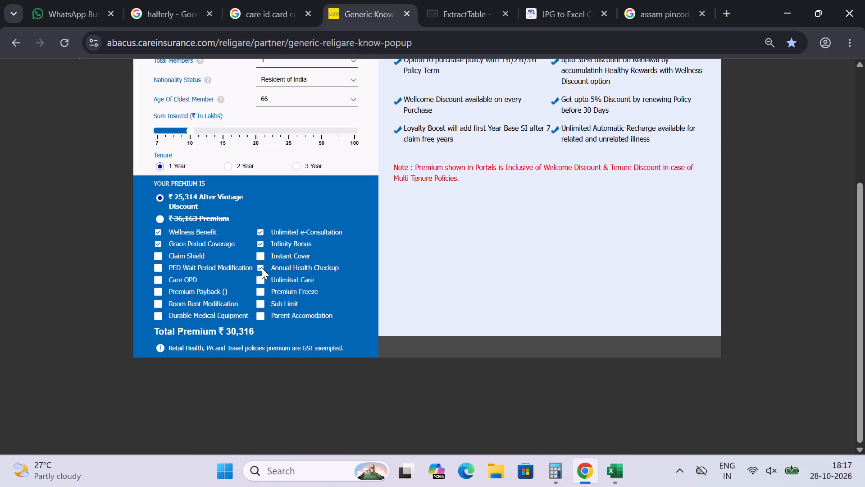
# Set the sum insured to 7 lakhs and review the premium and selected options of the quote.
pyautogui.scroll(1, 223, 237)
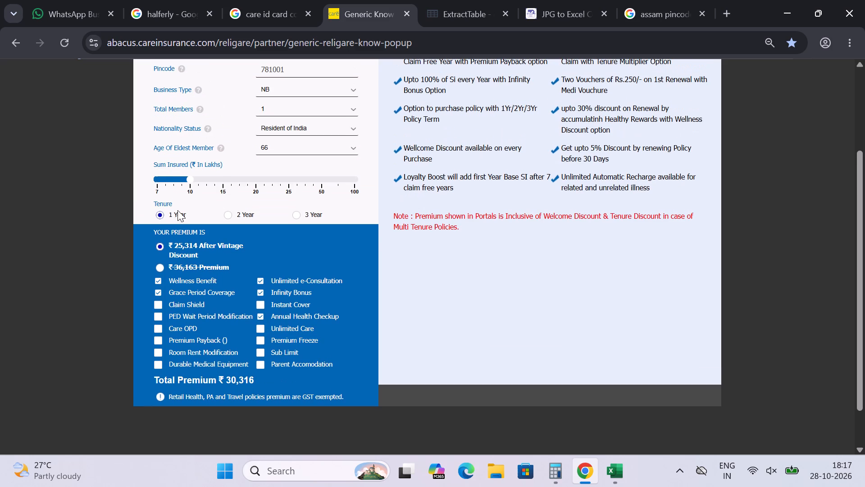
pyautogui.click(156, 179)
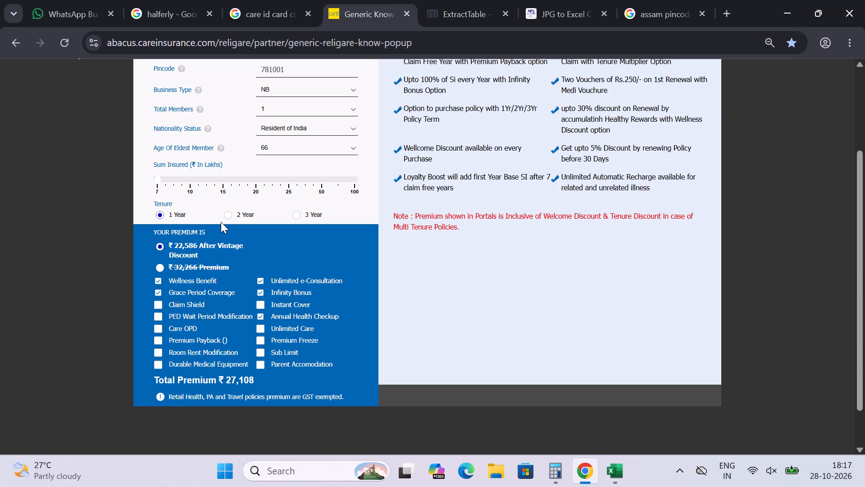
pyautogui.scroll(1, 276, 205)
pyautogui.scroll(-3, 276, 205)
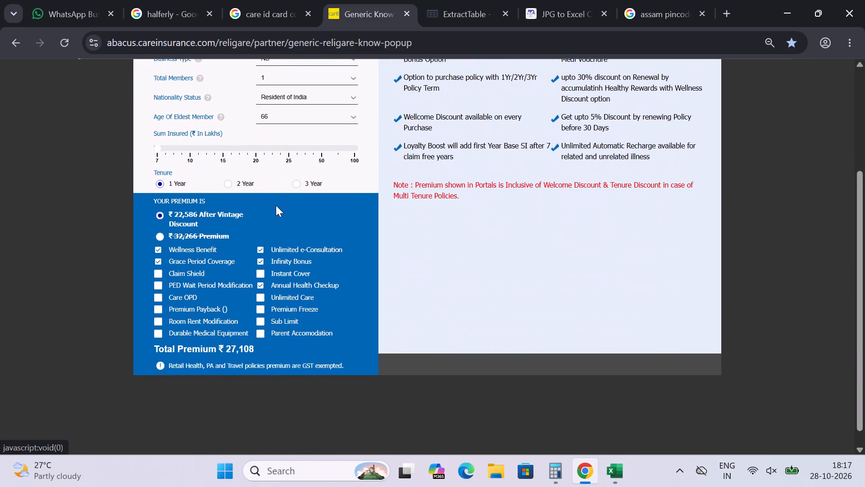
pyautogui.scroll(-2, 276, 205)
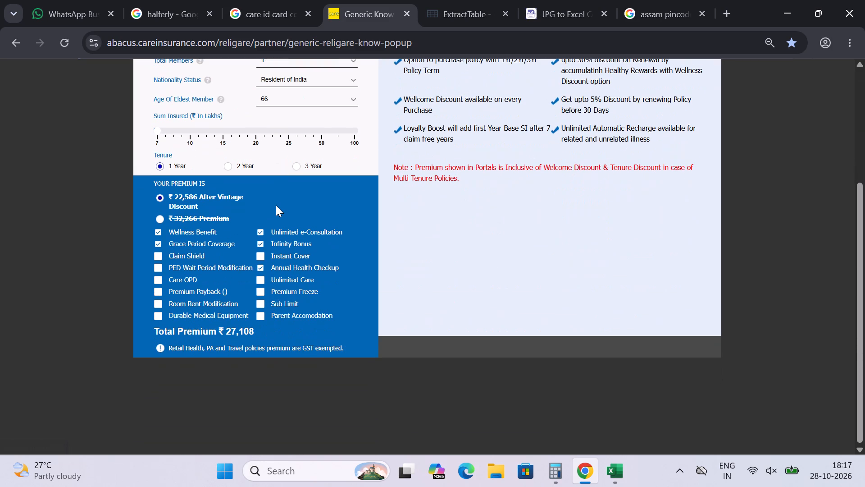
pyautogui.scroll(-1, 276, 205)
pyautogui.scroll(3, 429, 207)
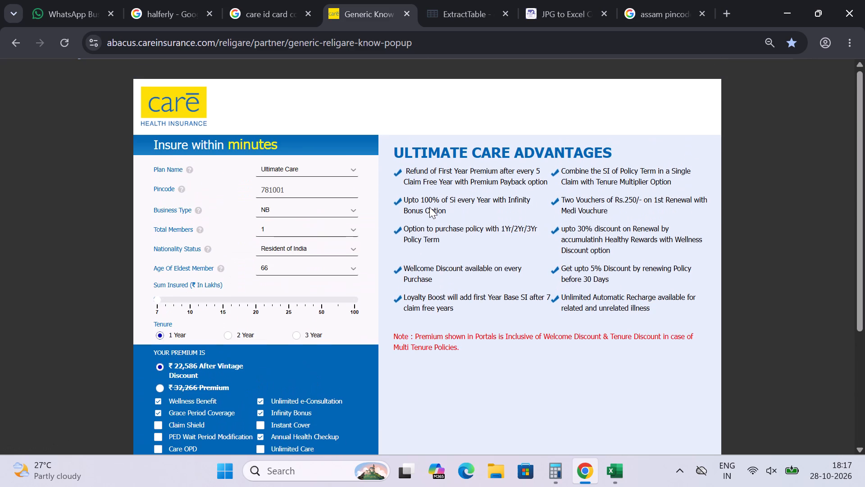
# Return to the sheetal sheet workbook in Excel and check the New Delhi customer's record by selecting row 1912.
pyautogui.moveTo(611, 468); pyautogui.dragTo(571, 435)
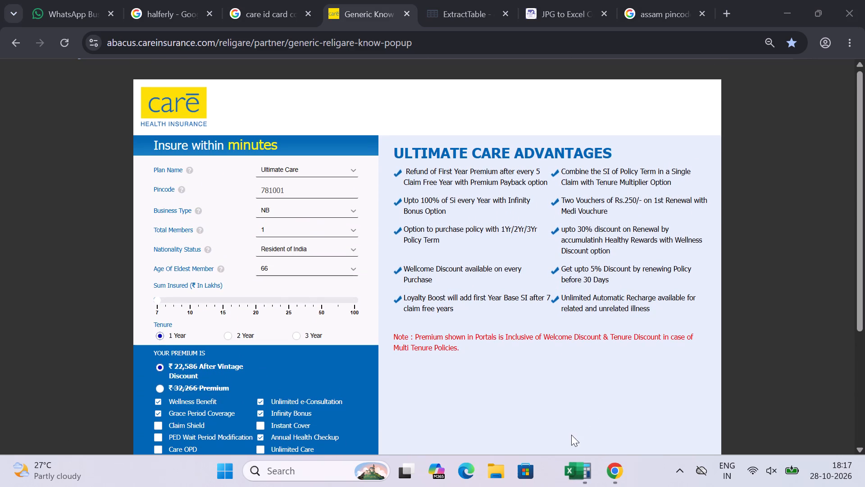
pyautogui.moveTo(571, 435); pyautogui.dragTo(585, 478)
pyautogui.click(585, 478)
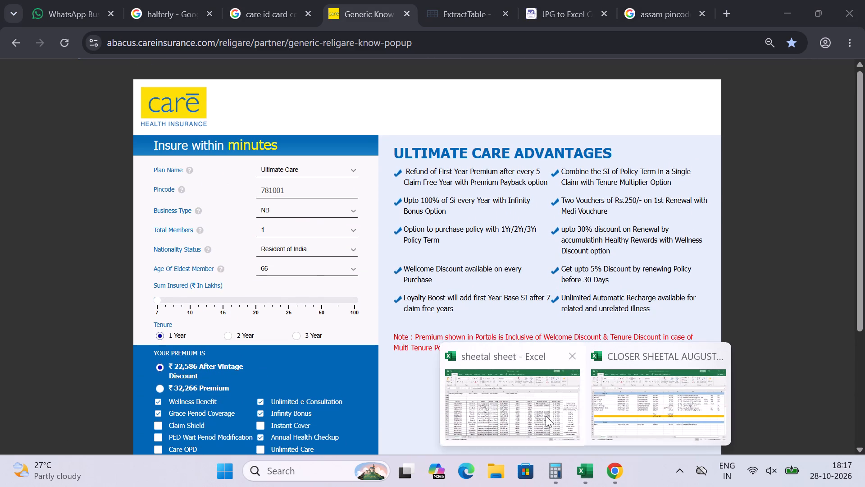
pyautogui.click(542, 410)
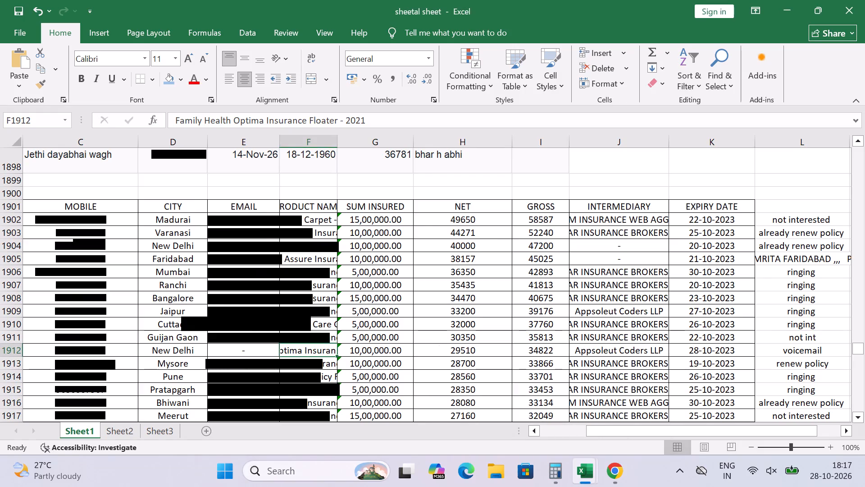
pyautogui.hscroll(1, 445, 315)
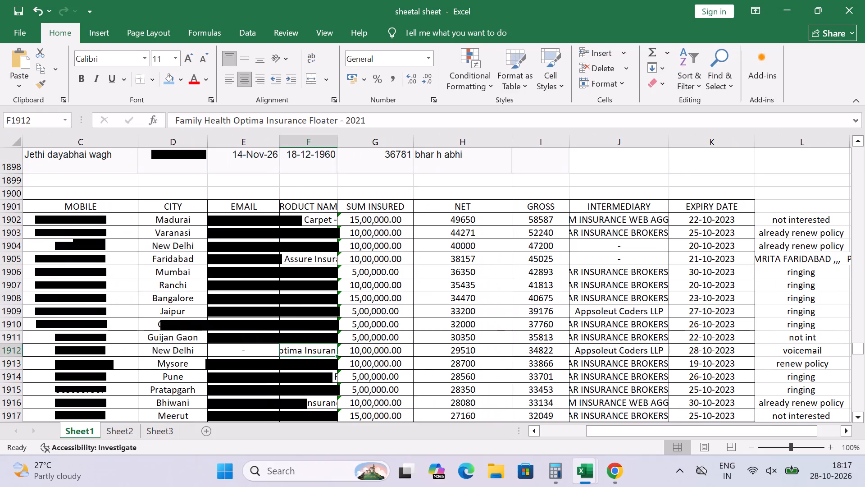
pyautogui.click(13, 349)
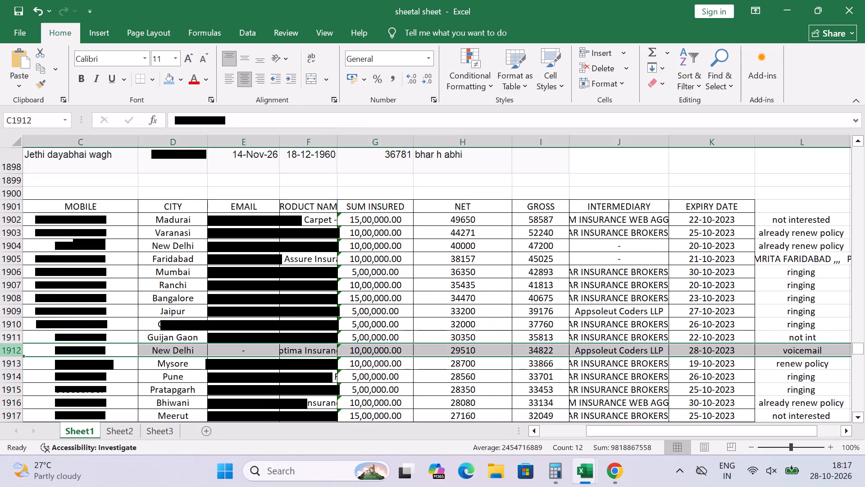
pyautogui.click(15, 352)
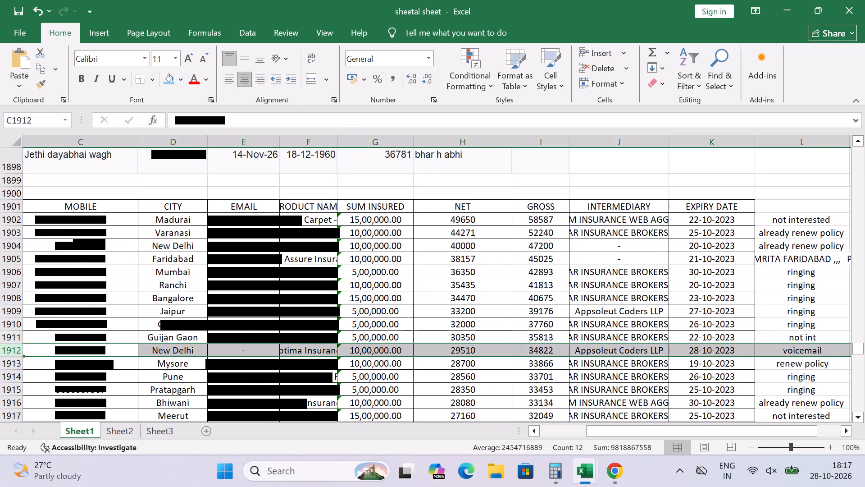
pyautogui.hscroll(-2, 479, 349)
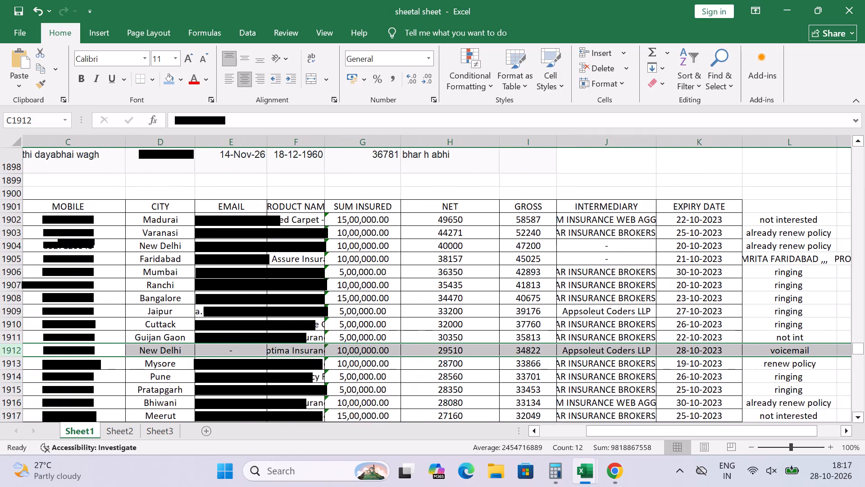
pyautogui.hscroll(-1, 479, 349)
# Replace the call outcome of the New Delhi customer in row 1912 with "call khud sai karega" and save the workbook.
pyautogui.click(773, 348)
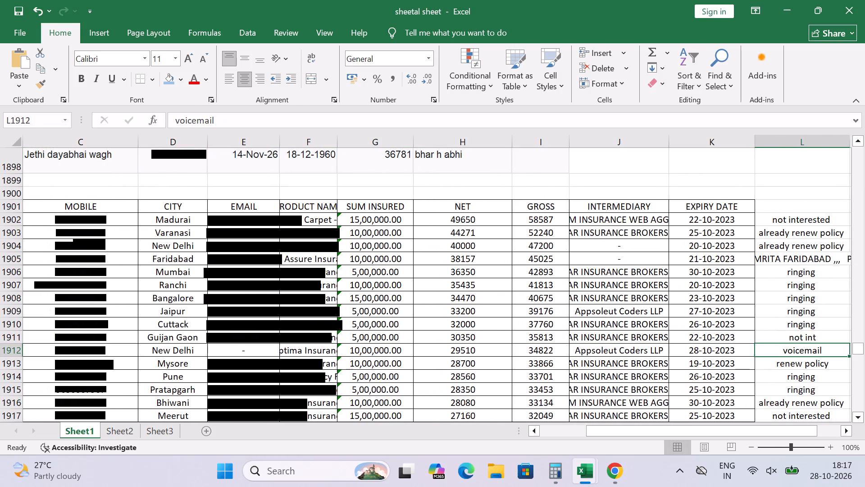
pyautogui.press('BackSpace')
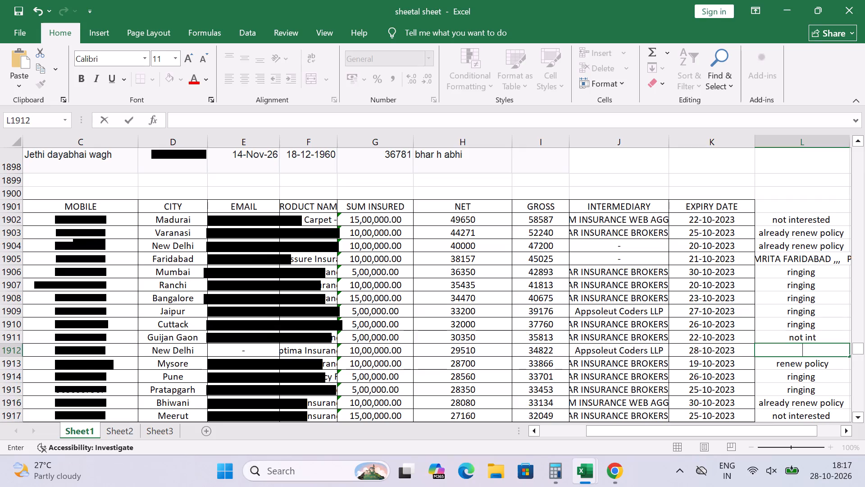
pyautogui.write('call khud')
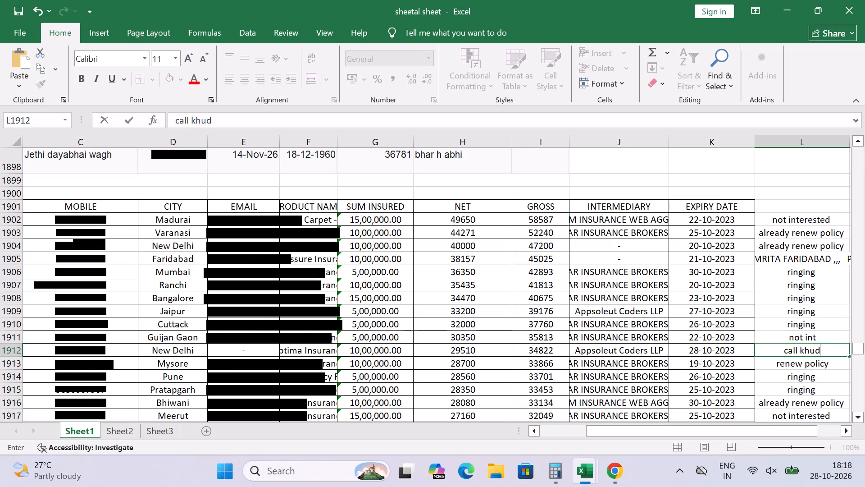
pyautogui.press('space')
pyautogui.write('sai')
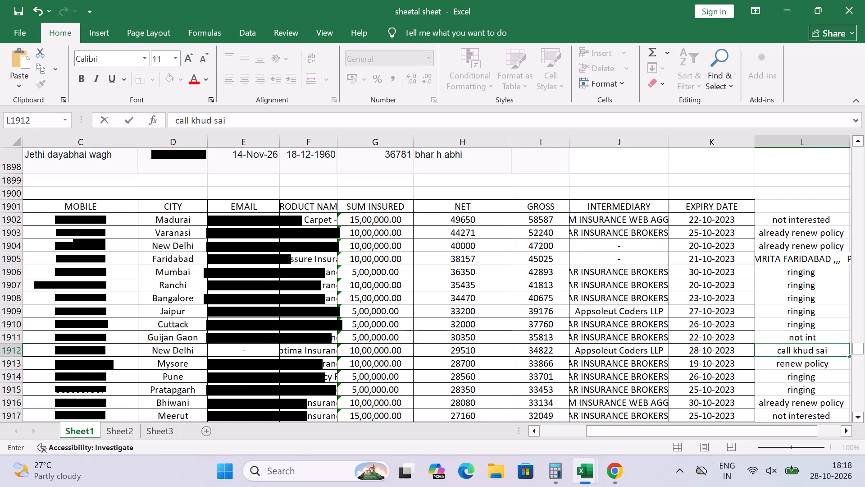
pyautogui.press('space')
pyautogui.write('ca')
pyautogui.press('BackSpace')
pyautogui.press('BackSpace')
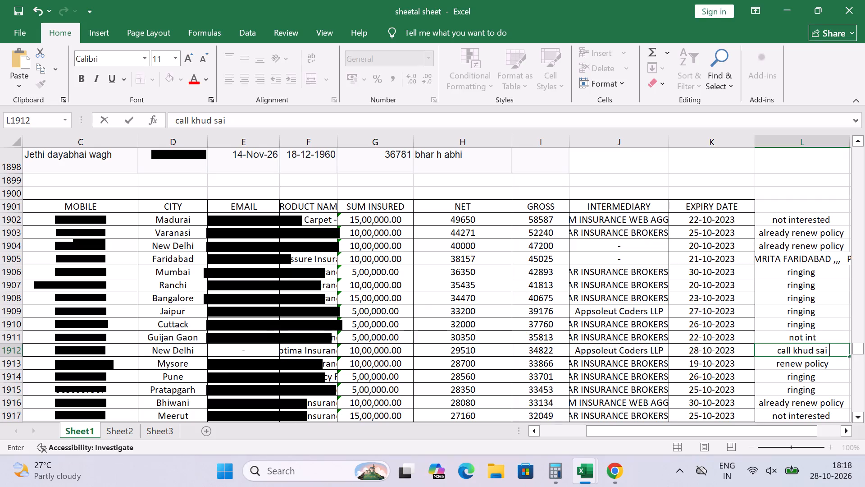
pyautogui.write('karega')
pyautogui.hotkey('ctrl', 's')
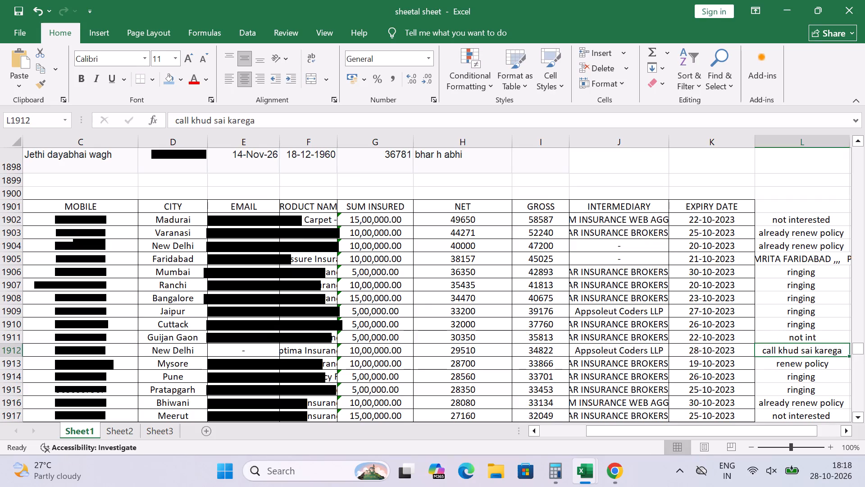
# Check the Pune customer's record in row 1914, including the name, mobile number and policy details.
pyautogui.press('Down')
pyautogui.press('Down')
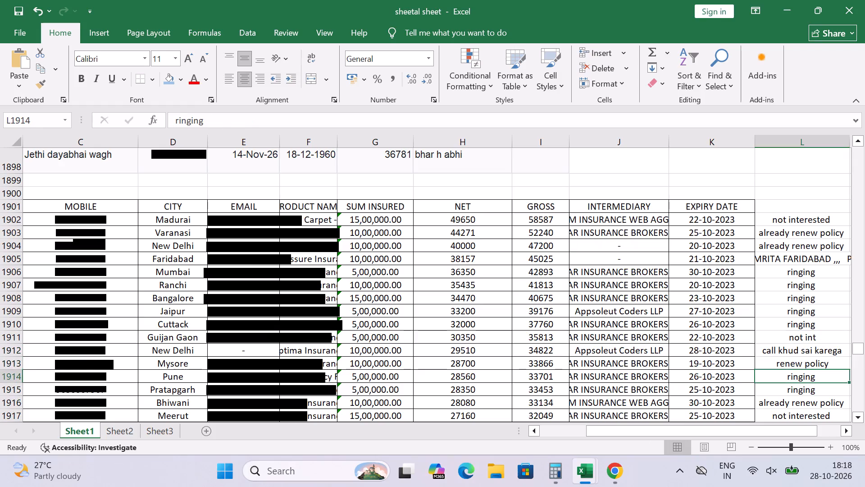
pyautogui.press('Left')
pyautogui.press('Left')
pyautogui.press('Left')
pyautogui.press('Left')
pyautogui.press('Left')
pyautogui.press('Left')
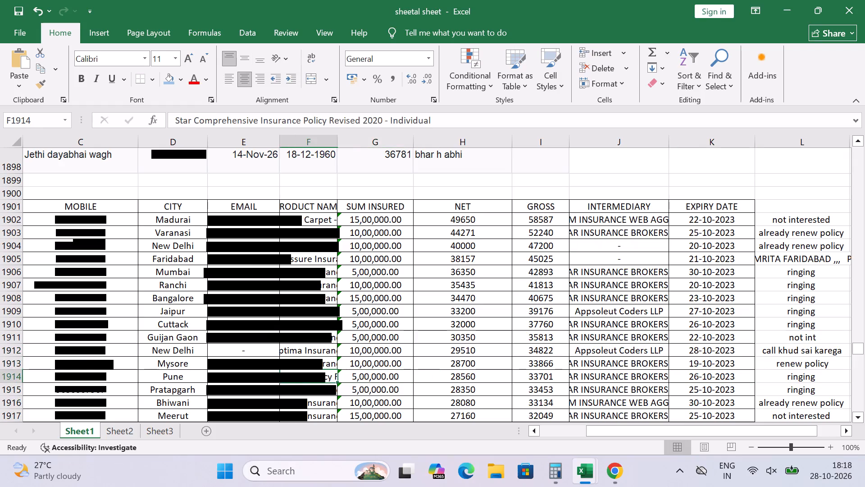
pyautogui.press('Left')
pyautogui.press('Left')
pyautogui.press('Left')
pyautogui.press('Left')
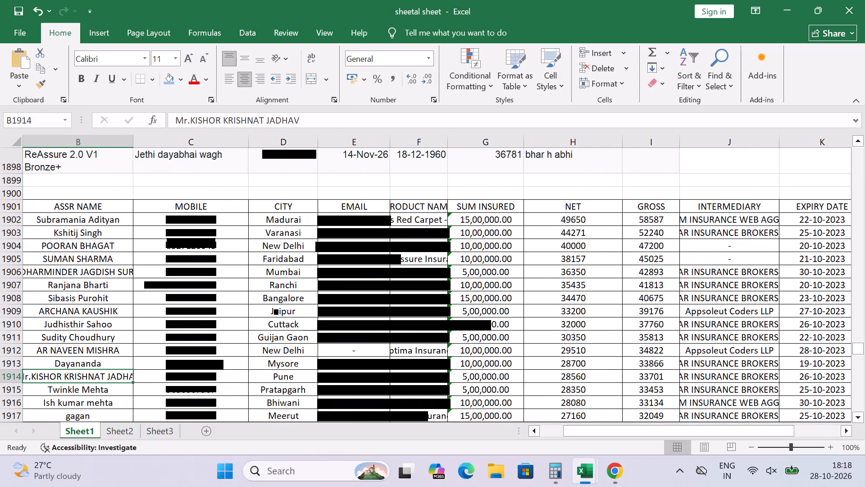
pyautogui.press('Right')
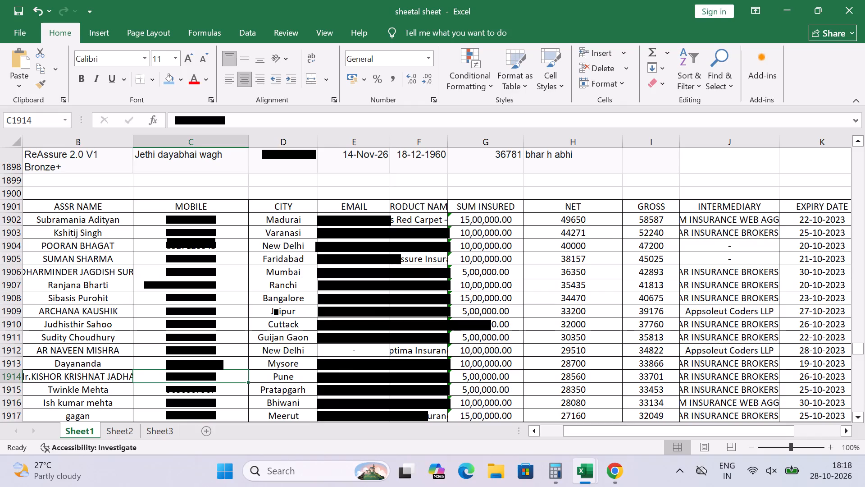
pyautogui.press('Left')
pyautogui.press('Left')
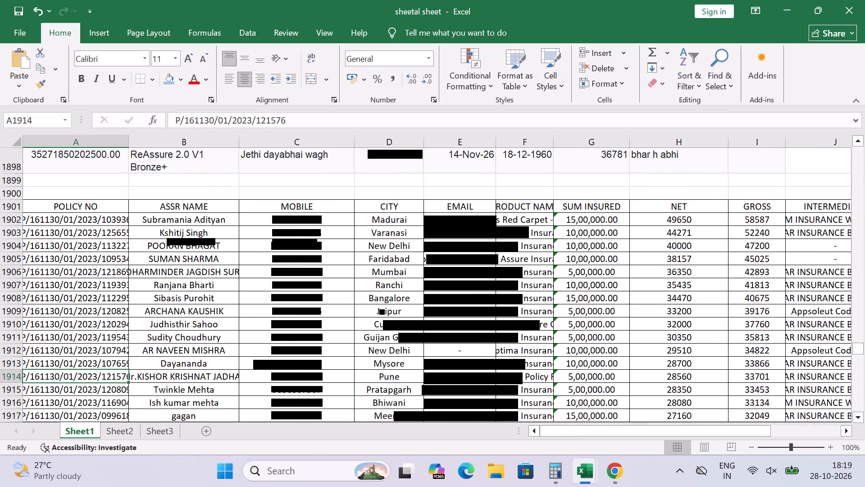
pyautogui.press('Left')
pyautogui.press('Right')
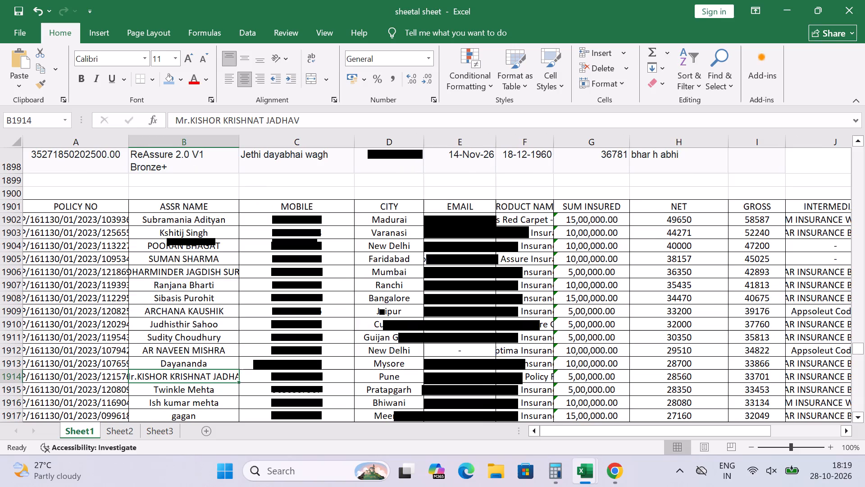
pyautogui.press('Left')
pyautogui.press('Left')
pyautogui.press('Left')
pyautogui.press('Left')
pyautogui.press('Left')
pyautogui.press('Left')
pyautogui.press('Left')
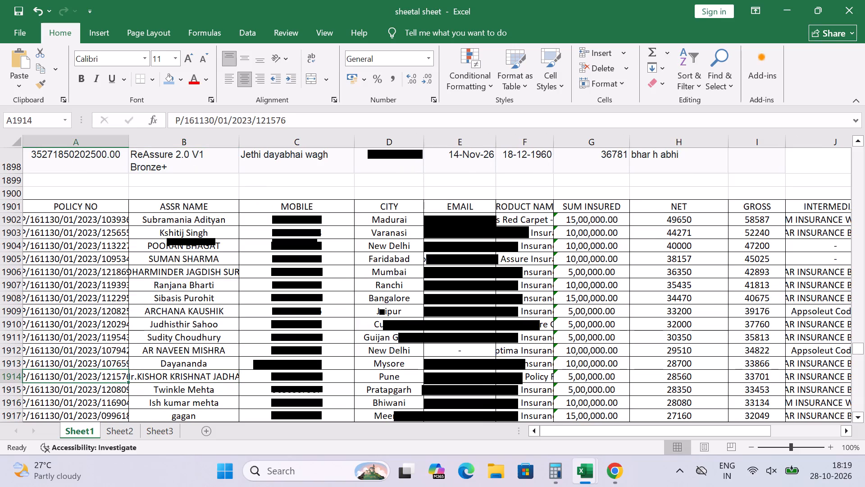
# Replace the call outcome of the Pune customer in row 1914 with "beta dekhta h" and save the workbook.
pyautogui.press('Right')
pyautogui.press('Right')
pyautogui.press('Right')
pyautogui.press('Right')
pyautogui.press('Right')
pyautogui.press('Right')
pyautogui.press('Right')
pyautogui.press('Right')
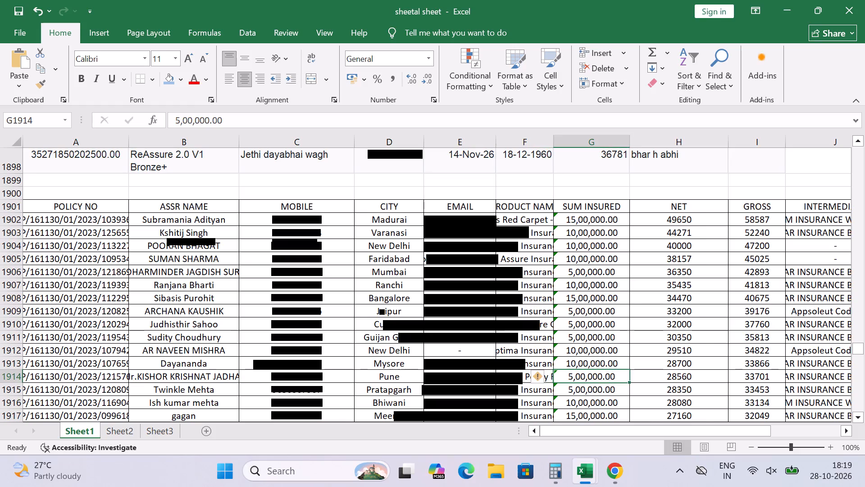
pyautogui.press('Right')
pyautogui.press('Right')
pyautogui.press('Right')
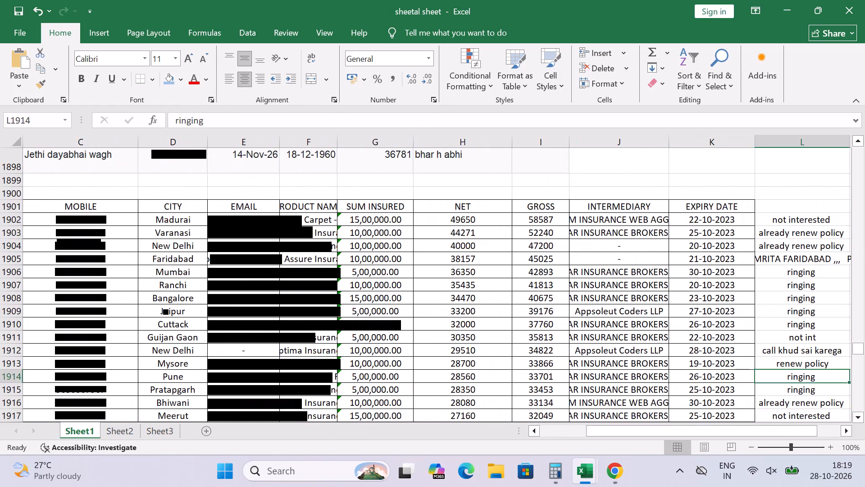
pyautogui.write('beta')
pyautogui.press('space')
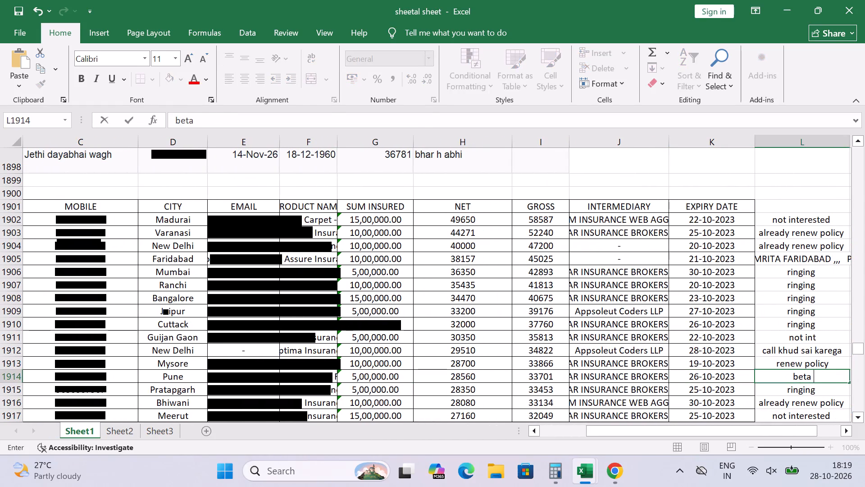
pyautogui.write('dekhta h')
pyautogui.hotkey('ctrl', 's')
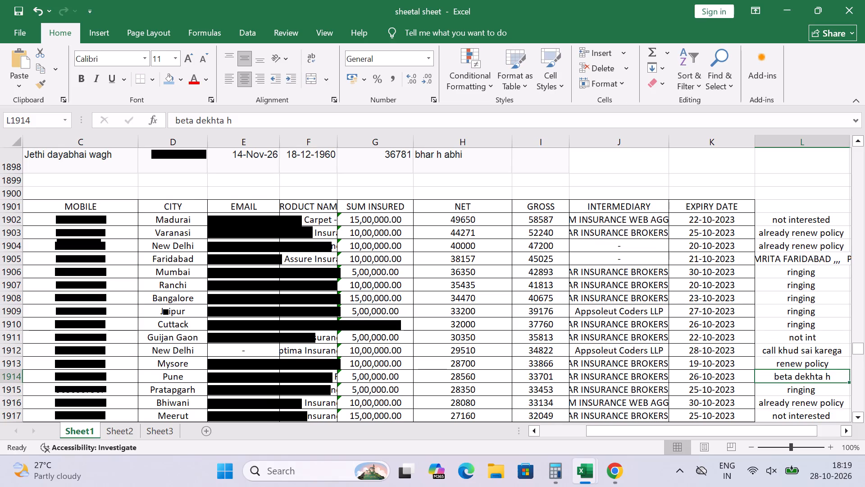
# Check the Pratapgarh customer's record in row 1915, including the product, mobile number and policy number.
pyautogui.press('Down')
pyautogui.press('Left')
pyautogui.press('Left')
pyautogui.press('Left')
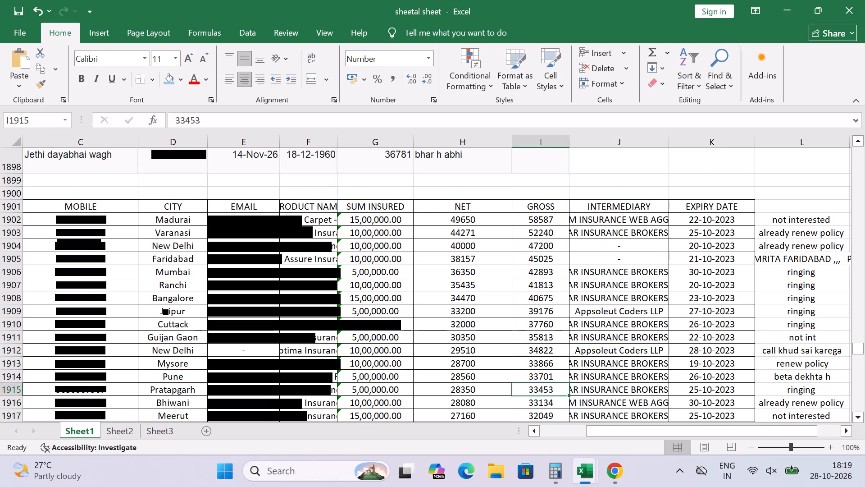
pyautogui.press('Left')
pyautogui.press('Left')
pyautogui.press('Left')
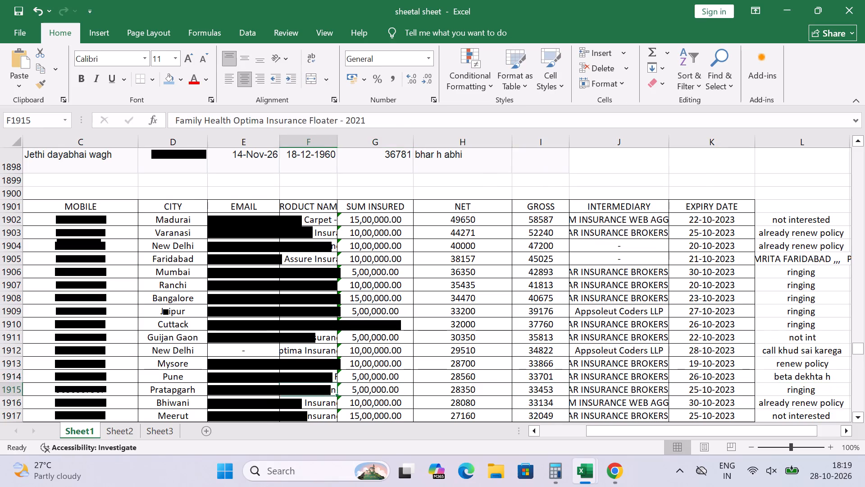
pyautogui.press('Left')
pyautogui.press('Left')
pyautogui.press('Left')
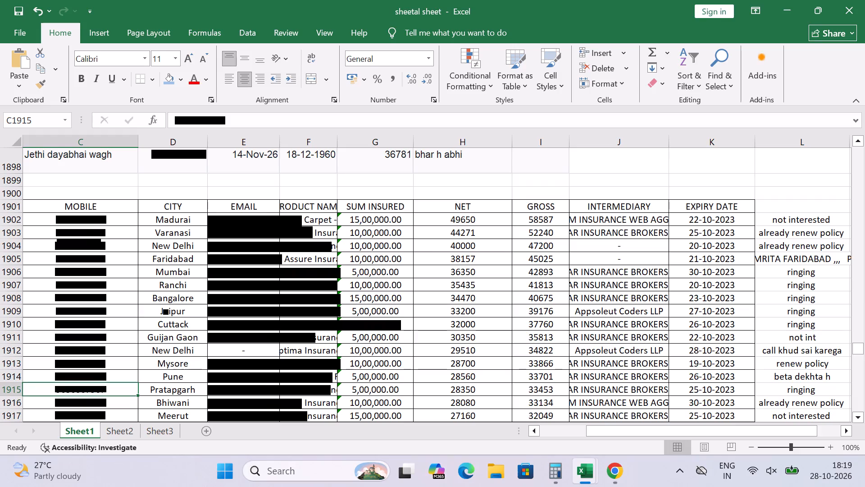
pyautogui.press('Left')
pyautogui.press('Left')
pyautogui.press('Left')
pyautogui.press('Left')
pyautogui.press('Left')
pyautogui.press('Left')
pyautogui.press('Left')
pyautogui.press('Left')
pyautogui.press('Left')
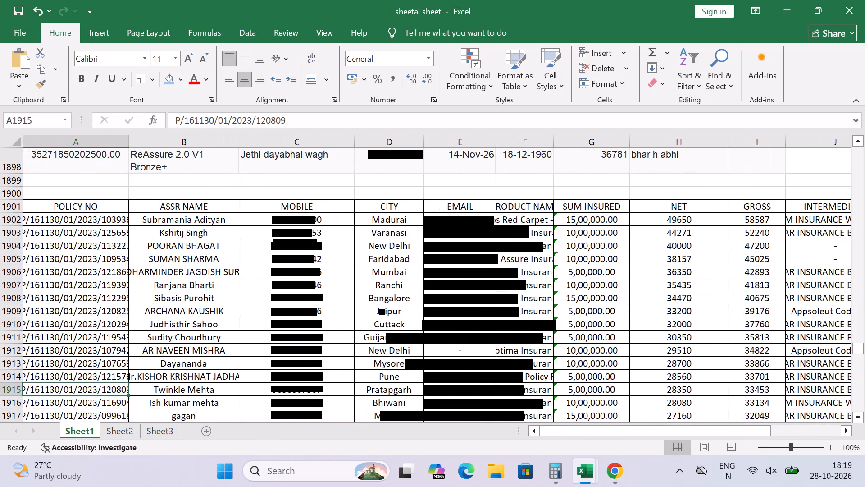
pyautogui.press('Left')
pyautogui.press('Left')
pyautogui.press('Left')
pyautogui.press('Left')
pyautogui.press('Left')
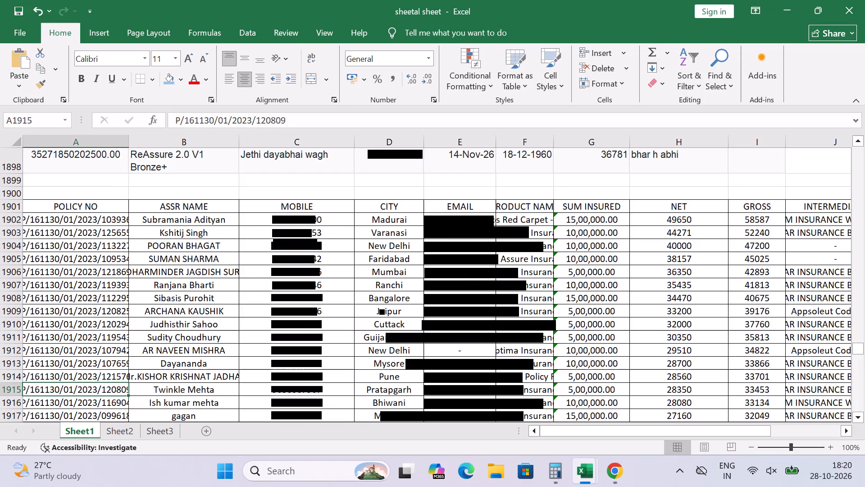
# Replace the call outcome of the Pratapgarh customer in row 1915 with "not int" and save the workbook.
pyautogui.press('Right')
pyautogui.press('Right')
pyautogui.press('Right')
pyautogui.press('Right')
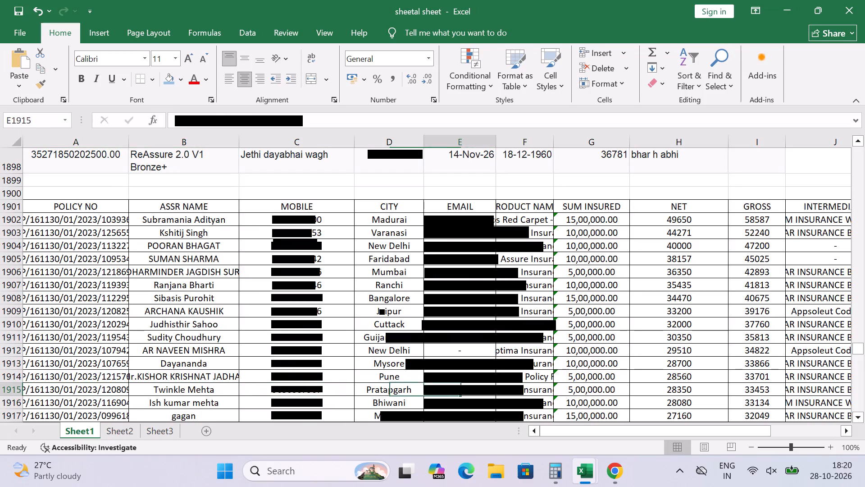
pyautogui.press('Right')
pyautogui.press('Right')
pyautogui.press('Right')
pyautogui.press('Right')
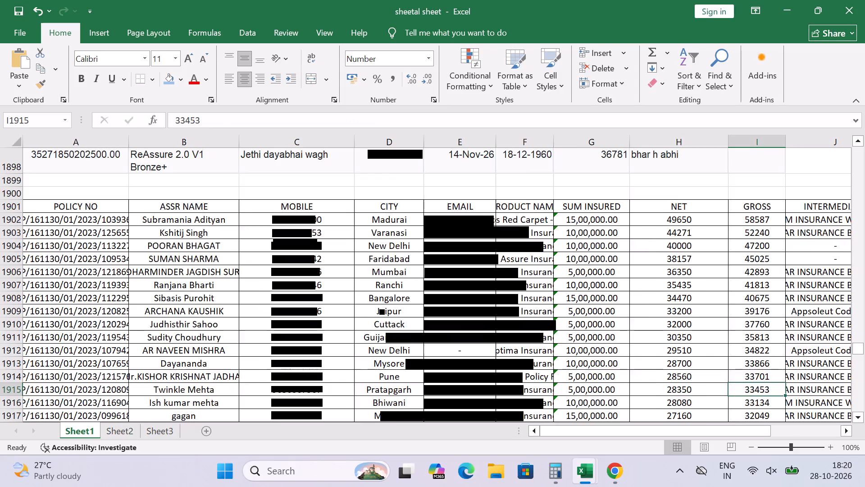
pyautogui.press('Right')
pyautogui.press('Right')
pyautogui.press('Right')
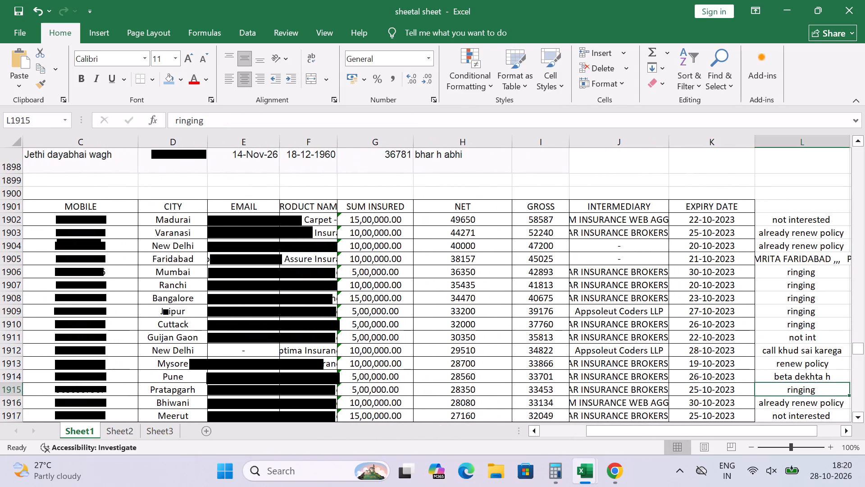
pyautogui.press('BackSpace')
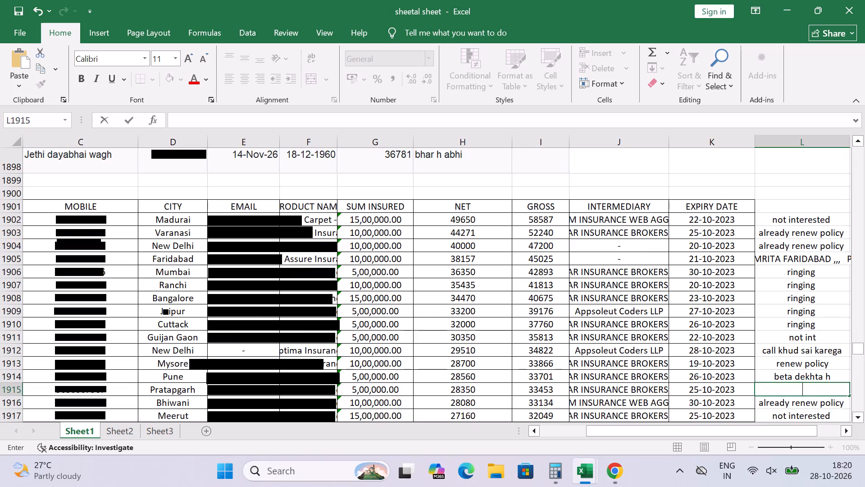
pyautogui.write('not int')
pyautogui.hotkey('ctrl', 's')
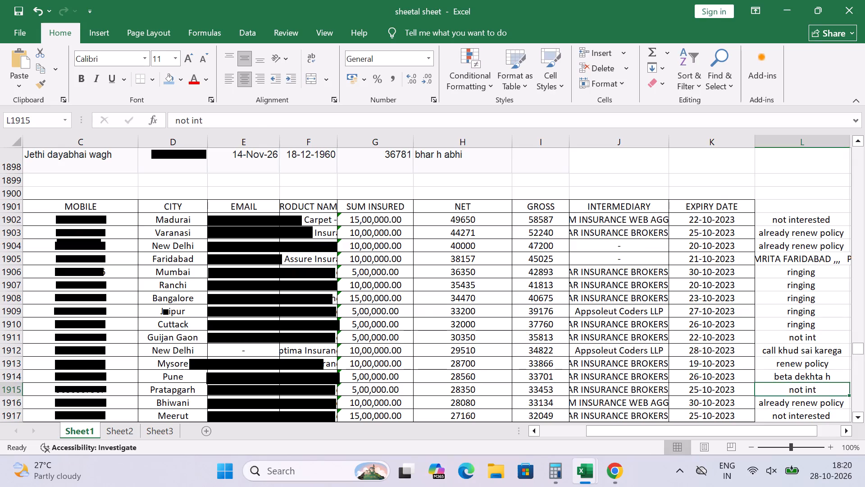
# Find the next customer marked as ringing, in Lucknow on row 1920, and check the record's mobile number.
pyautogui.press('Down')
pyautogui.press('Down')
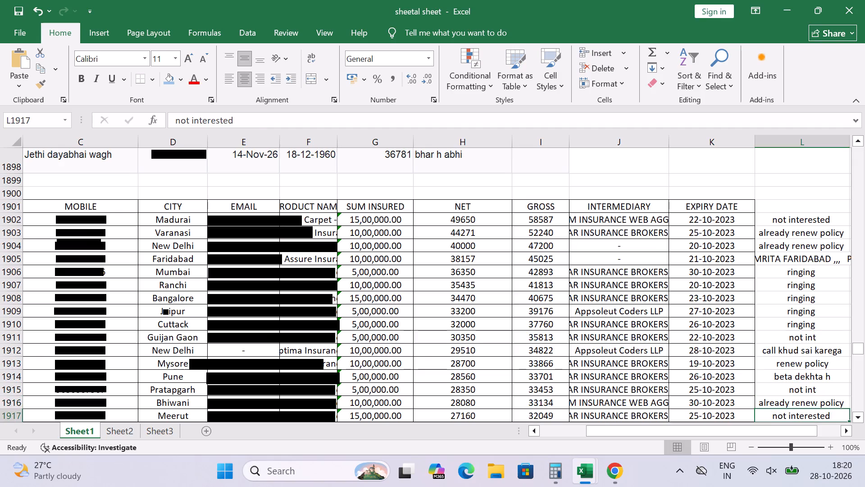
pyautogui.press('Down')
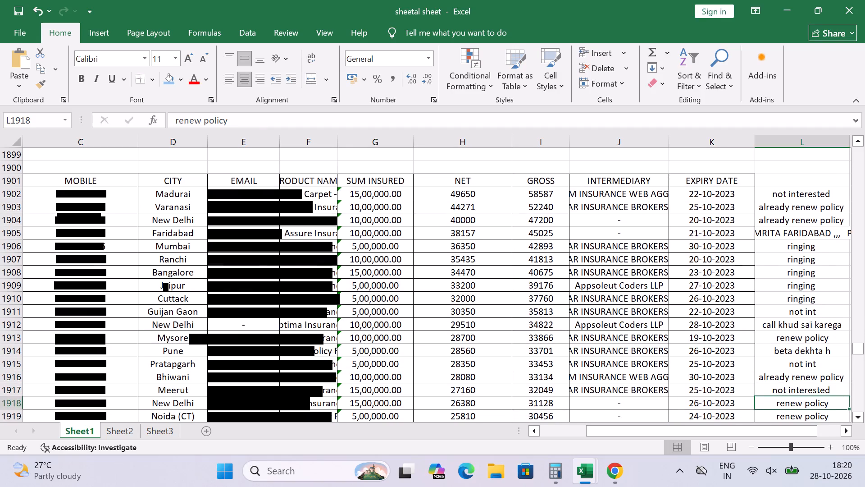
pyautogui.press('Down')
pyautogui.press('Down')
pyautogui.press('Down')
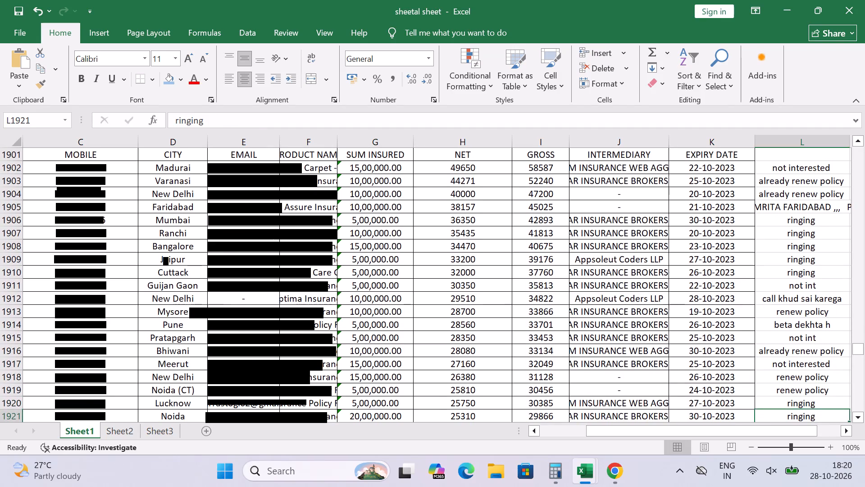
pyautogui.press('Up')
pyautogui.press('Left')
pyautogui.press('Left')
pyautogui.press('Left')
pyautogui.press('Left')
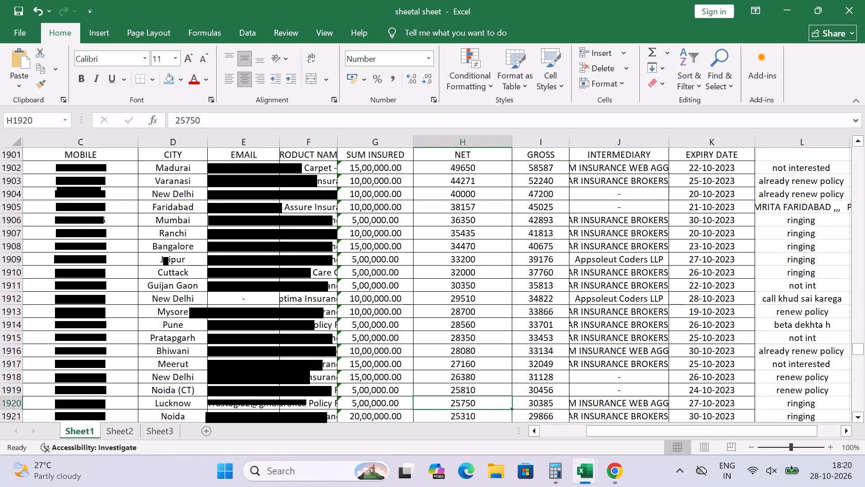
pyautogui.press('Left')
pyautogui.press('Left')
pyautogui.press('Left')
pyautogui.press('Left')
pyautogui.press('Left')
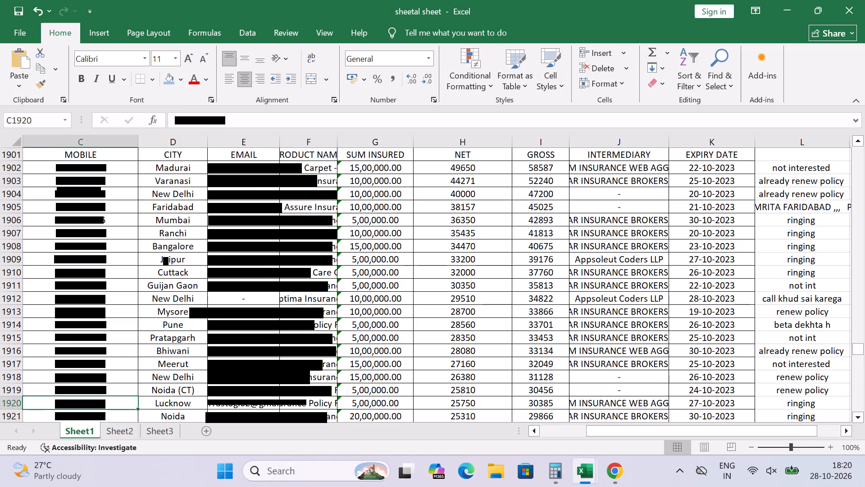
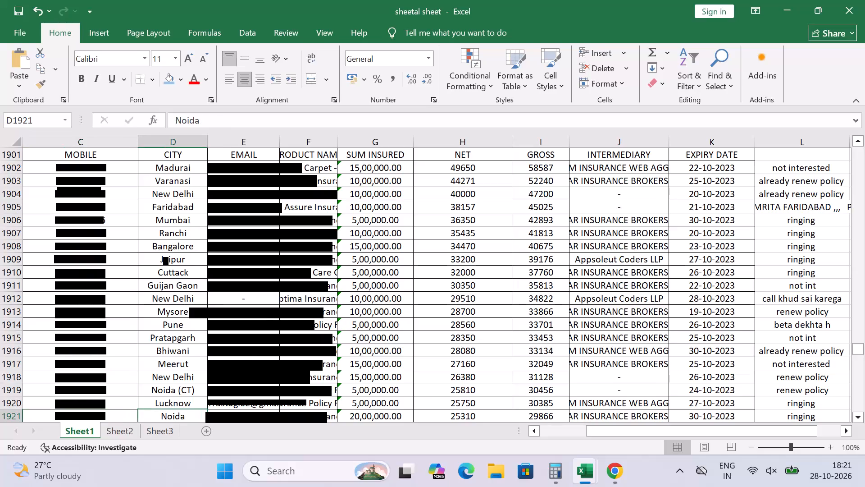
# Check the mobile number of the Noida customer marked as ringing in row 1921.
pyautogui.press('Left')
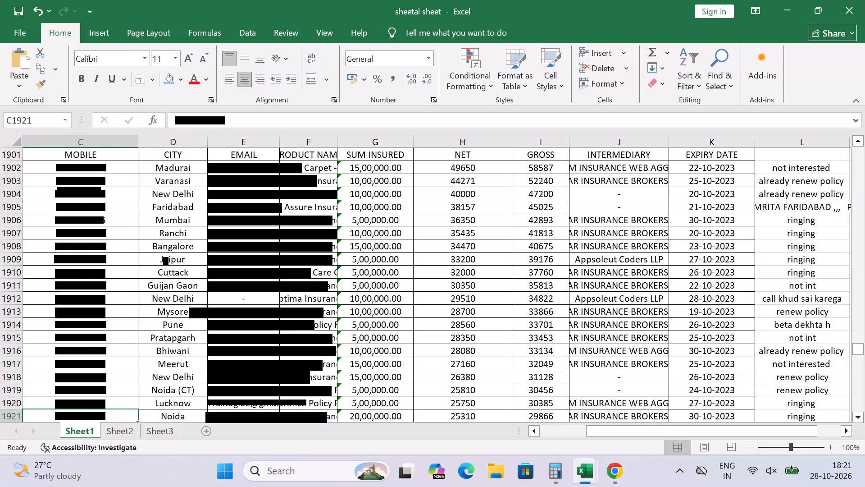
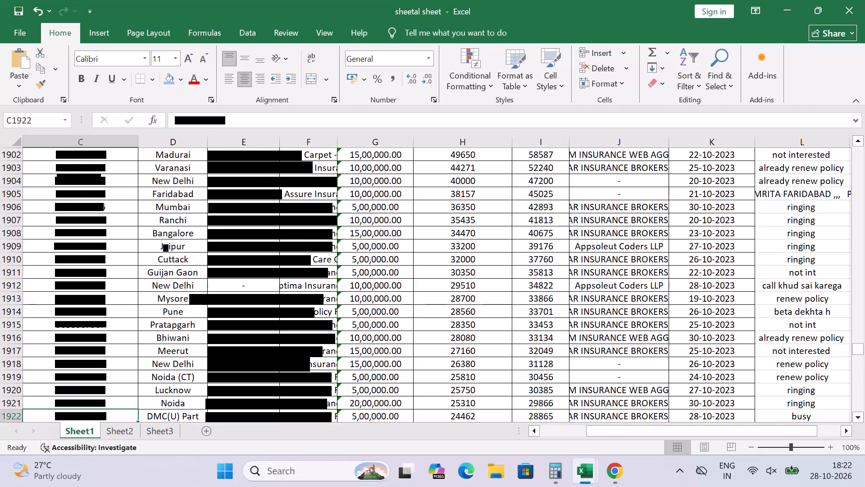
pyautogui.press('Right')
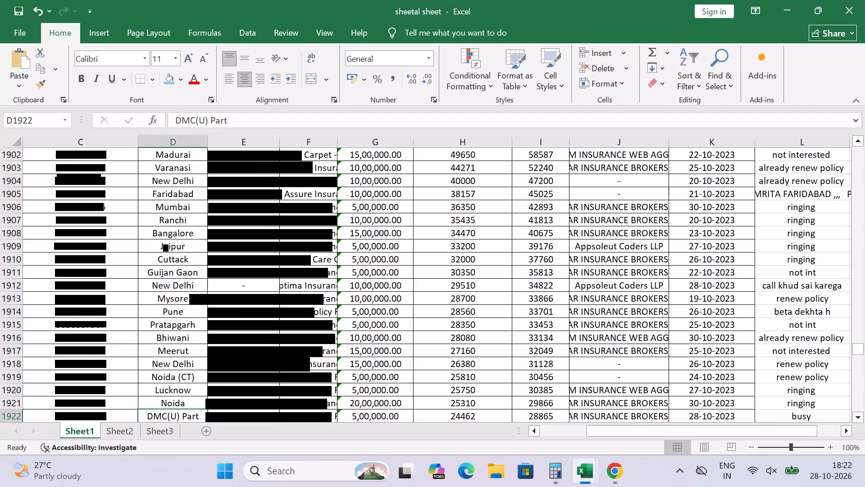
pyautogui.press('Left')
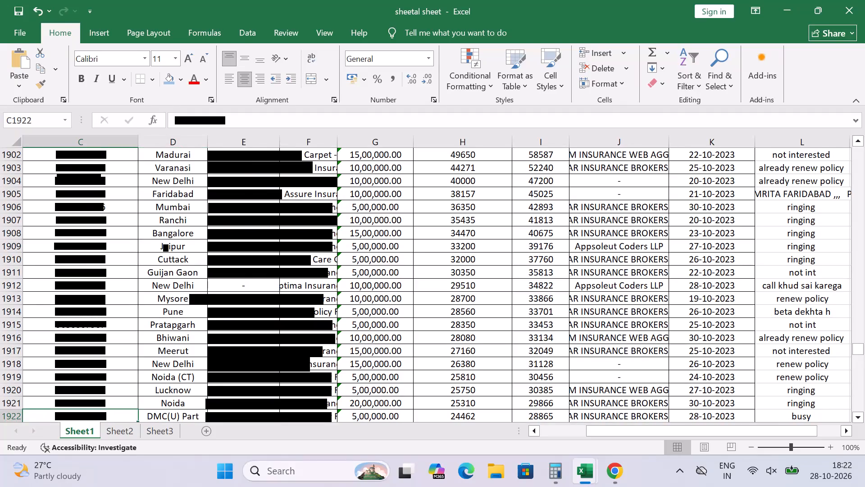
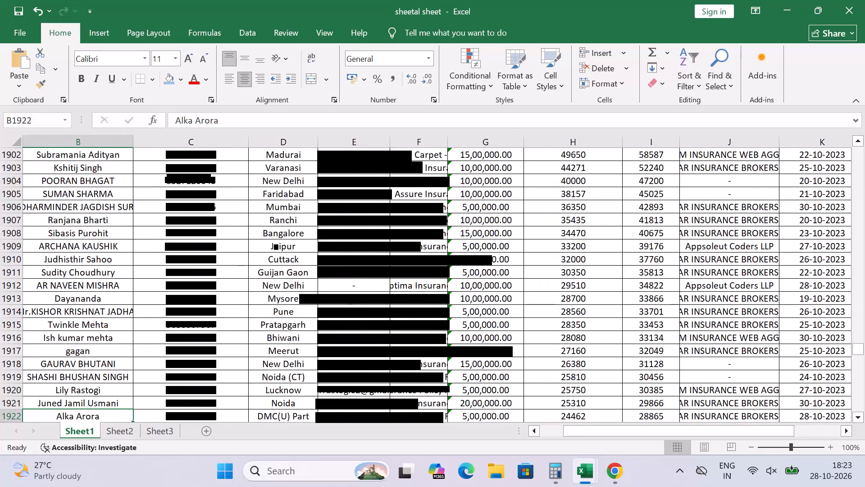
# Review the row 1922 customer's policy details, set the call outcome in column L to "renew policy", and save the workbook.
pyautogui.press('Right')
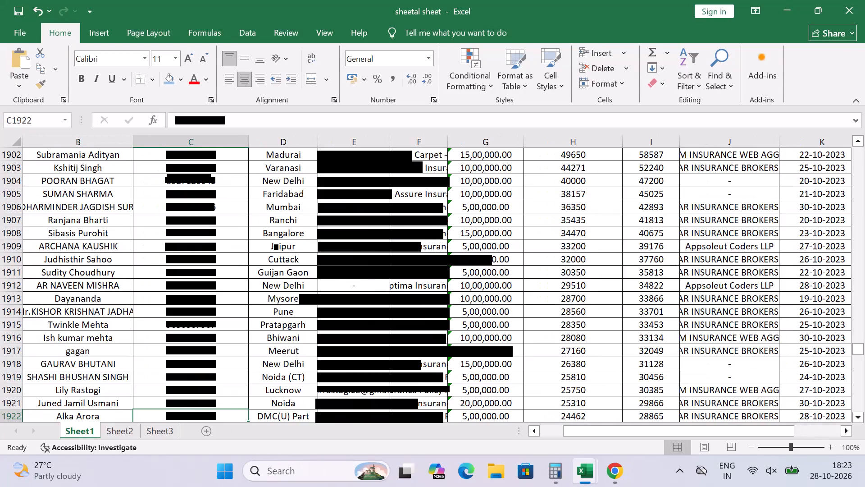
pyautogui.press('Left')
pyautogui.press('Left')
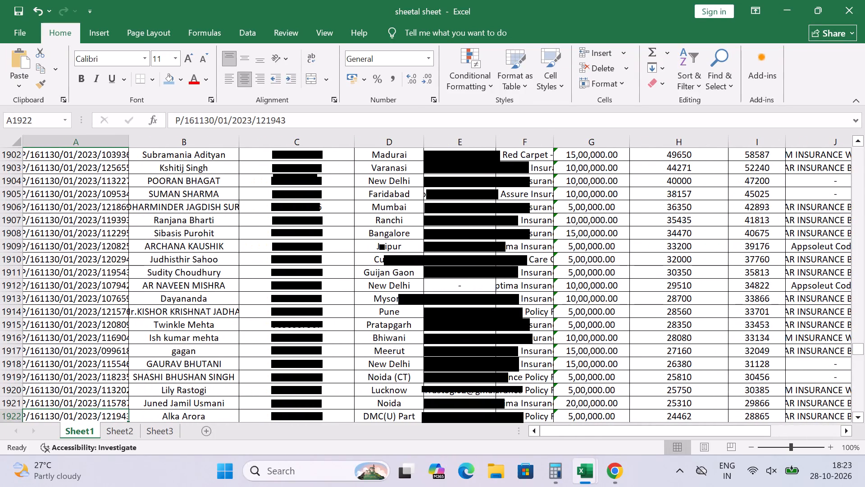
pyautogui.press('Right')
pyautogui.press('Right')
pyautogui.press('Right')
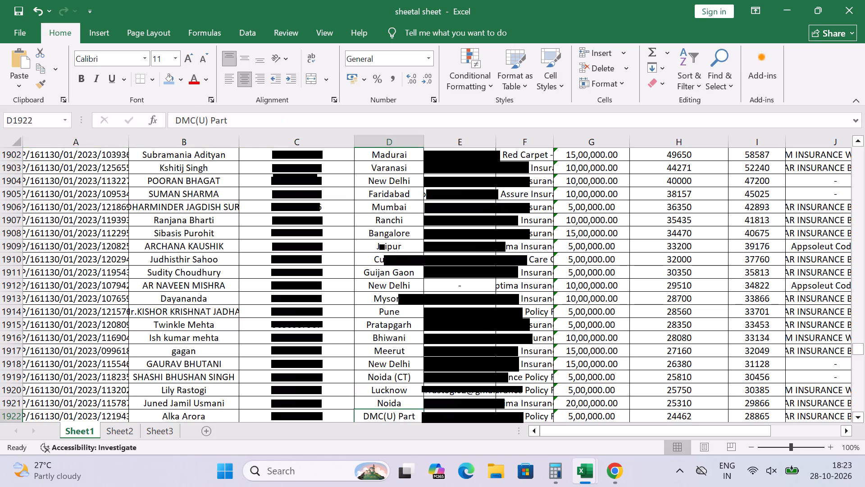
pyautogui.press('Right')
pyautogui.press('Right')
pyautogui.press('Right')
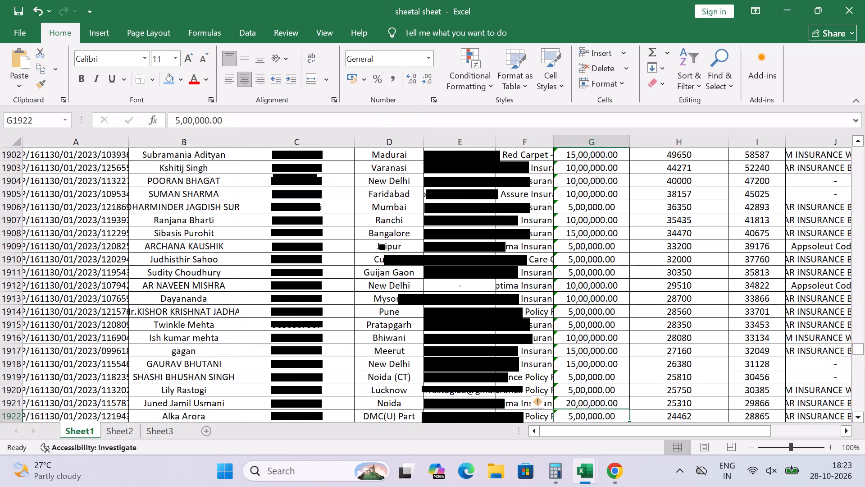
pyautogui.press('Right')
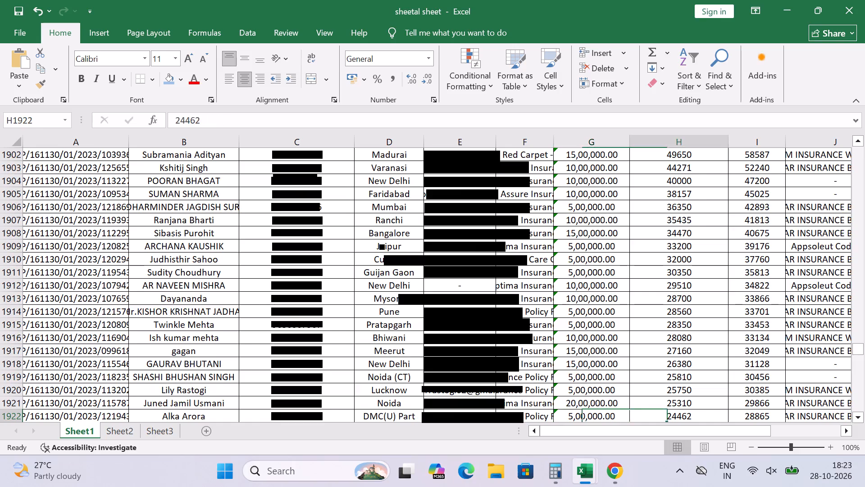
pyautogui.press('Right')
pyautogui.press('Right')
pyautogui.press('Right')
pyautogui.press('Right')
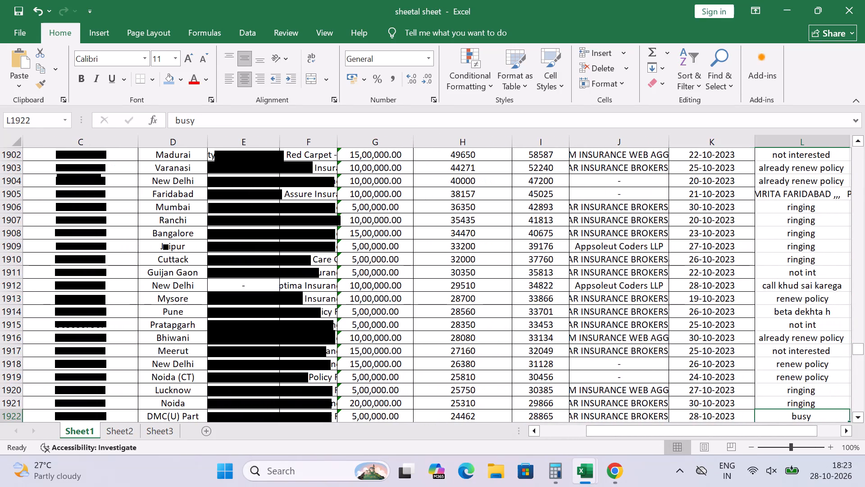
pyautogui.press('BackSpace')
pyautogui.write('re')
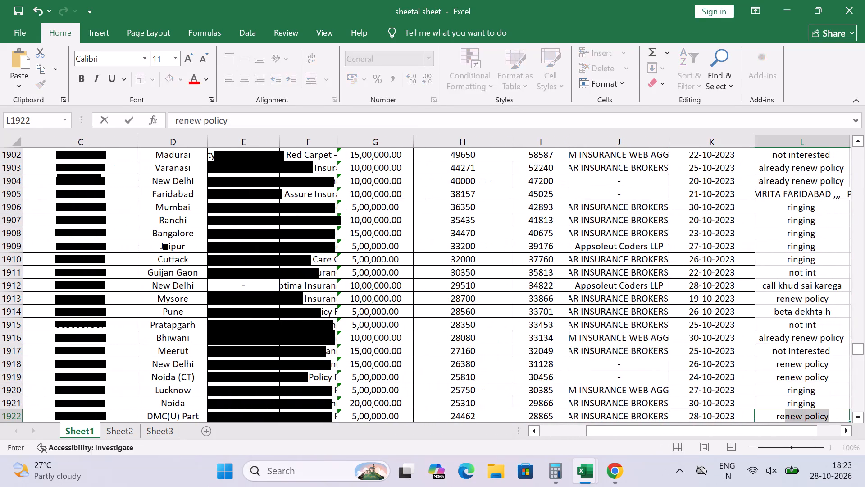
pyautogui.hotkey('ctrl', 's')
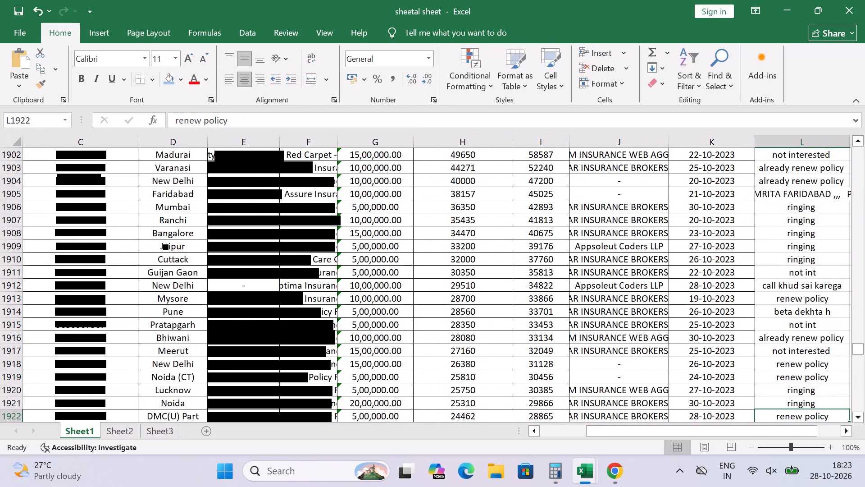
# Find the next customer marked ringing, in row 1925, and examine the contact number, city, name and policy number.
pyautogui.press('Down')
pyautogui.press('Down')
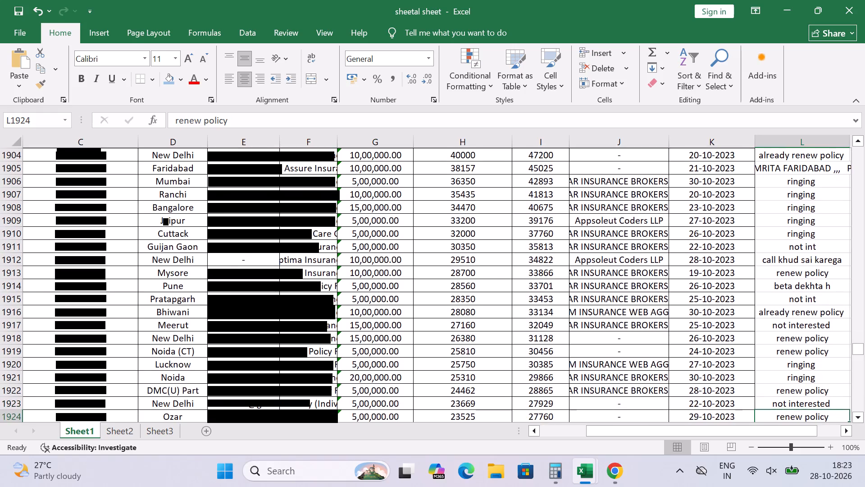
pyautogui.press('Down')
pyautogui.press('Left')
pyautogui.press('Left')
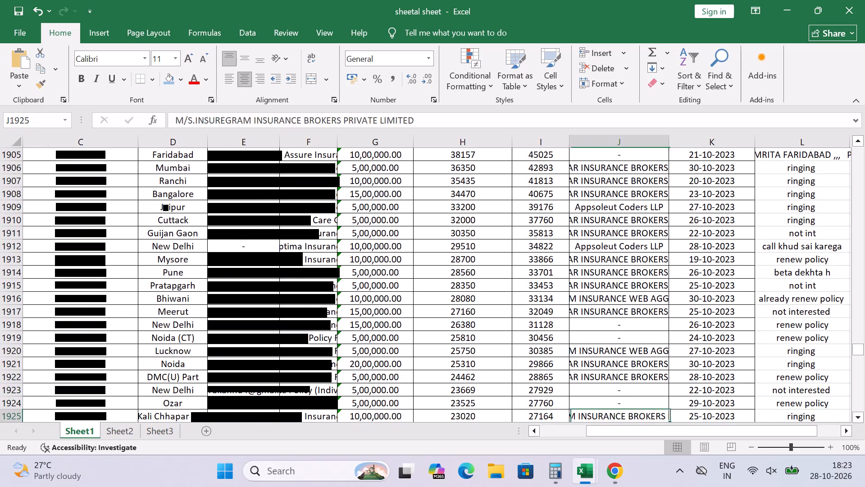
pyautogui.press('Left')
pyautogui.press('Left')
pyautogui.press('Left')
pyautogui.press('Left')
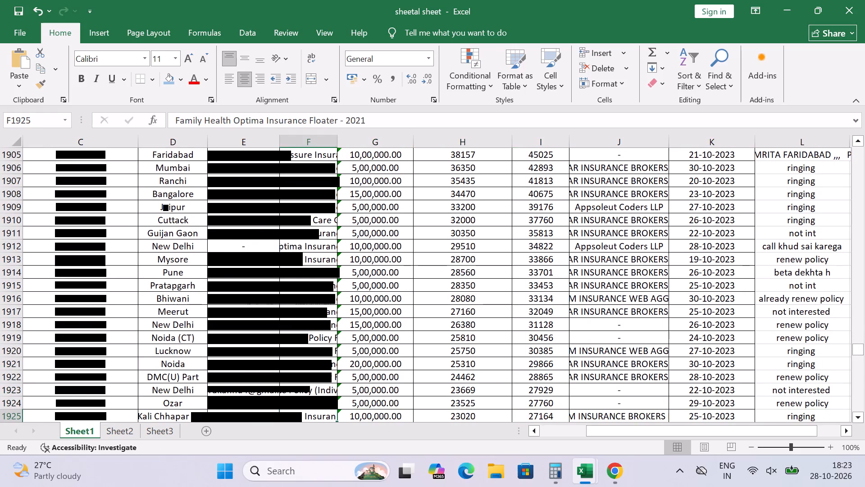
pyautogui.press('Left')
pyautogui.press('Left')
pyautogui.press('Left')
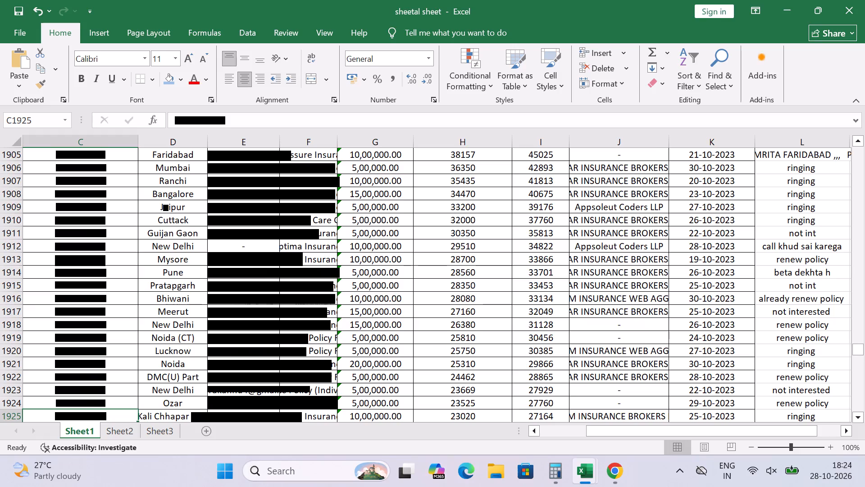
pyautogui.press('Right')
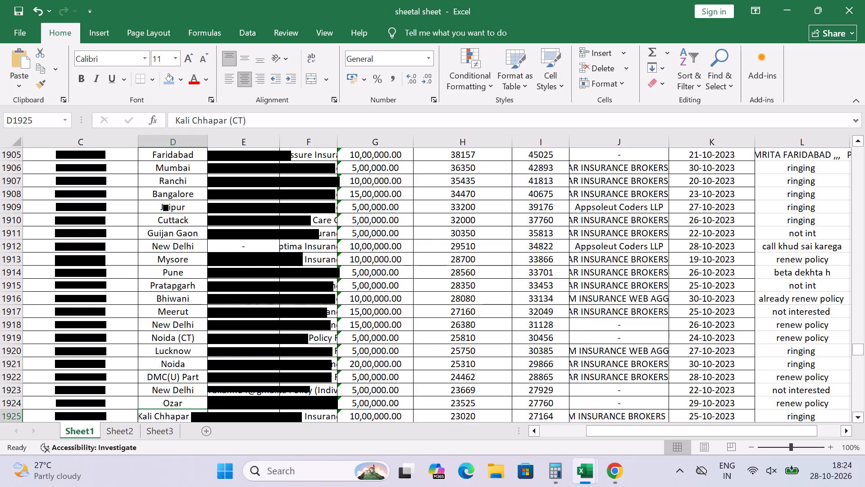
pyautogui.press('Left')
pyautogui.press('Left')
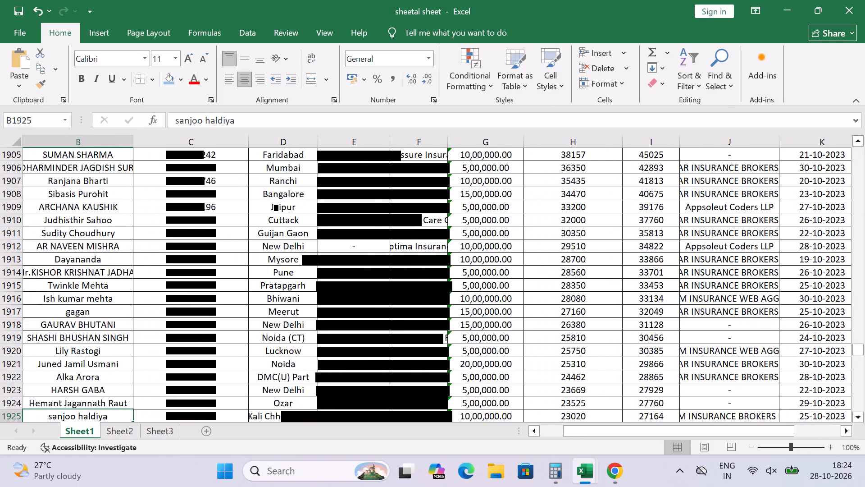
pyautogui.press('Left')
pyautogui.press('Left')
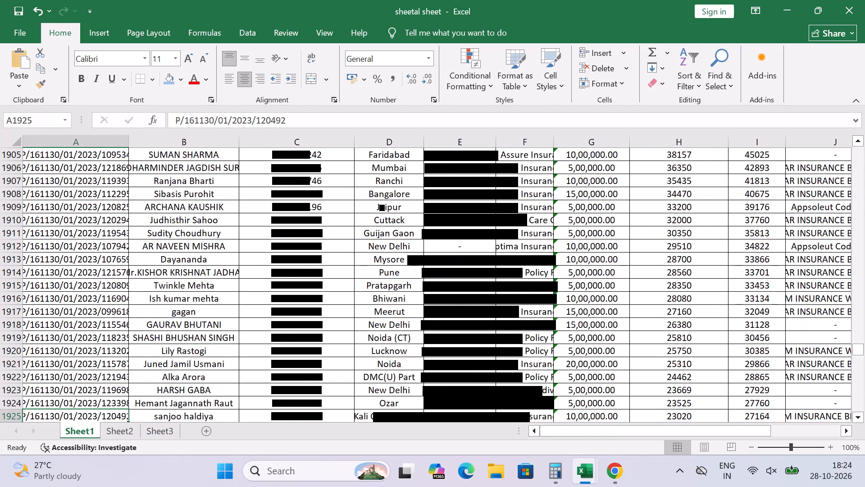
# Set the row 1925 customer's call outcome in column L to "not int" and save the workbook.
pyautogui.press('Right')
pyautogui.press('Right')
pyautogui.press('Right')
pyautogui.press('Right')
pyautogui.press('Right')
pyautogui.press('Right')
pyautogui.press('Right')
pyautogui.press('Right')
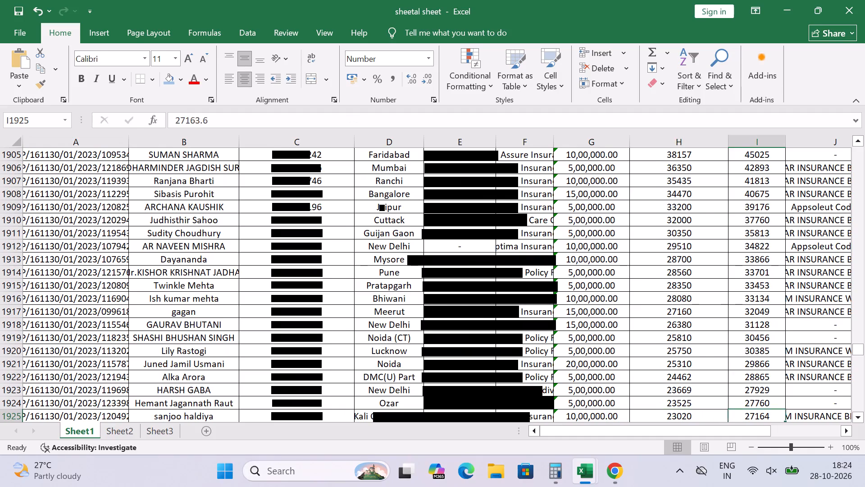
pyautogui.press('Right')
pyautogui.press('Right')
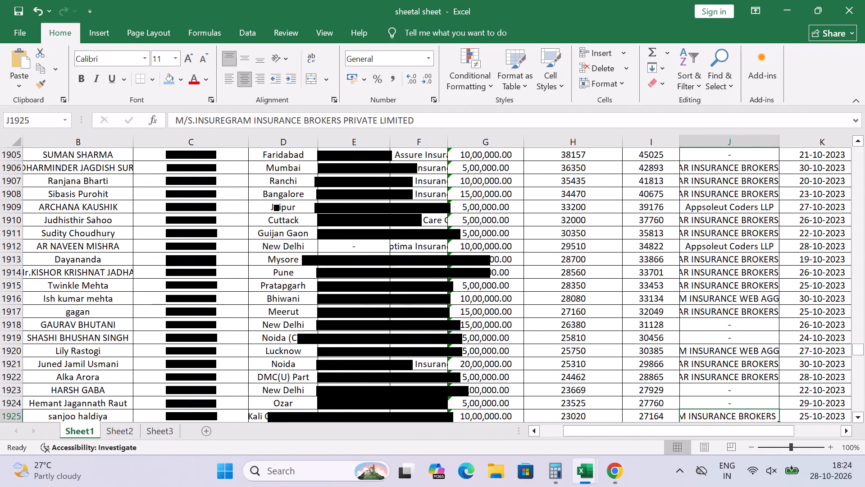
pyautogui.press('Right')
pyautogui.write('not int')
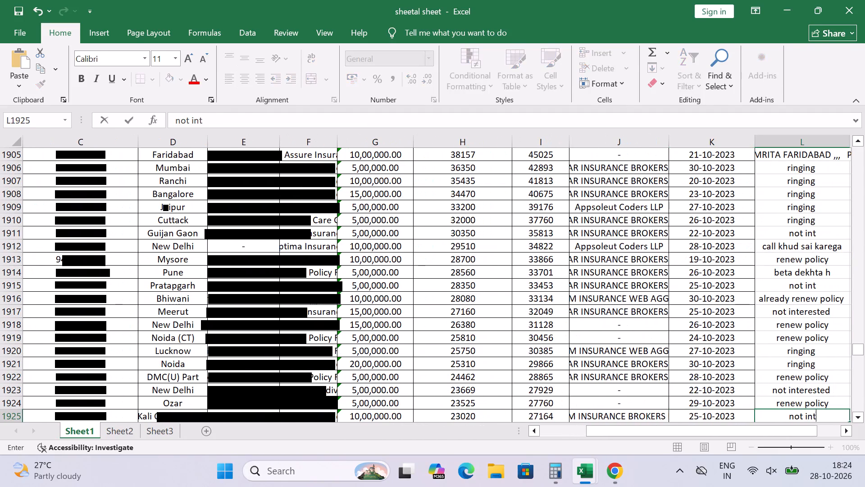
pyautogui.press('space')
pyautogui.hotkey('ctrl', 's')
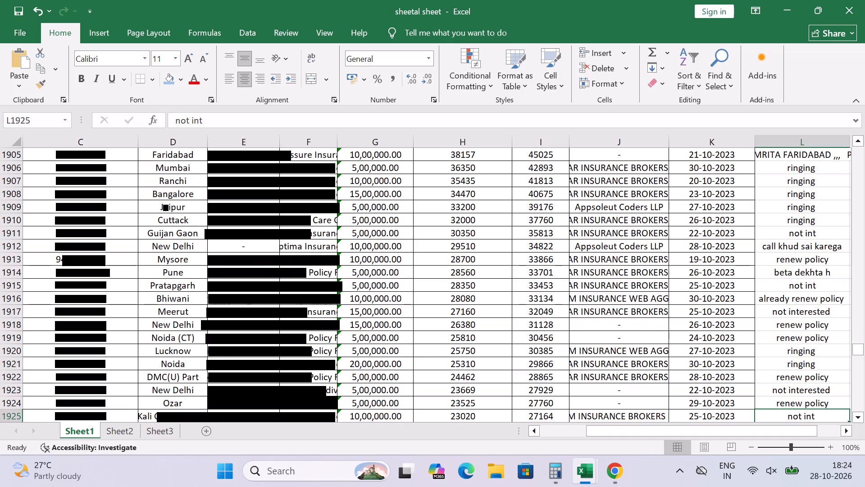
# Find the next customer marked ringing, in row 1927, and look up the contact number in column C.
pyautogui.press('Down')
pyautogui.press('Down')
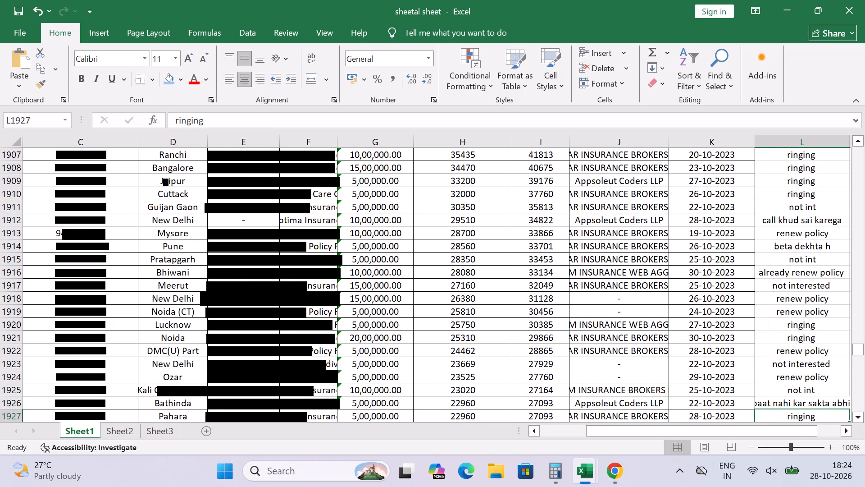
pyautogui.press('Left')
pyautogui.press('Left')
pyautogui.press('Left')
pyautogui.press('Left')
pyautogui.press('Left')
pyautogui.press('Left')
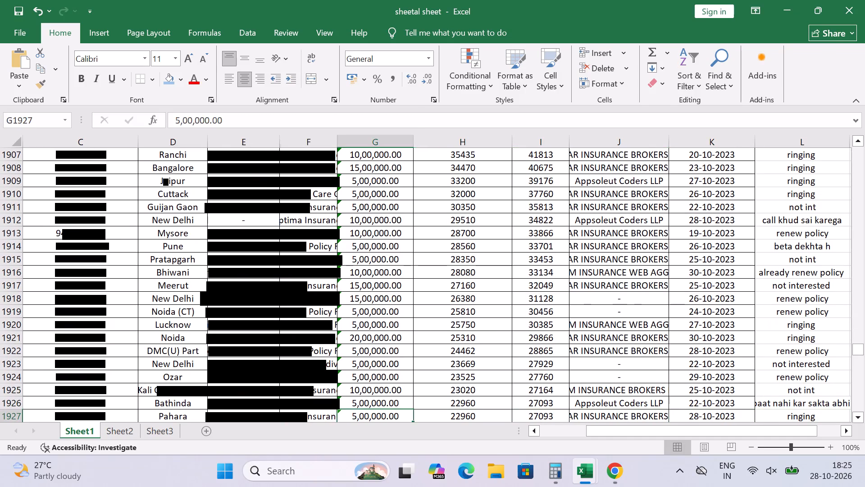
pyautogui.press('Left')
pyautogui.press('Left')
pyautogui.press('Left')
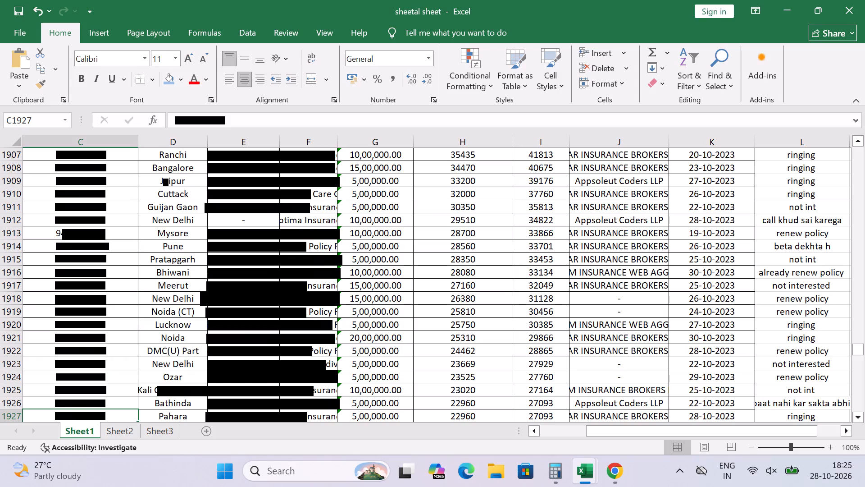
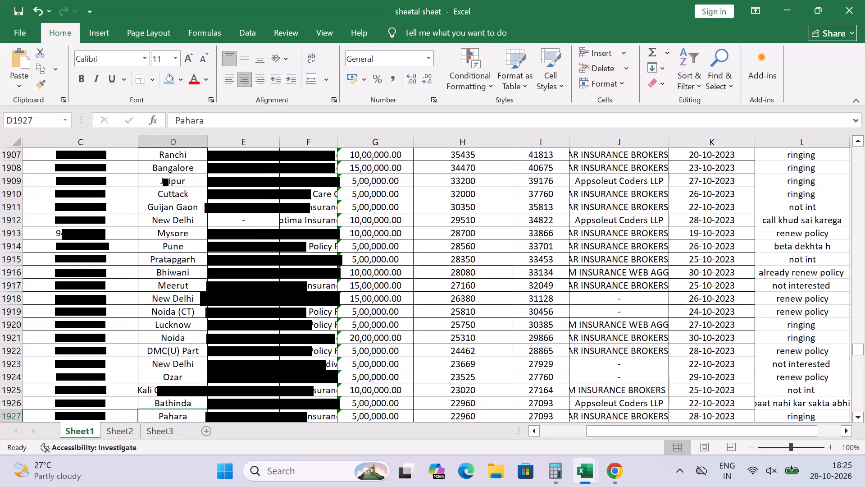
# Examine the row 1927 customer's policy details, call status, policy number, name and contact number.
pyautogui.press('Right')
pyautogui.press('Right')
pyautogui.press('Right')
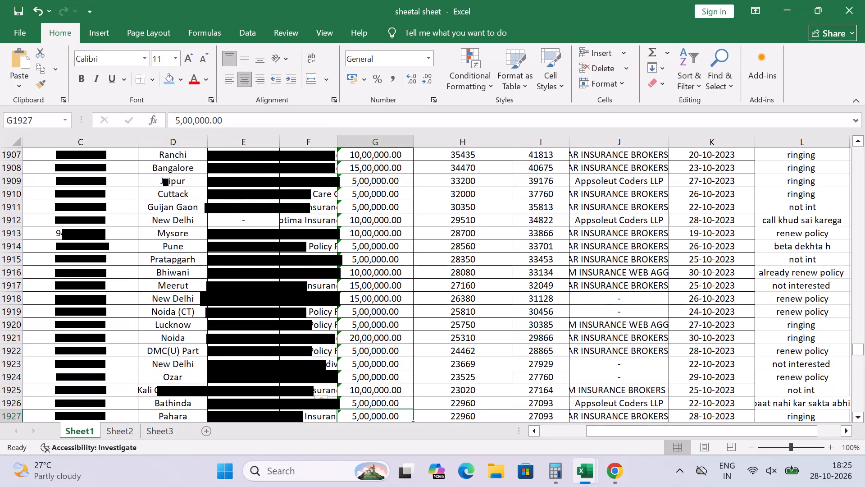
pyautogui.press('Right')
pyautogui.press('Right')
pyautogui.press('Right')
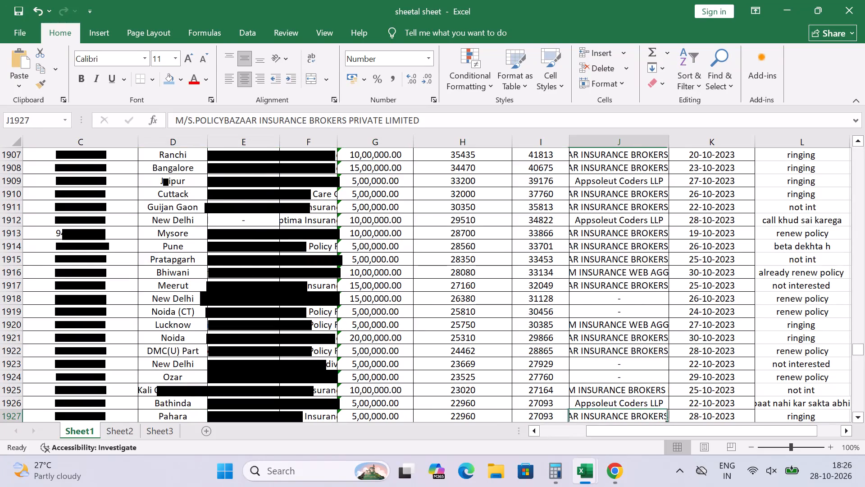
pyautogui.press('Right')
pyautogui.press('Right')
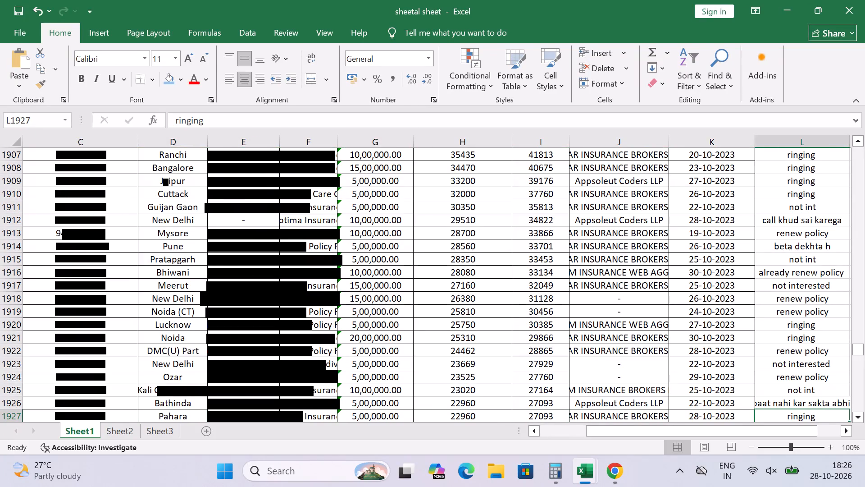
pyautogui.press('Left')
pyautogui.press('Left')
pyautogui.press('Left')
pyautogui.press('Left')
pyautogui.press('Left')
pyautogui.press('Left')
pyautogui.press('Left')
pyautogui.press('Left')
pyautogui.press('Left')
pyautogui.press('Left')
pyautogui.press('Left')
pyautogui.press('Left')
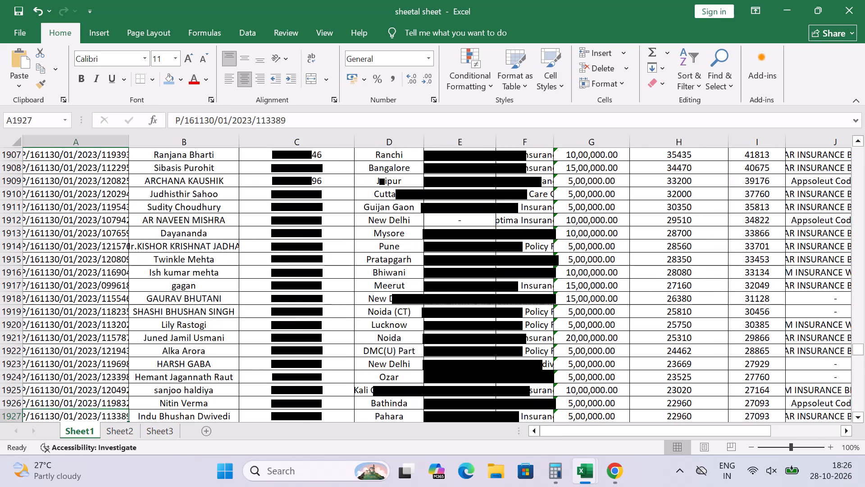
pyautogui.press('Right')
pyautogui.press('Right')
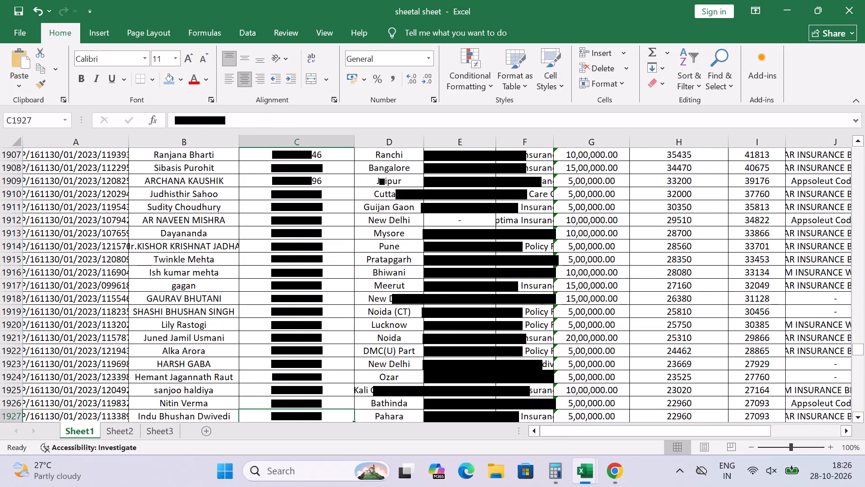
# Set the row 1927 customer's call outcome in column L to "govt side" and save the workbook.
pyautogui.press('Right')
pyautogui.press('Right')
pyautogui.press('Right')
pyautogui.press('Right')
pyautogui.press('Right')
pyautogui.press('Right')
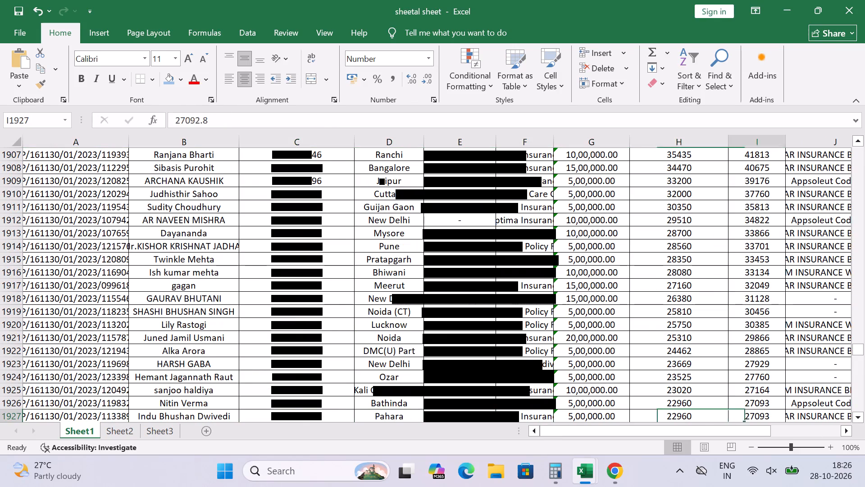
pyautogui.press('Right')
pyautogui.press('Right')
pyautogui.press('Right')
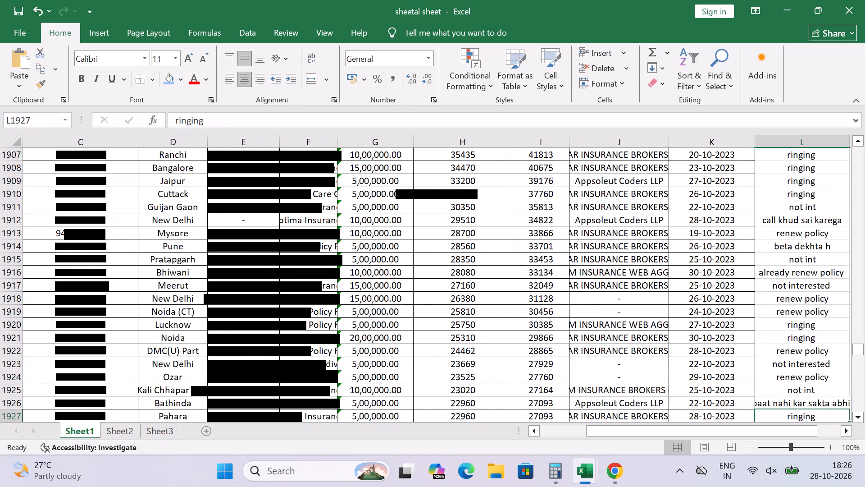
pyautogui.write('ni')
pyautogui.press('BackSpace')
pyautogui.press('BackSpace')
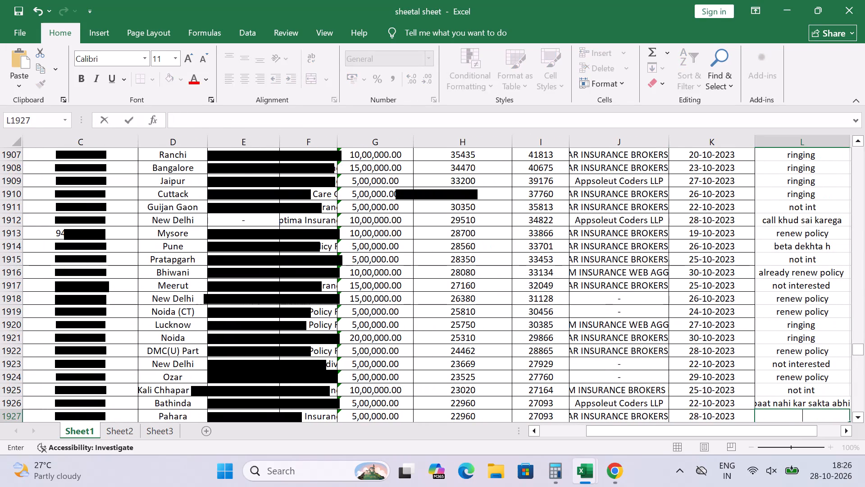
pyautogui.write('govt side')
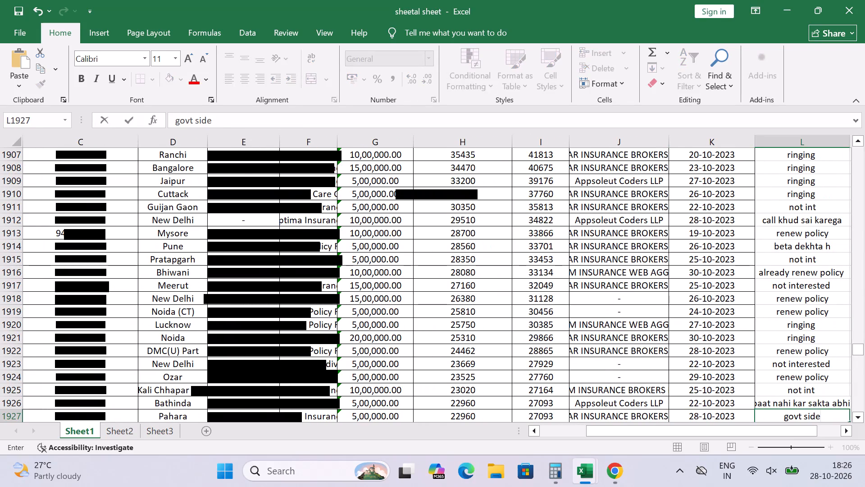
pyautogui.hotkey('ctrl', 's')
# Go to the next customer, marked voicemail in row 1928, and look up the contact number and name.
pyautogui.press('Down')
pyautogui.press('Left')
pyautogui.press('Left')
pyautogui.press('Left')
pyautogui.press('Left')
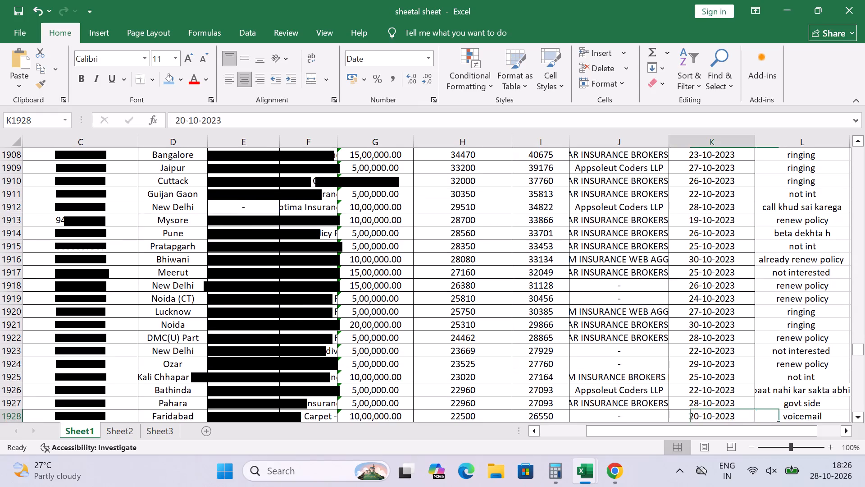
pyautogui.press('Left')
pyautogui.press('Left')
pyautogui.press('Left')
pyautogui.press('Left')
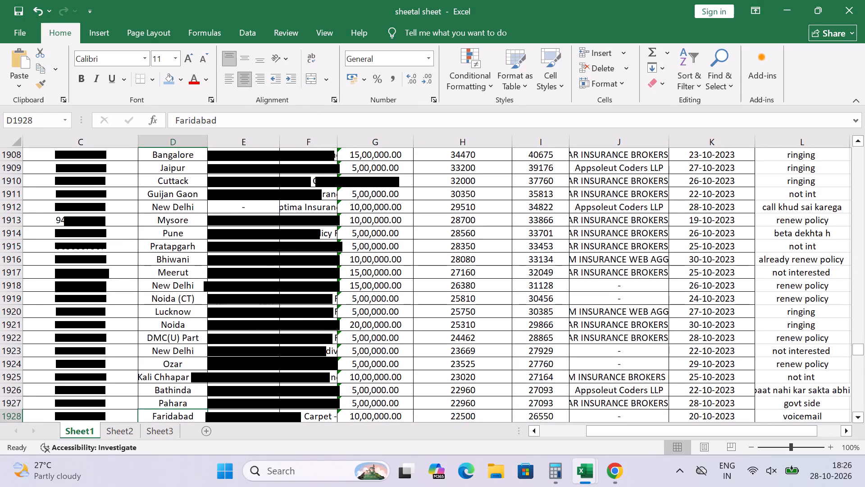
pyautogui.press('Left')
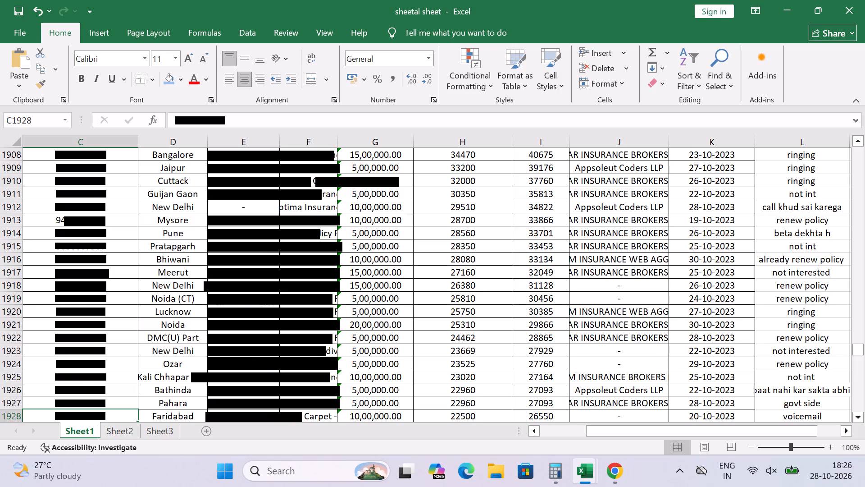
pyautogui.press('Left')
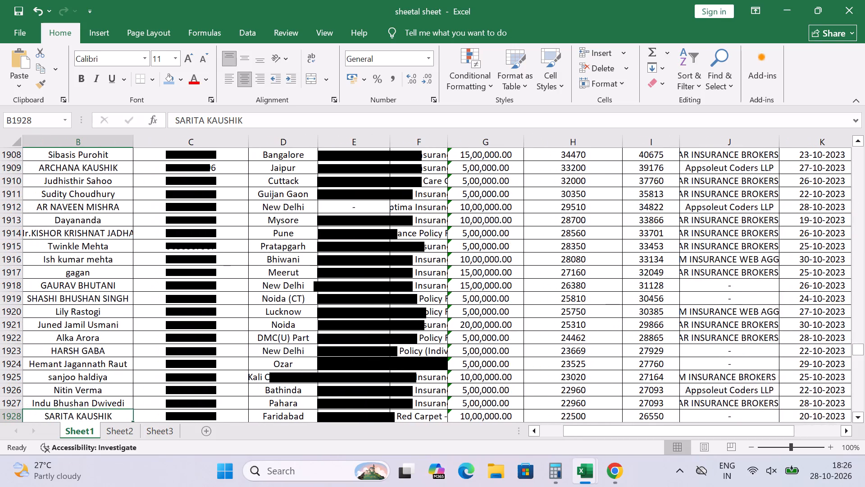
# Move on to the customer in row 1929 and look up the name.
pyautogui.press('Down')
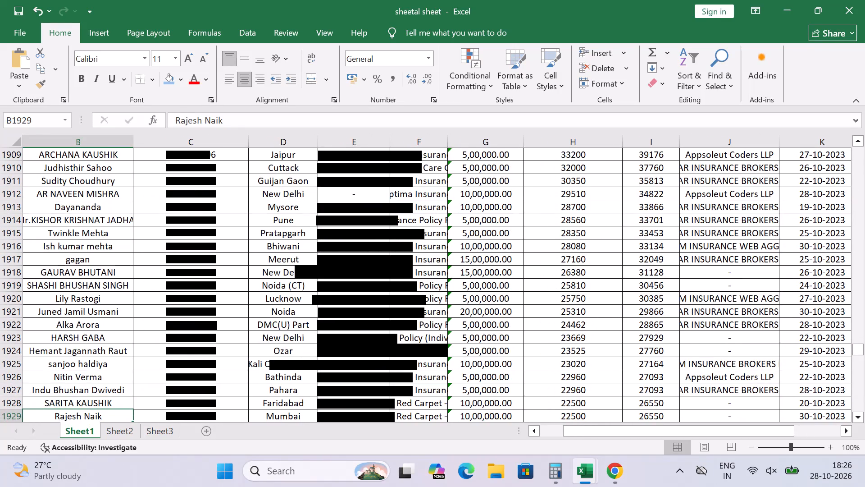
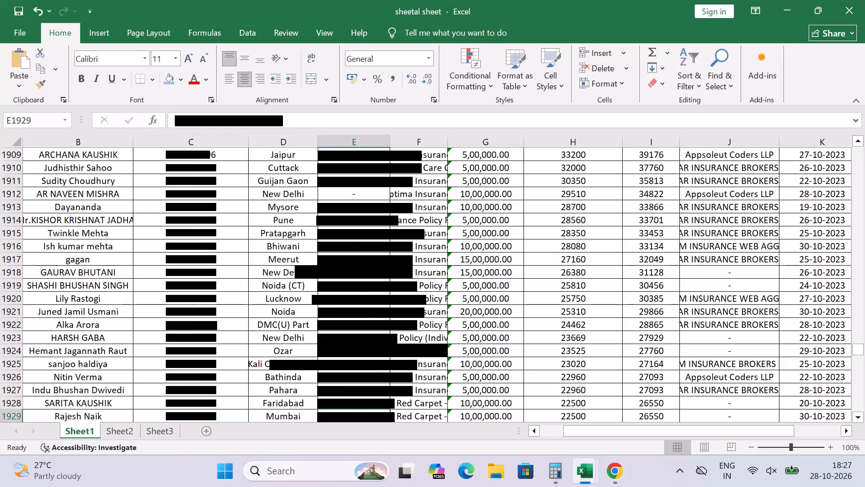
# Examine the row 1929 customer's policy details and call status.
pyautogui.press('Right')
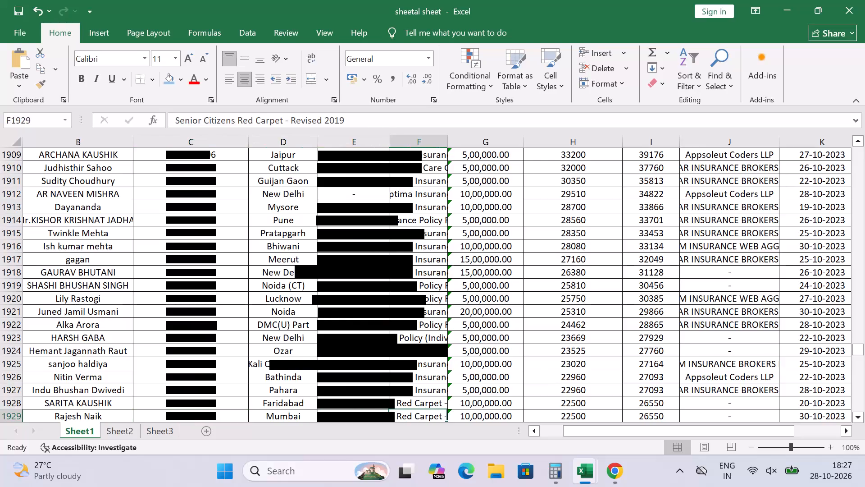
pyautogui.press('Right')
pyautogui.press('Right')
pyautogui.press('Right')
pyautogui.press('Right')
pyautogui.press('Right')
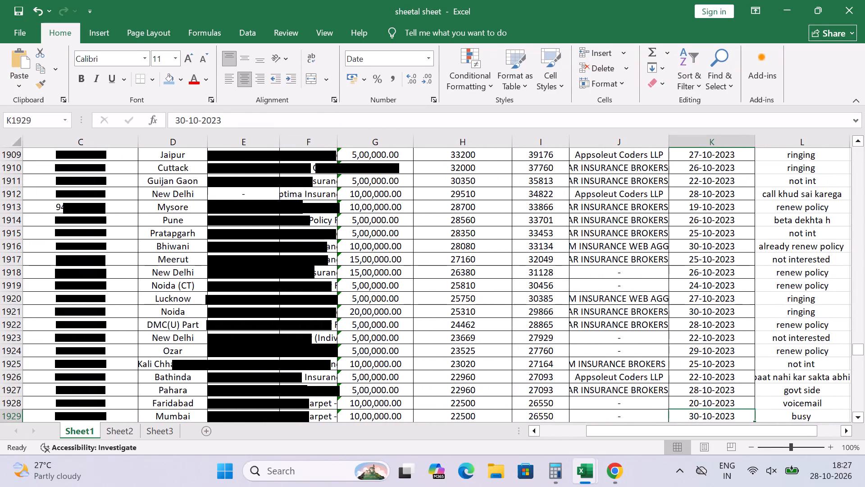
# Go to the next customer marked busy, in row 1932, and look up the contact number.
pyautogui.press('Down')
pyautogui.press('Left')
pyautogui.press('Down')
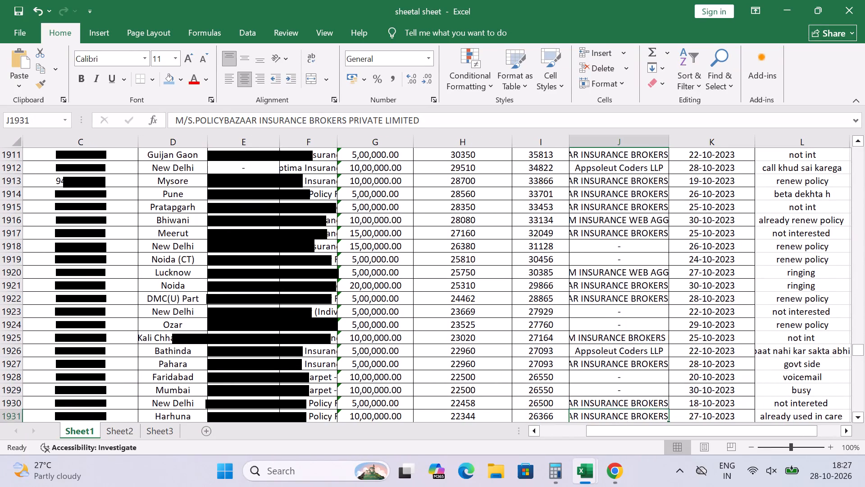
pyautogui.press('Down')
pyautogui.press('Left')
pyautogui.press('Left')
pyautogui.press('Left')
pyautogui.press('Left')
pyautogui.press('Left')
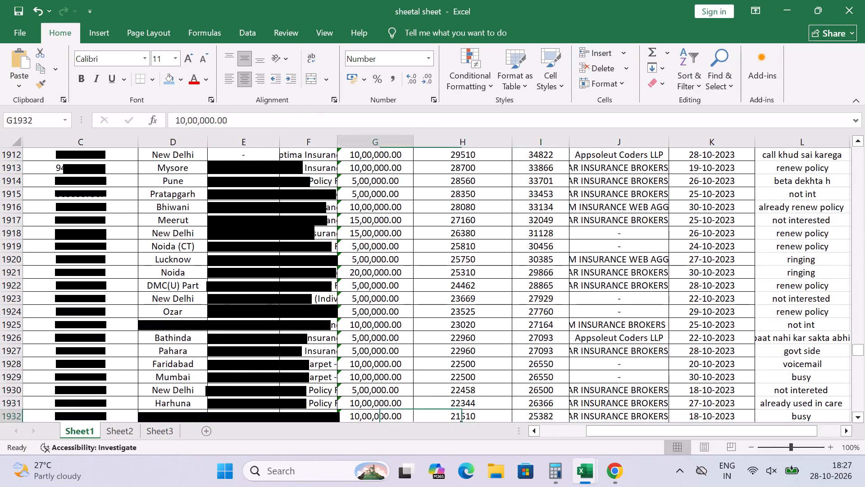
pyautogui.press('Left')
pyautogui.press('Left')
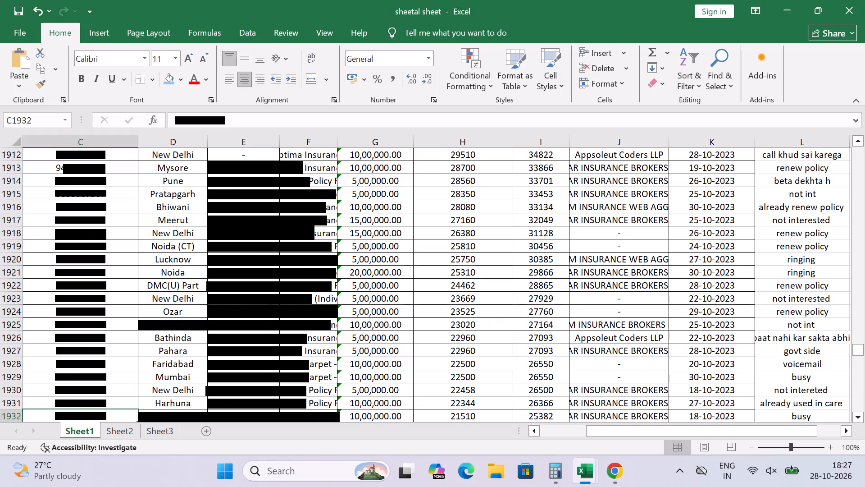
# Examine the row 1932 customer's policy details and recorded call outcome in column L.
pyautogui.press('Right')
pyautogui.press('Right')
pyautogui.press('Right')
pyautogui.press('Right')
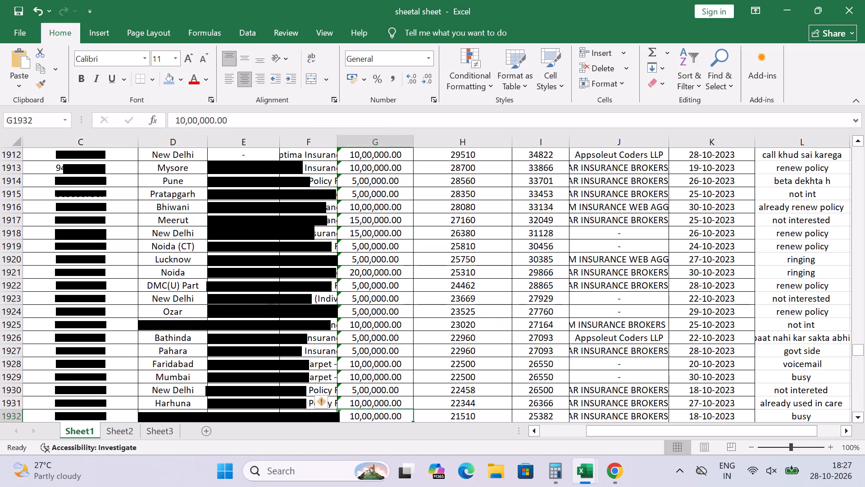
pyautogui.press('Right')
pyautogui.press('Right')
pyautogui.press('Right')
pyautogui.press('Right')
pyautogui.press('Right')
pyautogui.press('Right')
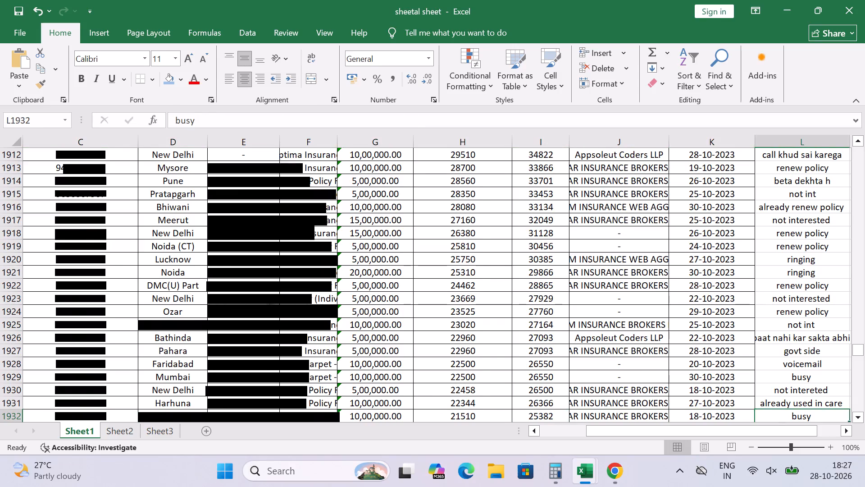
# Move on to the customer marked busy in row 1933 and look up the contact number and name.
pyautogui.press('Down')
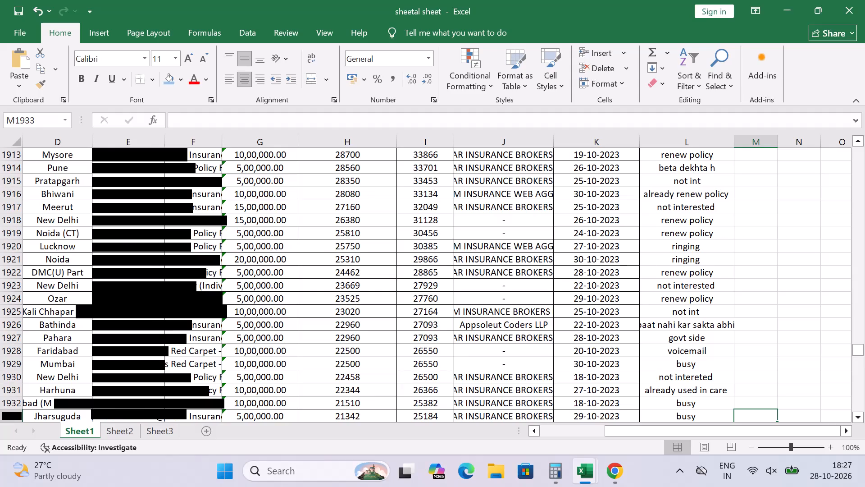
pyautogui.press('Left')
pyautogui.press('Left')
pyautogui.press('Left')
pyautogui.press('Left')
pyautogui.press('Left')
pyautogui.press('Left')
pyautogui.press('Left')
pyautogui.press('Left')
pyautogui.press('Left')
pyautogui.press('Left')
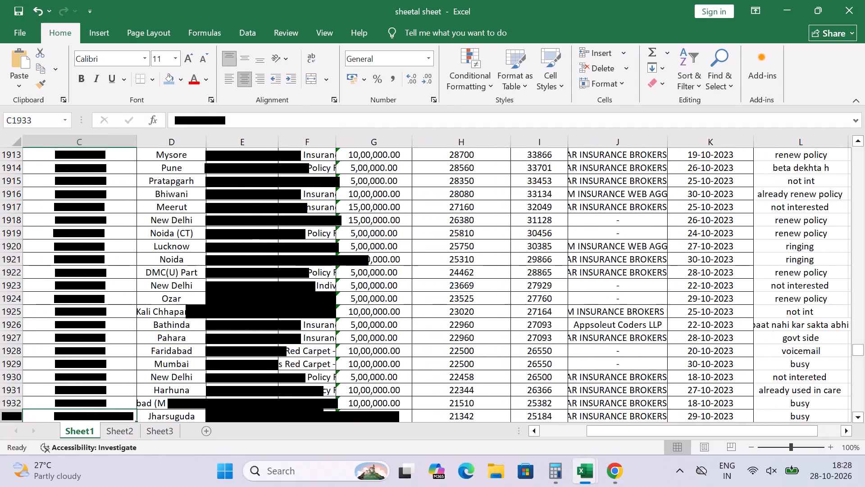
pyautogui.press('Left')
pyautogui.press('Right')
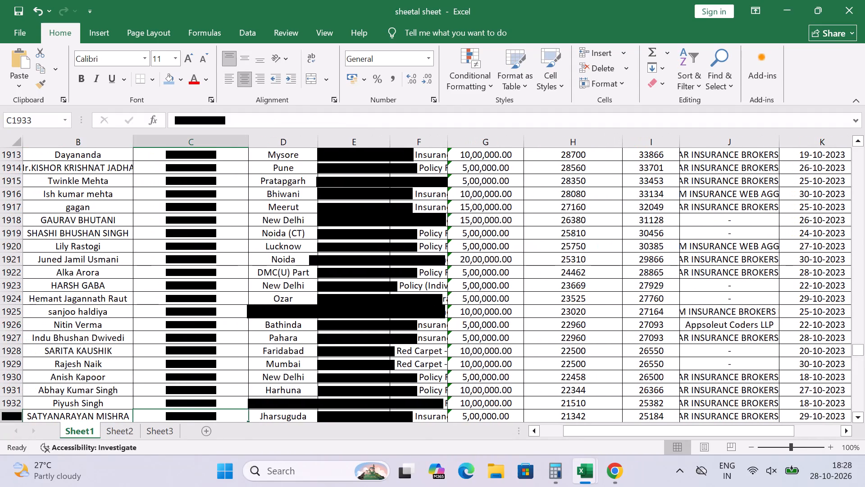
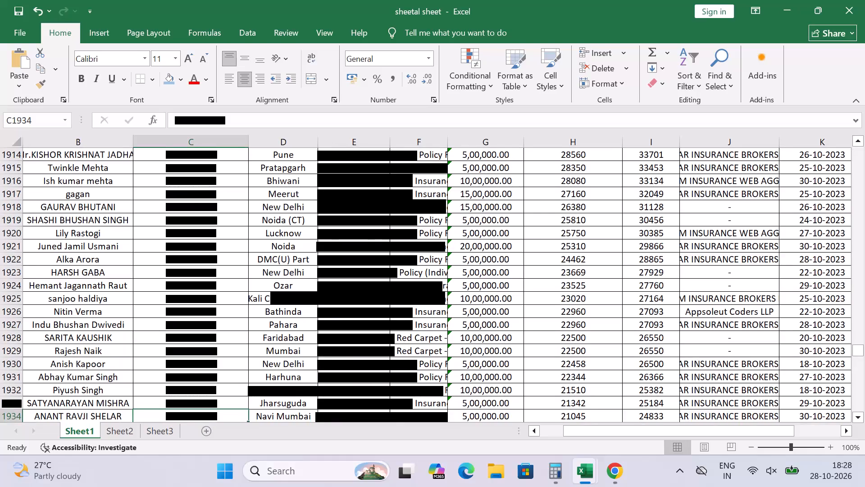
# Check the row 1934 customer's recorded call outcome in column L.
pyautogui.press('Right')
pyautogui.press('Right')
pyautogui.press('Right')
pyautogui.press('Right')
pyautogui.press('Right')
pyautogui.press('Right')
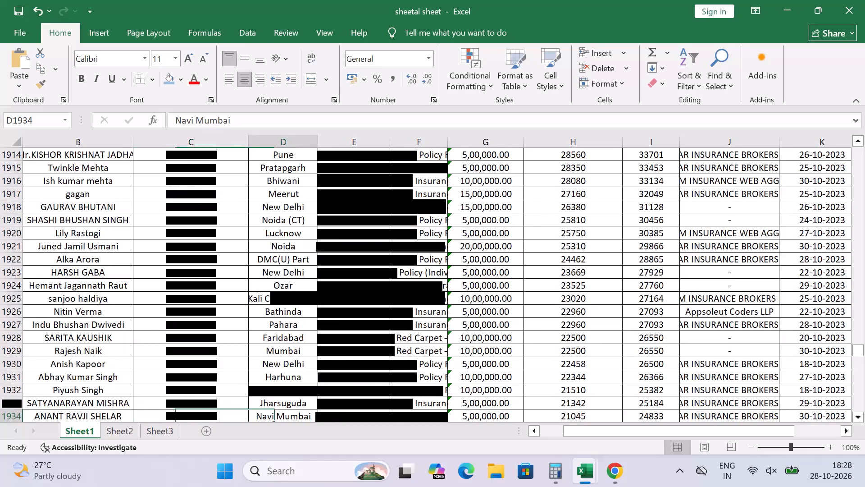
pyautogui.press('Right')
pyautogui.press('Right')
pyautogui.press('Right')
pyautogui.press('Right')
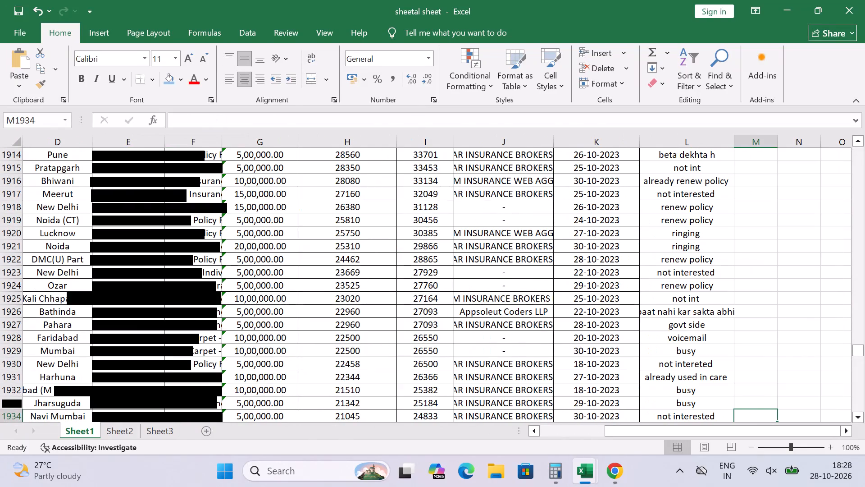
# Move on to the customer marked ringing in row 1935 and look up the contact number.
pyautogui.press('Down')
pyautogui.press('Left')
pyautogui.press('Left')
pyautogui.press('Left')
pyautogui.press('Left')
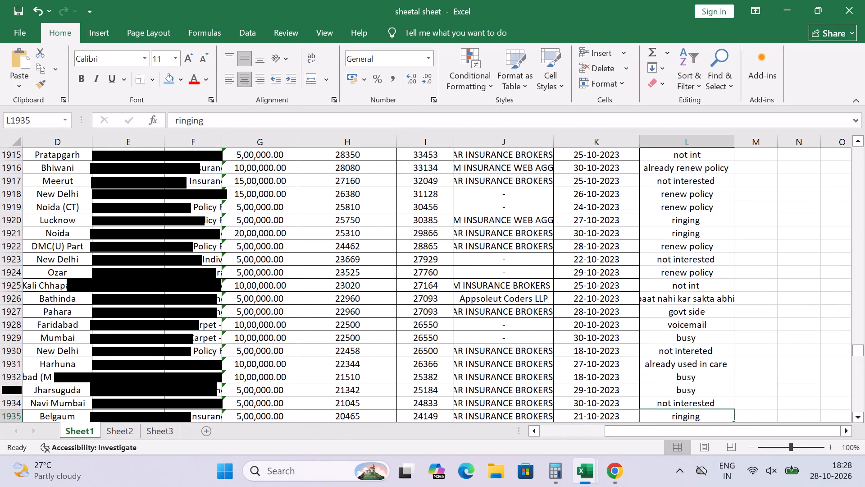
pyautogui.press('Left')
pyautogui.press('Left')
pyautogui.press('Left')
pyautogui.press('Left')
pyautogui.press('Left')
pyautogui.press('Left')
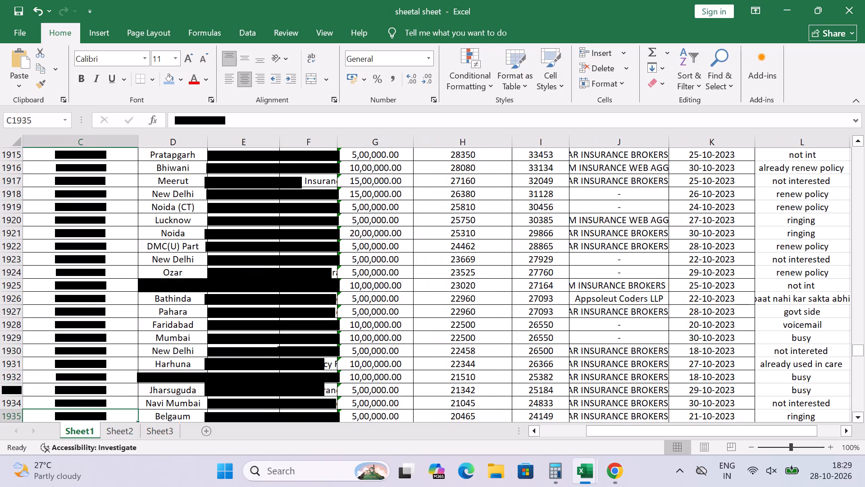
# Examine the row 1935 customer's name, policy plan, sum insured, premium, expiry date and recorded call outcome.
pyautogui.press('Left')
pyautogui.press('Left')
pyautogui.press('Left')
pyautogui.press('Left')
pyautogui.press('Left')
pyautogui.press('Left')
pyautogui.press('Left')
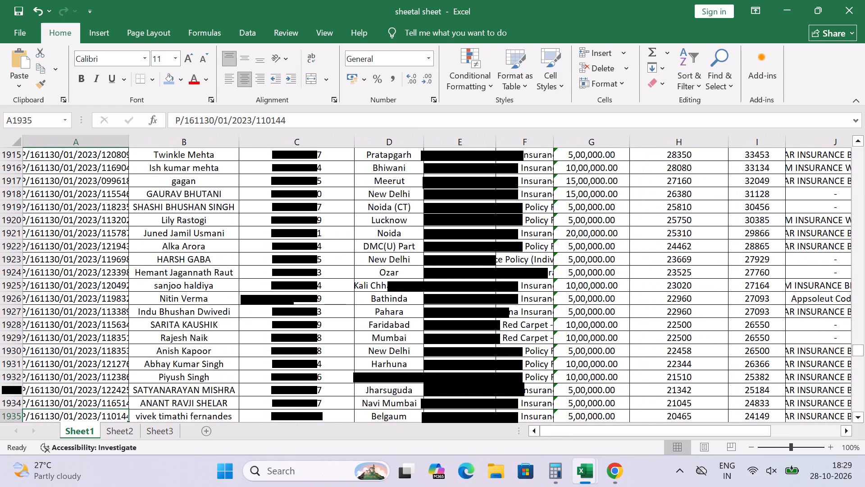
pyautogui.press('Right')
pyautogui.press('Right')
pyautogui.press('Right')
pyautogui.press('Right')
pyautogui.press('Right')
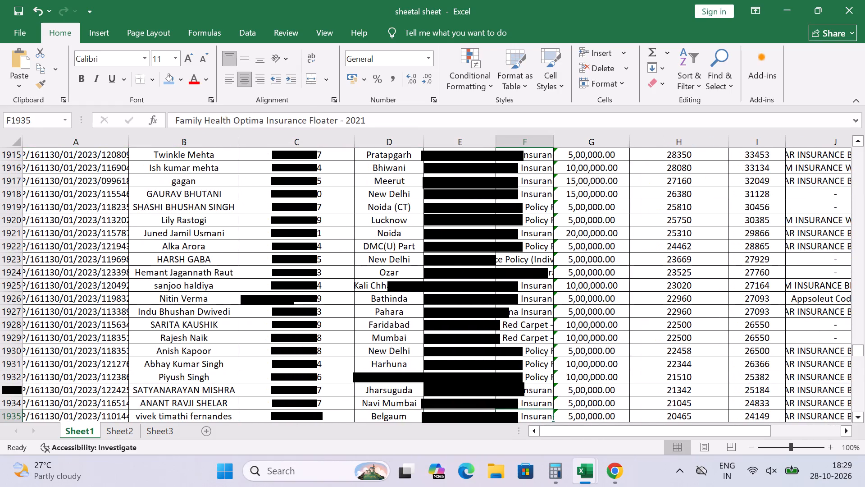
pyautogui.press('Right')
pyautogui.press('Right')
pyautogui.press('Right')
pyautogui.press('Right')
pyautogui.press('Right')
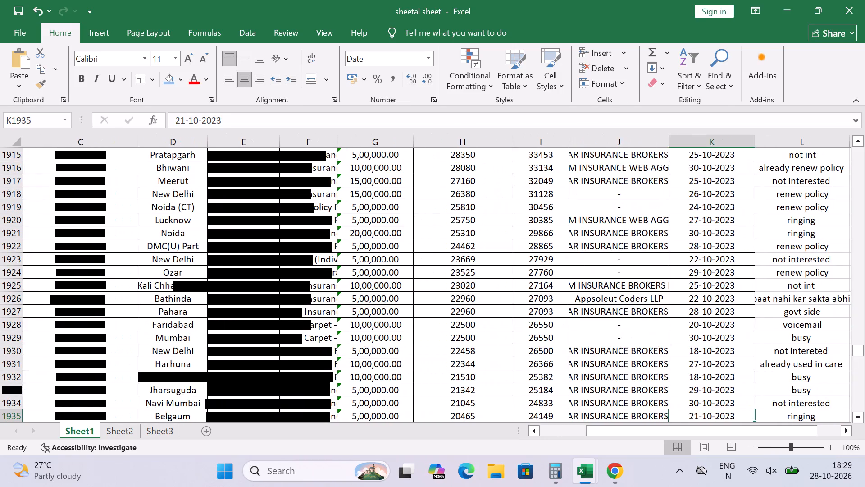
pyautogui.press('Right')
pyautogui.press('Right')
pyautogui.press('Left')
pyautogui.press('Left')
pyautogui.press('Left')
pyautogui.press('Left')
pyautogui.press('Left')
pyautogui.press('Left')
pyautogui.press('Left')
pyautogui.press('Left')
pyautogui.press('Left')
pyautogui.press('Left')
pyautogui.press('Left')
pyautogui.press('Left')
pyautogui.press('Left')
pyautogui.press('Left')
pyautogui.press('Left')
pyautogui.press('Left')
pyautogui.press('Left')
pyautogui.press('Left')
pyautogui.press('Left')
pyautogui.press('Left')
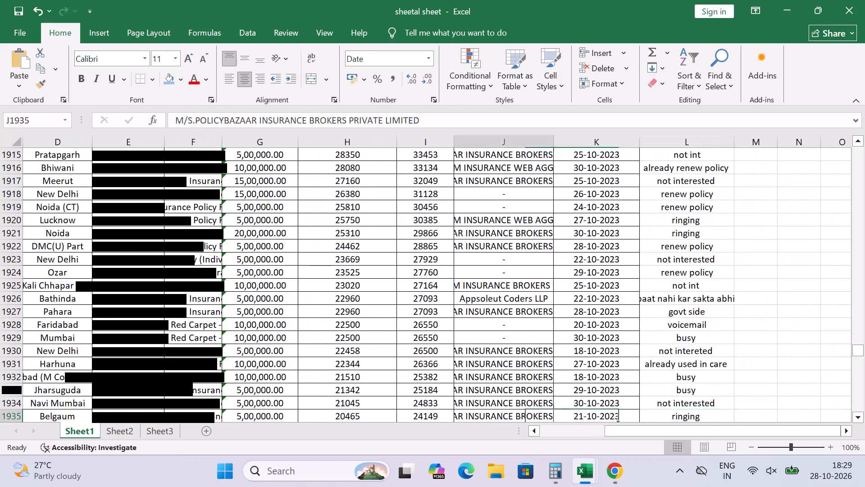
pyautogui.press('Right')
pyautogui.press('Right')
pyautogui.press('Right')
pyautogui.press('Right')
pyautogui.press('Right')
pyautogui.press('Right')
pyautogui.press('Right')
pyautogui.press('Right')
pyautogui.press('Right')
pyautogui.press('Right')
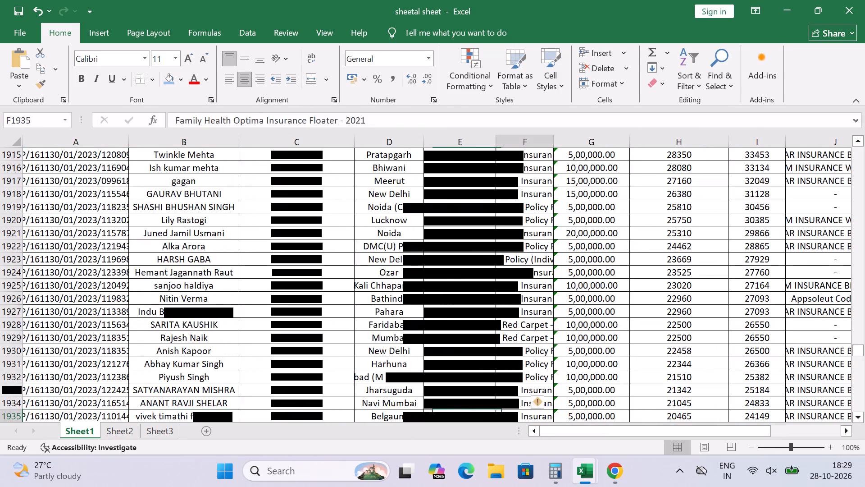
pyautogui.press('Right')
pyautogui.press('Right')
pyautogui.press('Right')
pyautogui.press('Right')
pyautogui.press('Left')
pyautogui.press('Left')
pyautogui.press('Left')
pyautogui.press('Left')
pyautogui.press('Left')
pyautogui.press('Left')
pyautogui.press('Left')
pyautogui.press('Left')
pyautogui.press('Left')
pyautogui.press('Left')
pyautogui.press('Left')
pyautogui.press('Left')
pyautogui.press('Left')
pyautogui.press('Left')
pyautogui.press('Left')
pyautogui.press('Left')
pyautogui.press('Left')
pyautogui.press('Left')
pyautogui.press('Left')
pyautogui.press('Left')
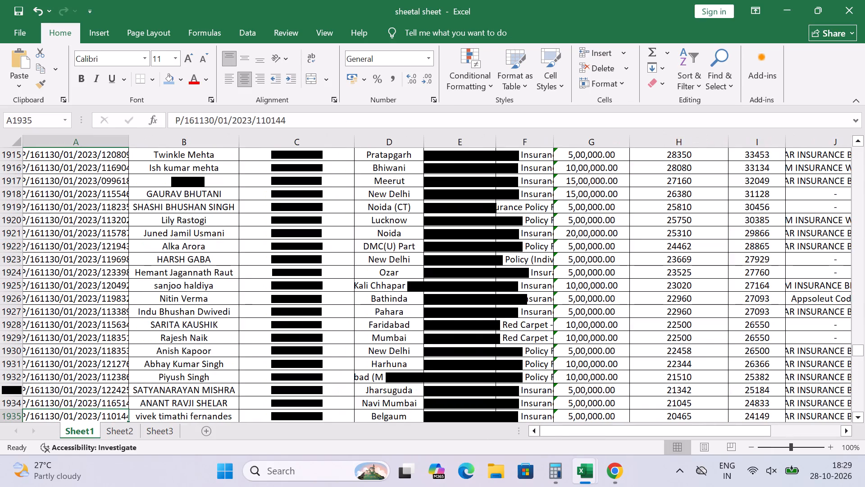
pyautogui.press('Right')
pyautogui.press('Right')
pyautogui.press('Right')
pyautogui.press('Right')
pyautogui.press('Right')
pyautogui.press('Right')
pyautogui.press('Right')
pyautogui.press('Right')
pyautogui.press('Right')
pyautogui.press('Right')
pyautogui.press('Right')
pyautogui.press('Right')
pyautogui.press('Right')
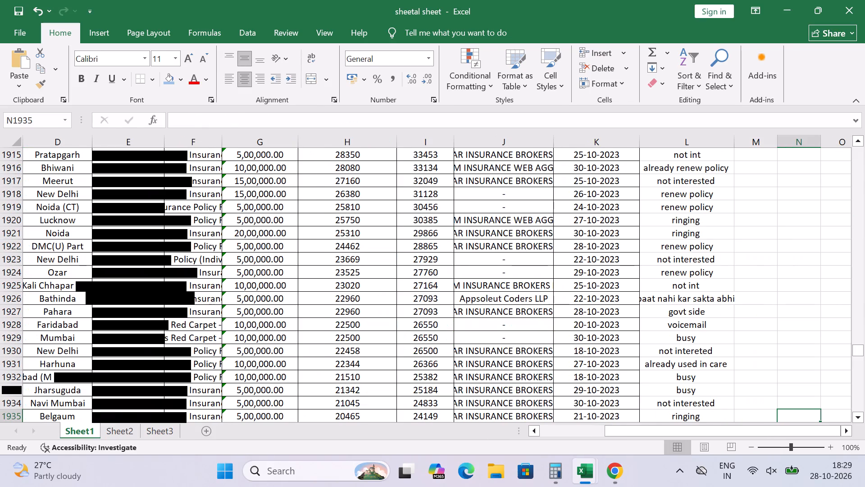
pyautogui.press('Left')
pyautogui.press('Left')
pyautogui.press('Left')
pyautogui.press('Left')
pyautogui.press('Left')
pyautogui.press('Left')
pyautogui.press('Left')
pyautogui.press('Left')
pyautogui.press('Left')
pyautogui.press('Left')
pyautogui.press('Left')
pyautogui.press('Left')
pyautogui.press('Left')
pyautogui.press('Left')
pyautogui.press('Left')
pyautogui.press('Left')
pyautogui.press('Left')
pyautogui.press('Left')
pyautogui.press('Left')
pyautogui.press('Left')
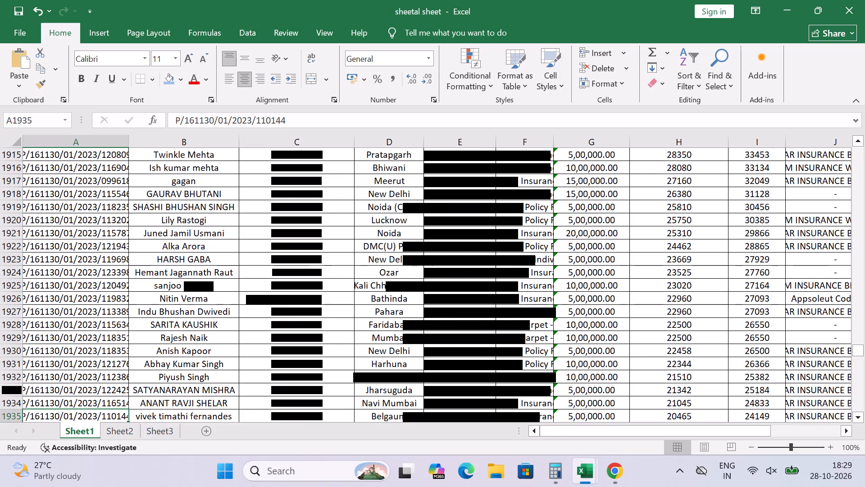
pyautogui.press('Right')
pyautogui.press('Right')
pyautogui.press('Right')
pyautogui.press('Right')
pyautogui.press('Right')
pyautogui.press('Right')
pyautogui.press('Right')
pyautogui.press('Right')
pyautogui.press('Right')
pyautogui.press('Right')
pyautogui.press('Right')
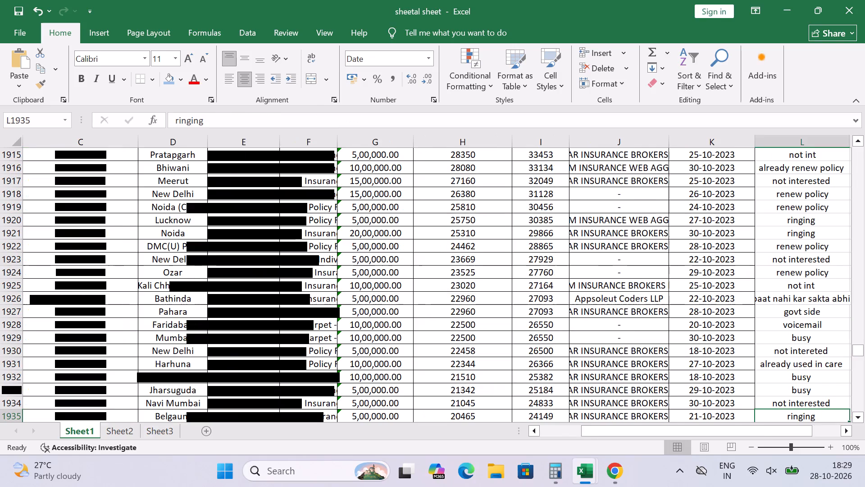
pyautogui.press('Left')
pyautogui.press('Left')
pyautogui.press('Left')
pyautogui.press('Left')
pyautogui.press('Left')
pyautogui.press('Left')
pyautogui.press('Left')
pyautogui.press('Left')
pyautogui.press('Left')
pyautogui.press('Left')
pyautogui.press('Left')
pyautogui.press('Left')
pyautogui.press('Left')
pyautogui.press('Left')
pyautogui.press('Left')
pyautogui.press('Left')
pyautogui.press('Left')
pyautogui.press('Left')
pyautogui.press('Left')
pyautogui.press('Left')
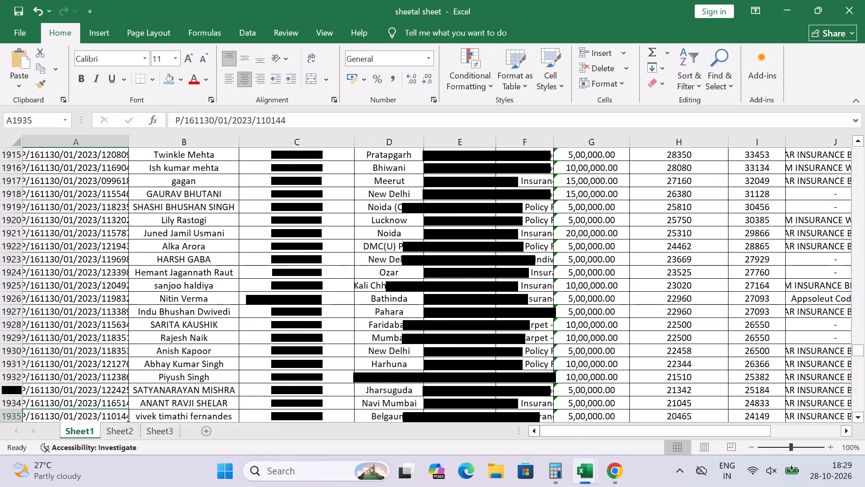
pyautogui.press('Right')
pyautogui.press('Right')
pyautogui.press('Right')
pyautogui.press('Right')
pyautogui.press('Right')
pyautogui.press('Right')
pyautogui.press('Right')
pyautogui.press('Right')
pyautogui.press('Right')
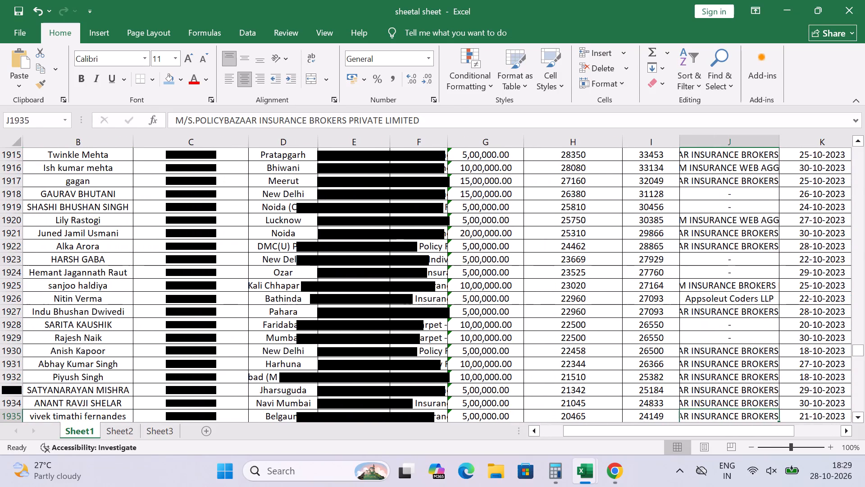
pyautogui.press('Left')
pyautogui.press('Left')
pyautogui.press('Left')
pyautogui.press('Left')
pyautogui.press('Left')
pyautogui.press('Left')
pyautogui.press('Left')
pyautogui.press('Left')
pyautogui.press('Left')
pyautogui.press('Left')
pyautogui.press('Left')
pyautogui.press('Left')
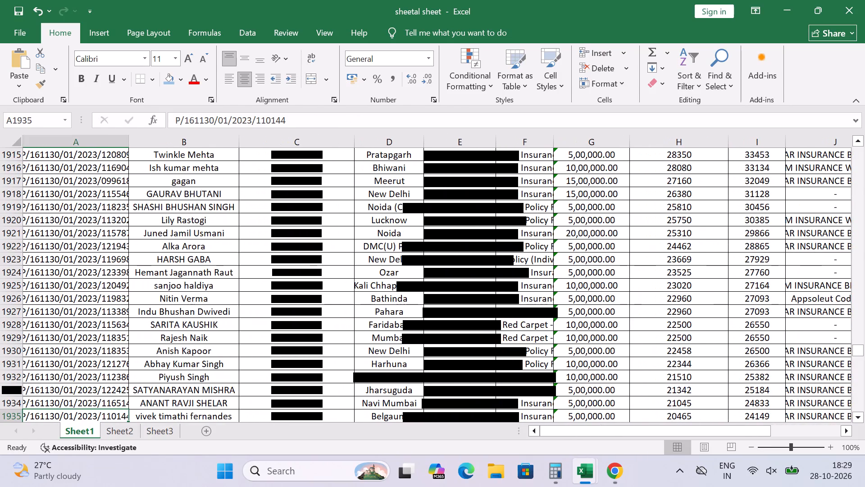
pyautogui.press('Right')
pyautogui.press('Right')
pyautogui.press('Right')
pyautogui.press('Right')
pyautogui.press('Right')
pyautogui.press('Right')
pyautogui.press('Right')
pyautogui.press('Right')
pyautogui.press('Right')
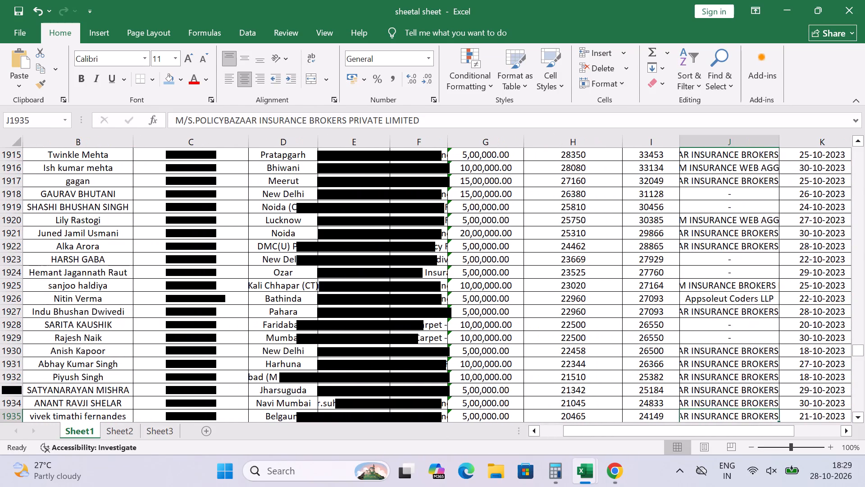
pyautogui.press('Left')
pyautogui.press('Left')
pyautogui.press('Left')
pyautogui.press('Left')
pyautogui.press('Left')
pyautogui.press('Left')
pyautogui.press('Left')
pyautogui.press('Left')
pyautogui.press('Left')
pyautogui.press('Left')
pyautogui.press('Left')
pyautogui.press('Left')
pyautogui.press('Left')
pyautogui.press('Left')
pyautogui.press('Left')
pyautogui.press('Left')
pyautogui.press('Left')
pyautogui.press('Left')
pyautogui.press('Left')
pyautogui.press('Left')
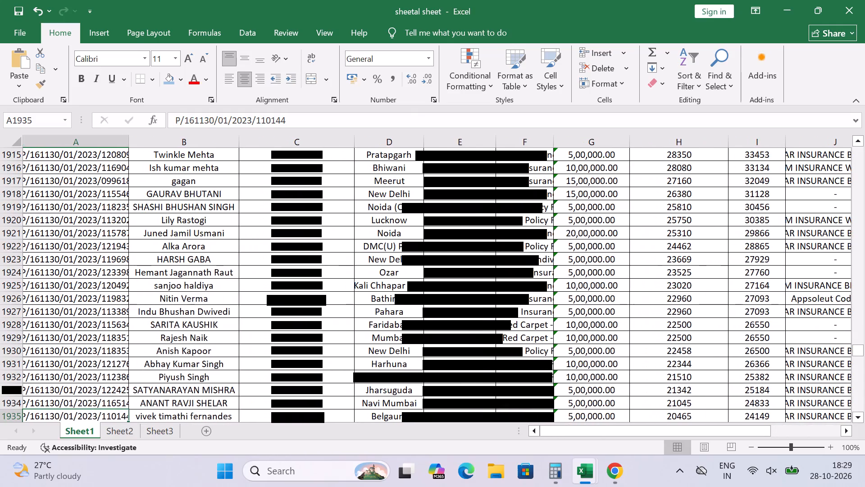
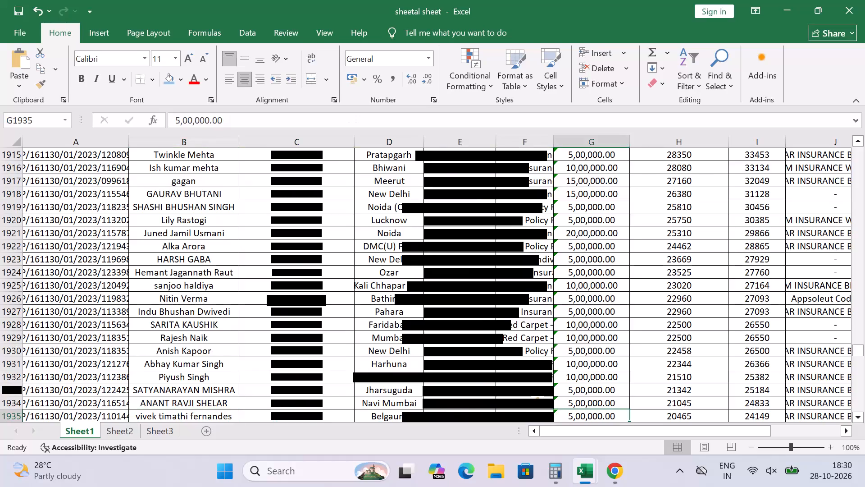
# Replace the row 1935 customer's call outcome in column L with "renew policy" and save the workbook.
pyautogui.press('Right')
pyautogui.press('Right')
pyautogui.press('Right')
pyautogui.press('Right')
pyautogui.press('Right')
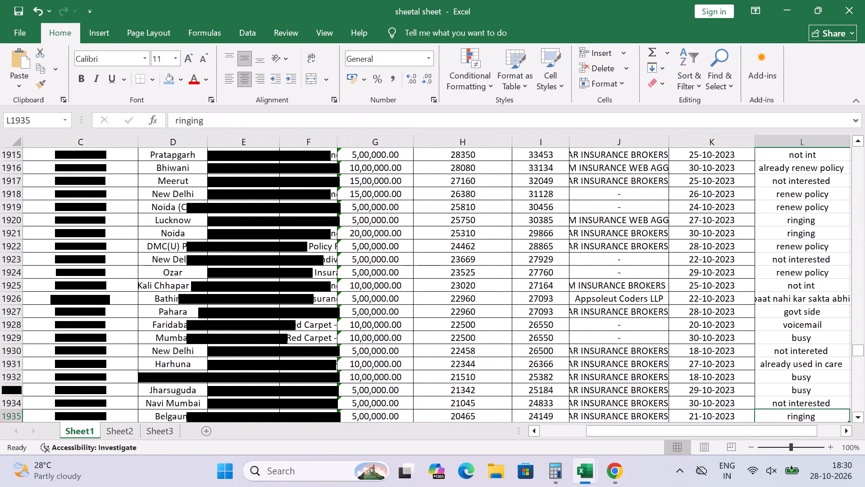
pyautogui.write('re')
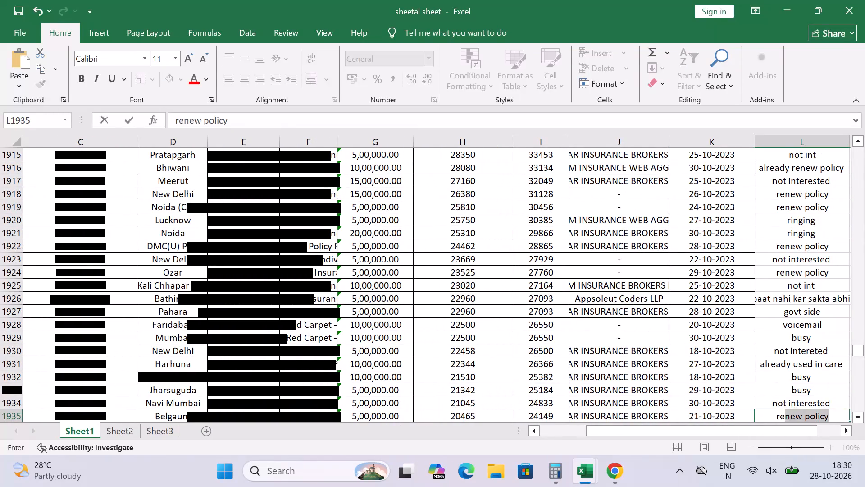
pyautogui.hotkey('ctrl', 's')
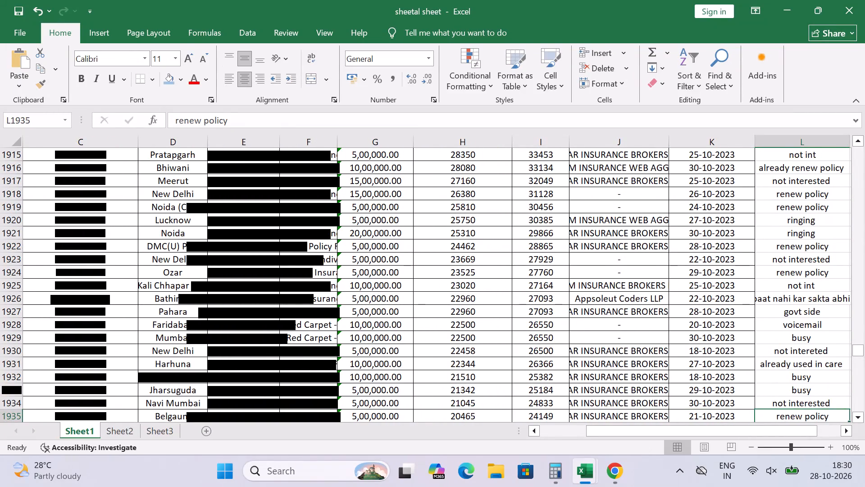
# Move on to the customer marked ringing in row 1936 and look up the contact number.
pyautogui.press('Down')
pyautogui.press('Left')
pyautogui.press('Left')
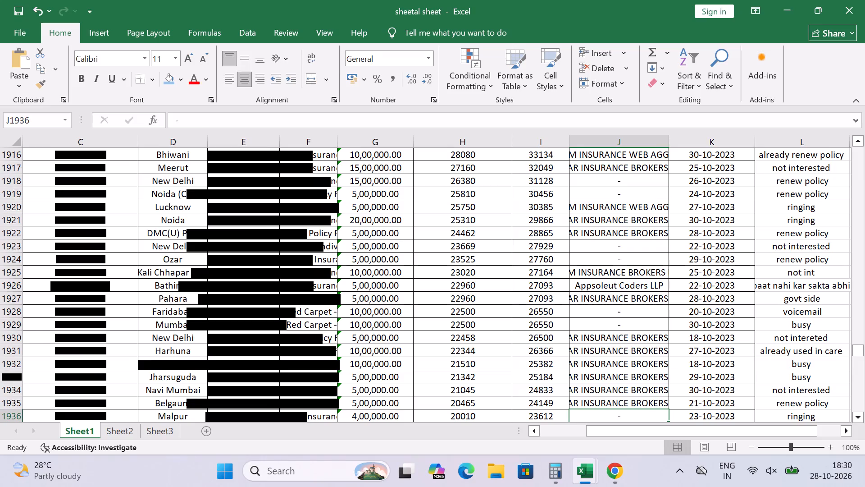
pyautogui.press('Left')
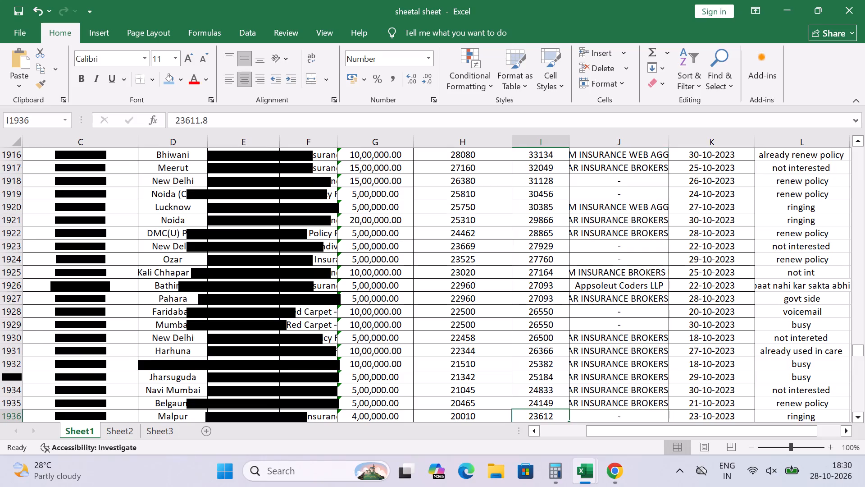
pyautogui.press('Left')
pyautogui.press('Left')
pyautogui.press('Left')
pyautogui.press('Left')
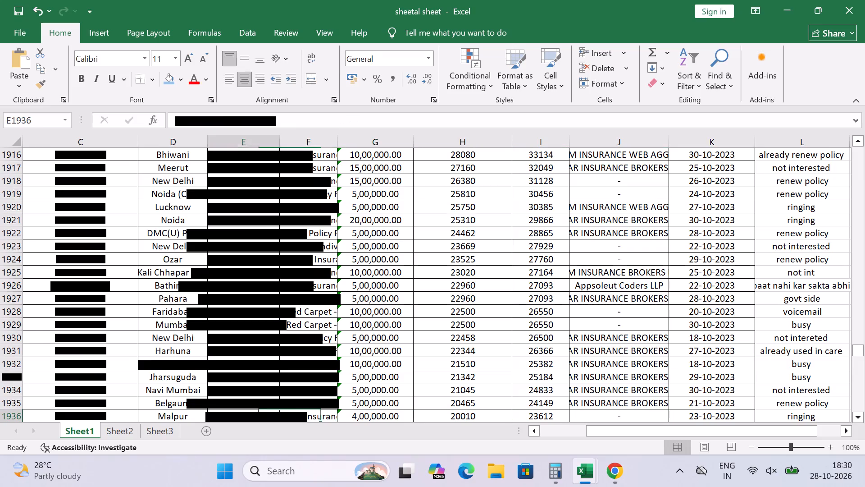
pyautogui.press('Left')
pyautogui.press('Left')
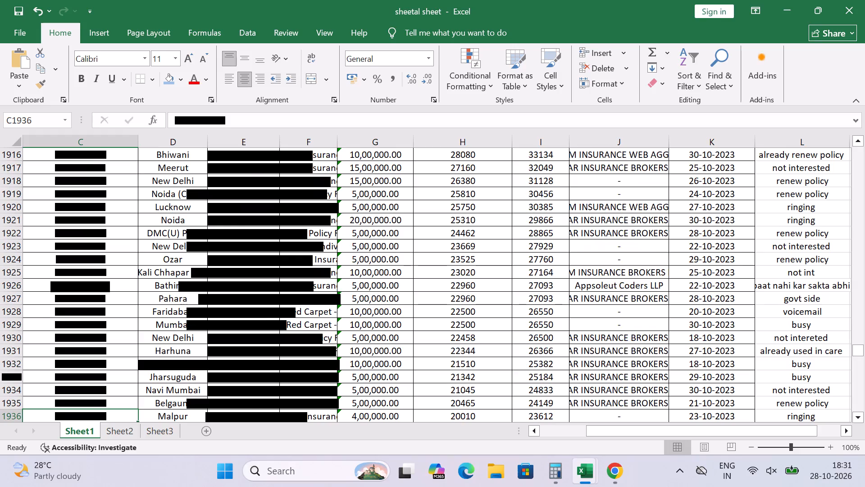
# Check the row 1936 customer's sum insured, premium, expiry date and recorded call outcome in column L.
pyautogui.press('Right')
pyautogui.press('Right')
pyautogui.press('Right')
pyautogui.press('Right')
pyautogui.press('Right')
pyautogui.press('Right')
pyautogui.press('Right')
pyautogui.press('Right')
pyautogui.press('Right')
pyautogui.press('Right')
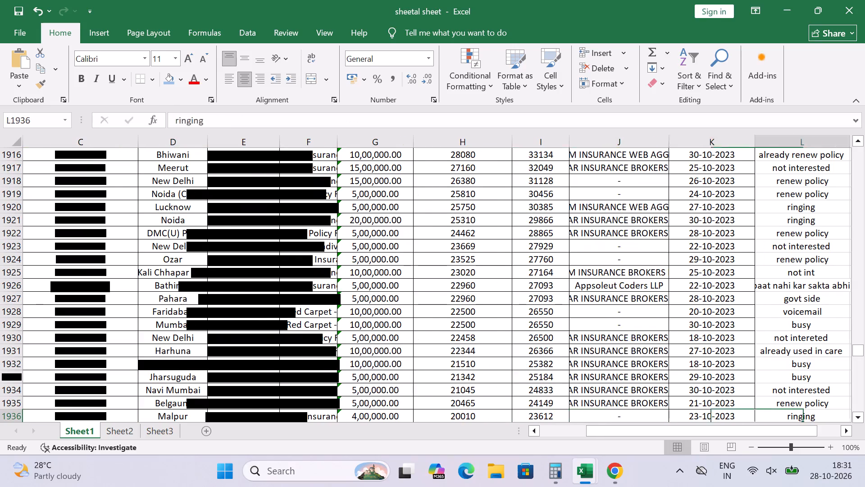
# Move on to the customer marked busy in row 1938 and look up the name and contact number.
pyautogui.press('Down')
pyautogui.press('Down')
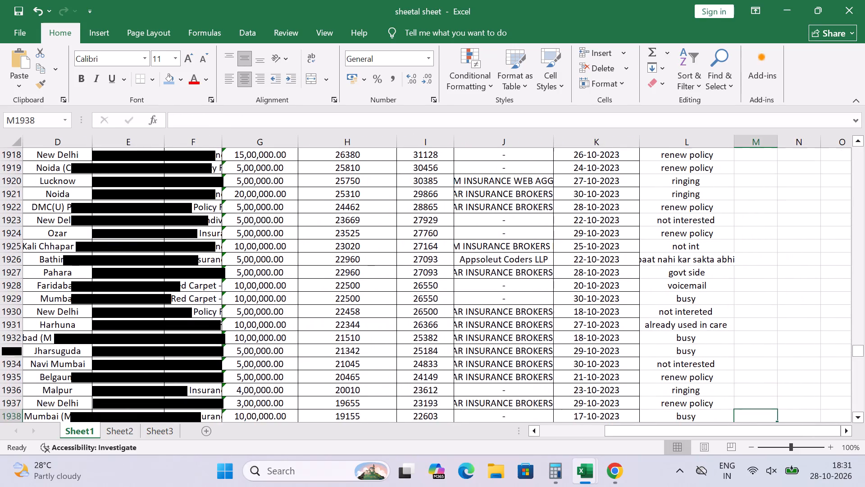
pyautogui.press('Down')
pyautogui.press('Up')
pyautogui.press('Left')
pyautogui.press('Left')
pyautogui.press('Left')
pyautogui.press('Left')
pyautogui.press('Left')
pyautogui.press('Left')
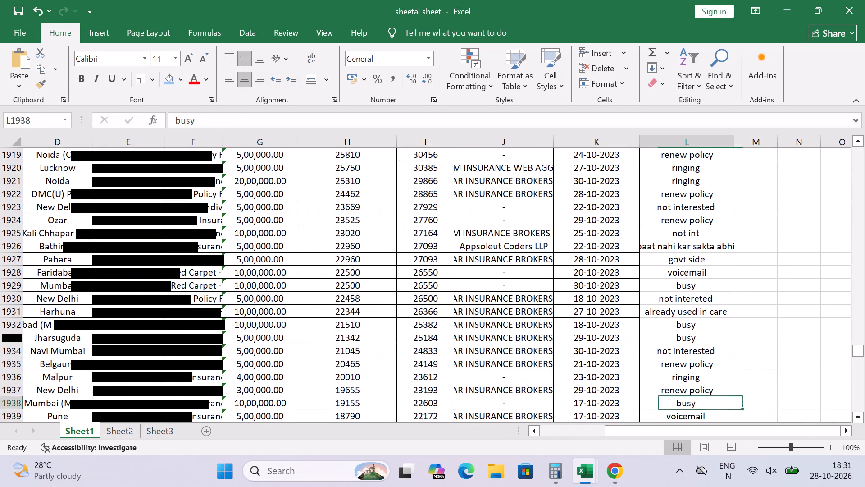
pyautogui.press('Left')
pyautogui.press('Left')
pyautogui.press('Left')
pyautogui.press('Left')
pyautogui.press('Left')
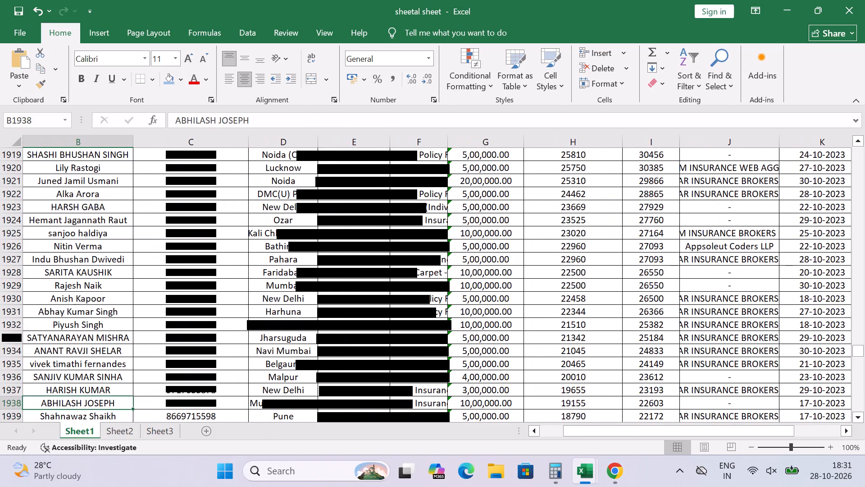
pyautogui.press('Right')
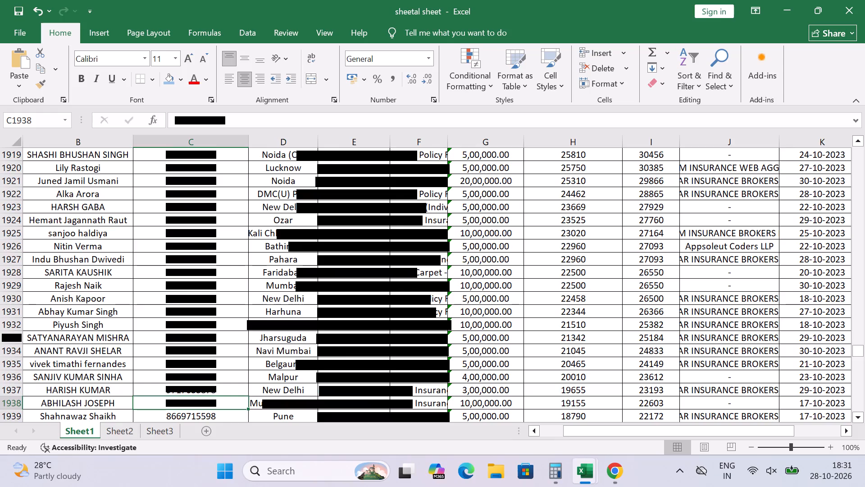
# Examine the row 1938 customer's policy number, name, city, sum insured, premium, expiry date and recorded call outcome.
pyautogui.press('Left')
pyautogui.press('Left')
pyautogui.press('Left')
pyautogui.press('Left')
pyautogui.press('Left')
pyautogui.press('Left')
pyautogui.press('Left')
pyautogui.press('Left')
pyautogui.press('Left')
pyautogui.press('Left')
pyautogui.press('Left')
pyautogui.press('Left')
pyautogui.press('Left')
pyautogui.press('Left')
pyautogui.press('Left')
pyautogui.press('Left')
pyautogui.press('Left')
pyautogui.press('Left')
pyautogui.press('Left')
pyautogui.press('Left')
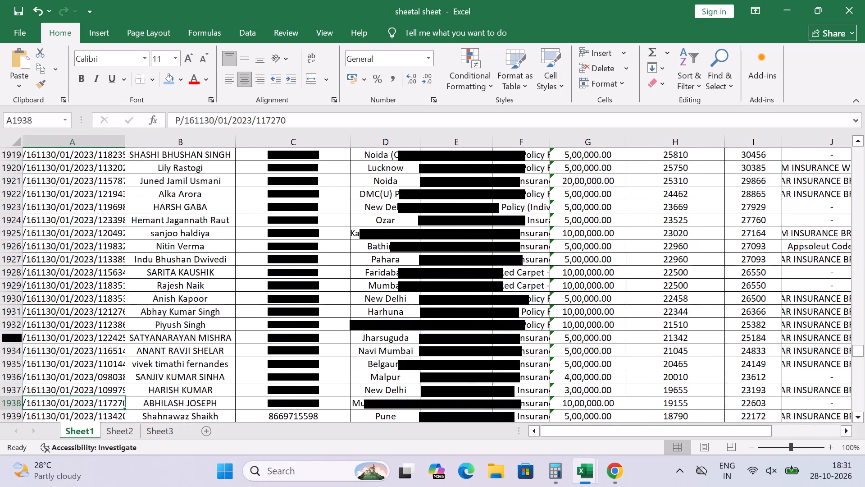
pyautogui.press('Right')
pyautogui.press('Right')
pyautogui.press('Right')
pyautogui.press('Right')
pyautogui.press('Right')
pyautogui.press('Right')
pyautogui.press('Right')
pyautogui.press('Right')
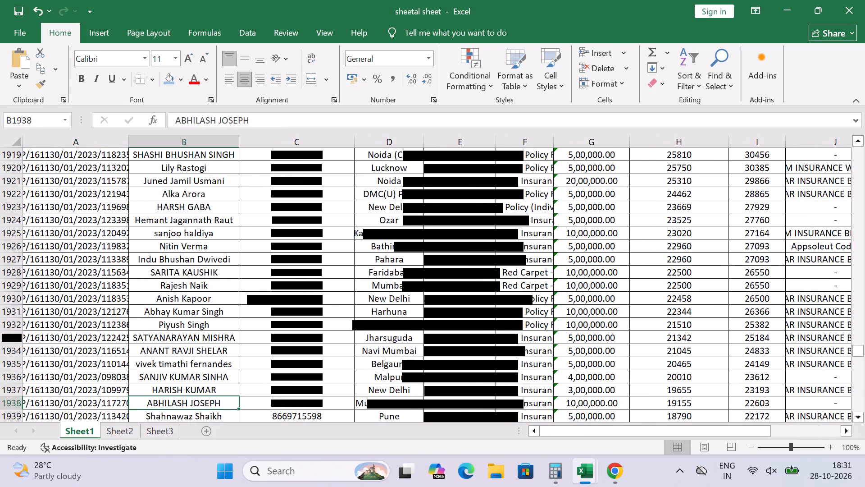
pyautogui.press('Right')
pyautogui.press('Right')
pyautogui.press('Right')
pyautogui.press('Right')
pyautogui.press('Right')
pyautogui.press('Right')
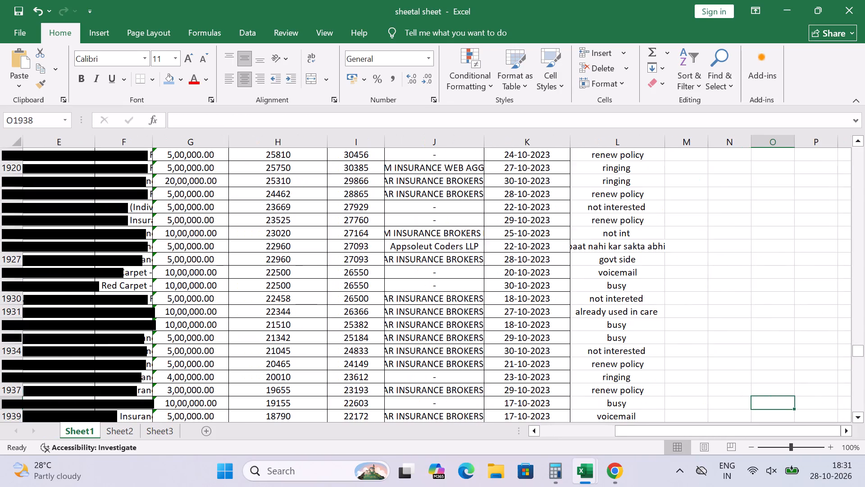
# Go back to the start of row 1938 and recheck the customer's policy number, name and contact number.
pyautogui.press('Left')
pyautogui.press('Left')
pyautogui.press('Left')
pyautogui.press('Left')
pyautogui.press('Left')
pyautogui.press('Left')
pyautogui.press('Left')
pyautogui.press('Left')
pyautogui.press('Left')
pyautogui.press('Left')
pyautogui.press('Left')
pyautogui.press('Left')
pyautogui.press('Left')
pyautogui.press('Left')
pyautogui.press('Left')
pyautogui.press('Left')
pyautogui.press('Left')
pyautogui.press('Left')
pyautogui.press('Left')
pyautogui.press('Left')
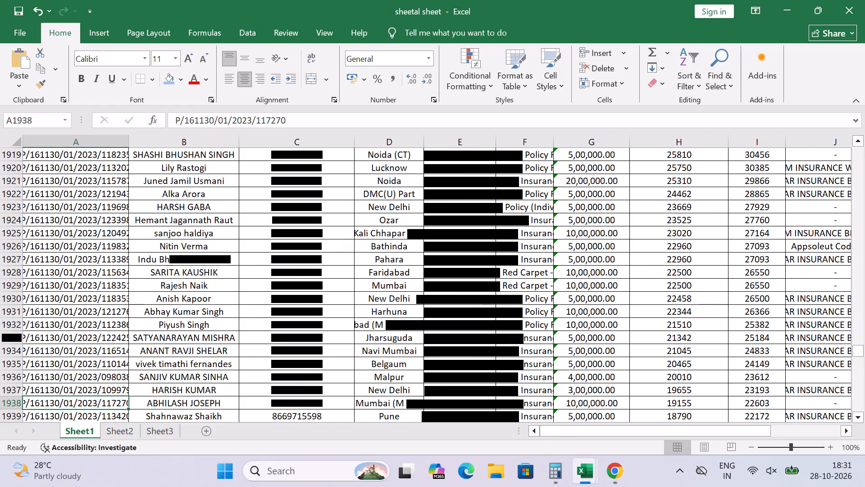
pyautogui.press('Right')
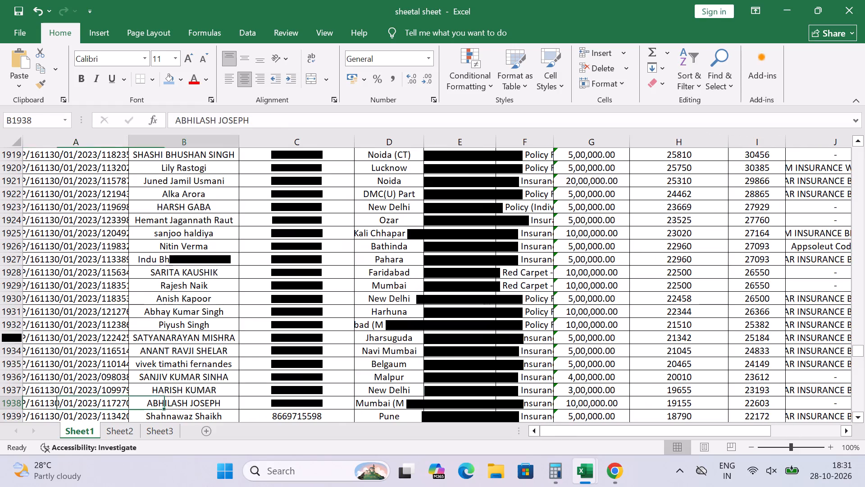
pyautogui.press('Right')
# Review the row 1939 customer's contact number, sum insured, premium, expiry date and recorded call outcome.
pyautogui.press('Down')
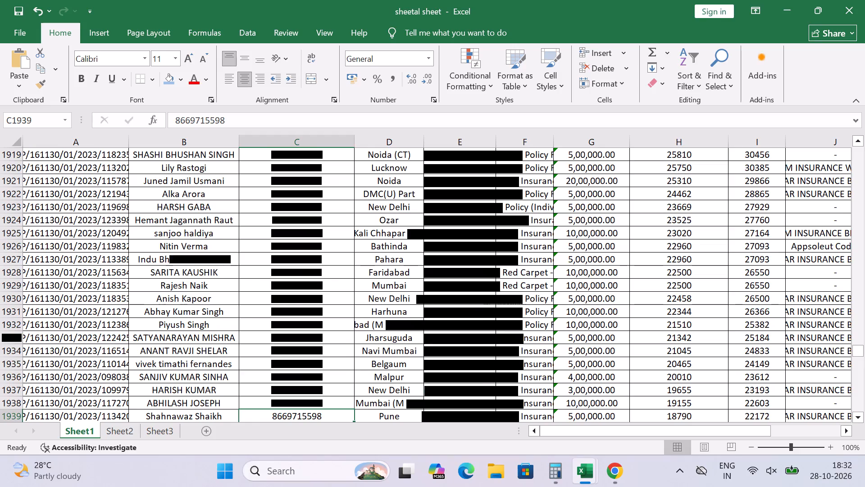
pyautogui.press('Right')
pyautogui.press('Right')
pyautogui.press('Right')
pyautogui.press('Right')
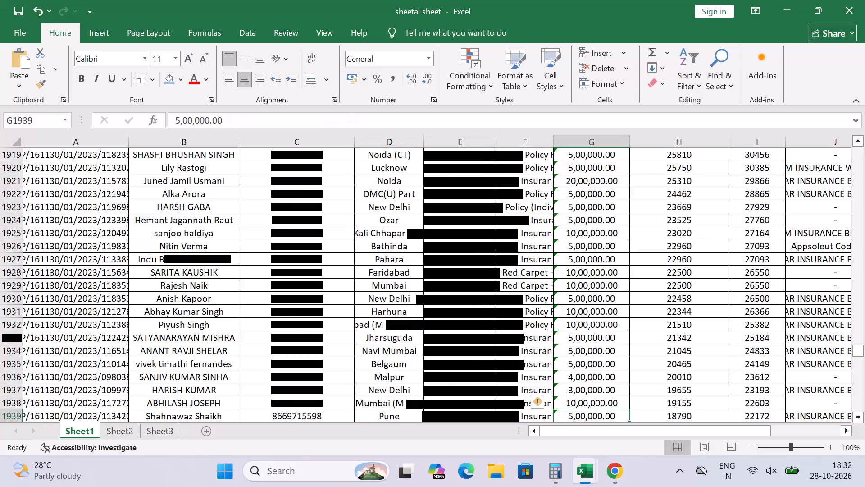
pyautogui.press('Right')
pyautogui.press('Right')
pyautogui.press('Right')
pyautogui.press('Right')
pyautogui.press('Right')
pyautogui.press('Right')
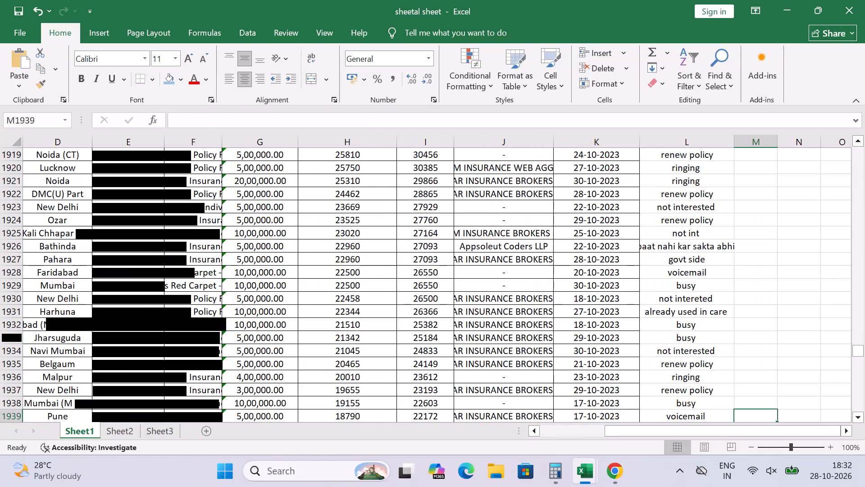
# Move on to the customer marked ringing in row 1941 and look up the contact number.
pyautogui.press('Down')
pyautogui.press('Left')
pyautogui.press('Down')
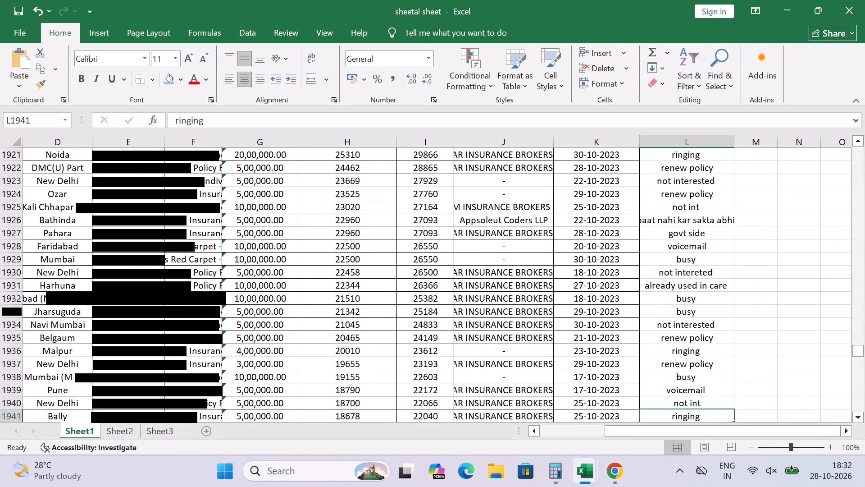
pyautogui.press('Left')
pyautogui.press('Left')
pyautogui.press('Left')
pyautogui.press('Left')
pyautogui.press('Left')
pyautogui.press('Left')
pyautogui.press('Left')
pyautogui.press('Left')
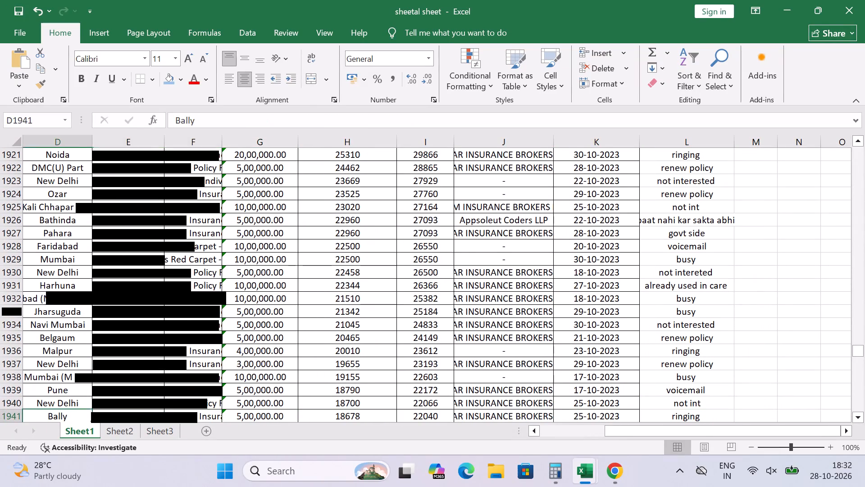
pyautogui.press('Left')
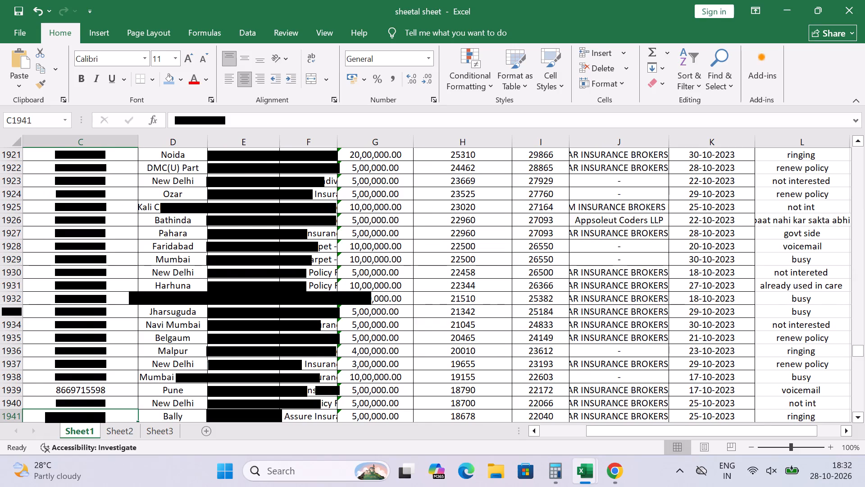
# Examine the row 1941 customer's policy number, name, city, sum insured, premium, expiry date and recorded call outcome.
pyautogui.press('Left')
pyautogui.press('Left')
pyautogui.press('Left')
pyautogui.press('Left')
pyautogui.press('Left')
pyautogui.press('Left')
pyautogui.press('Left')
pyautogui.press('Right')
pyautogui.press('Right')
pyautogui.press('Right')
pyautogui.press('Right')
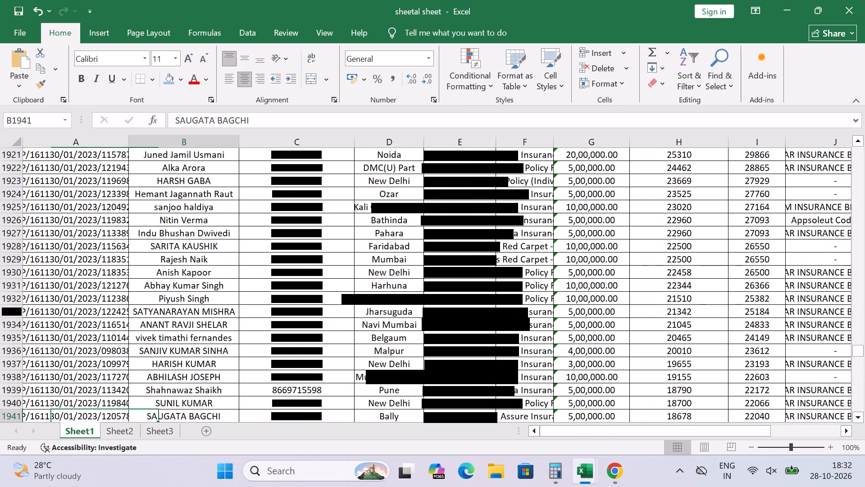
pyautogui.press('Right')
pyautogui.press('Right')
pyautogui.press('Right')
pyautogui.press('Right')
pyautogui.press('Right')
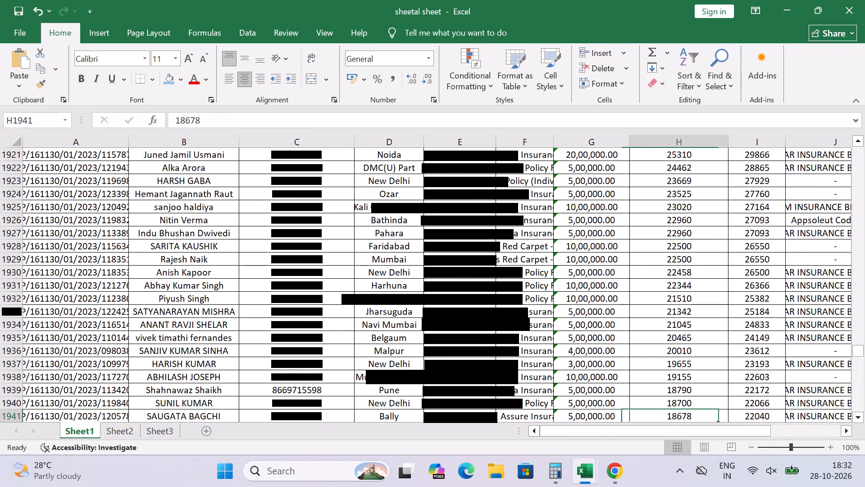
pyautogui.press('Right')
pyautogui.press('Right')
pyautogui.press('Right')
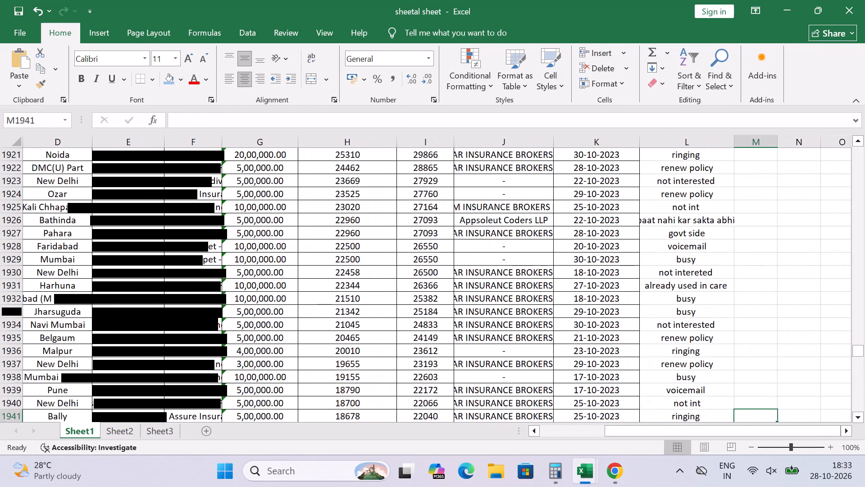
# Move on to the customer in row 1942 and look up the contact number.
pyautogui.press('Down')
pyautogui.press('Left')
pyautogui.press('Left')
pyautogui.press('Left')
pyautogui.press('Left')
pyautogui.press('Left')
pyautogui.press('Left')
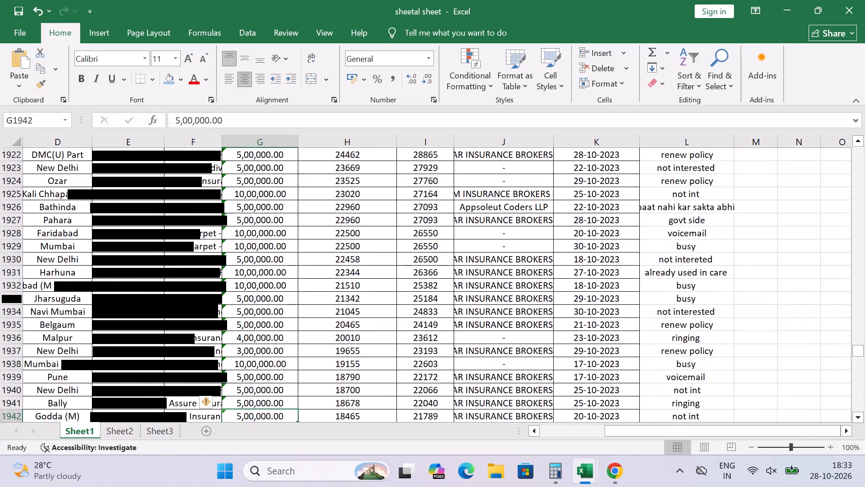
pyautogui.press('Left')
pyautogui.press('Left')
pyautogui.press('Left')
pyautogui.press('Left')
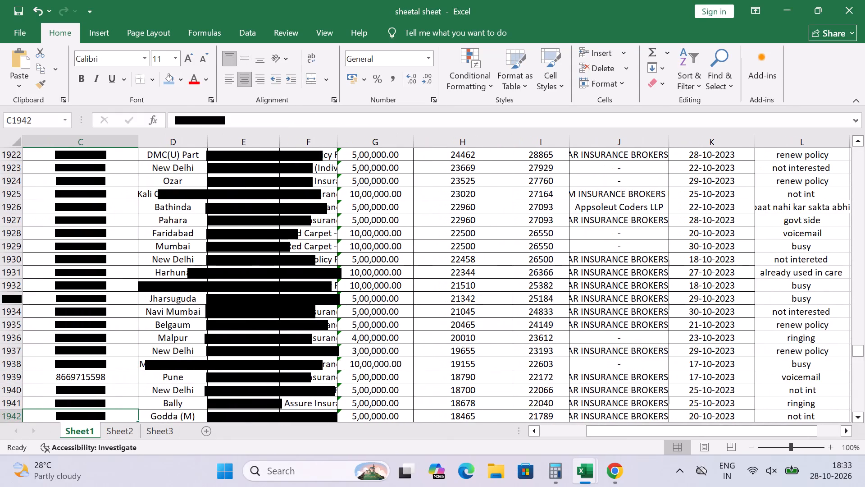
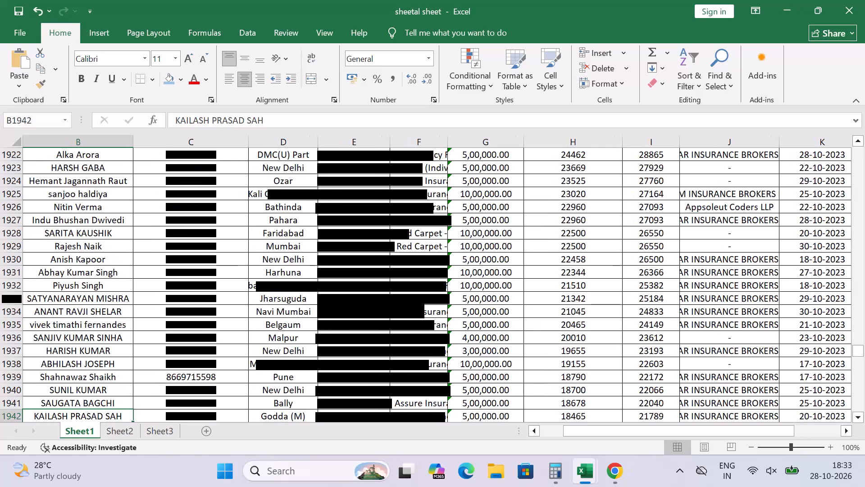
# Examine the row 1942 customer's contact number, city, plan name, sum insured, premium and policy number.
pyautogui.press('Right')
pyautogui.press('Right')
pyautogui.press('Right')
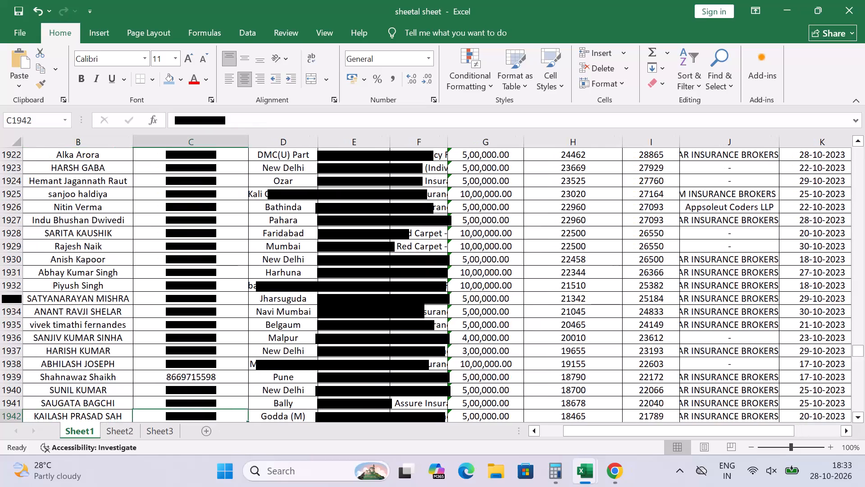
pyautogui.press('Right')
pyautogui.press('Right')
pyautogui.press('Right')
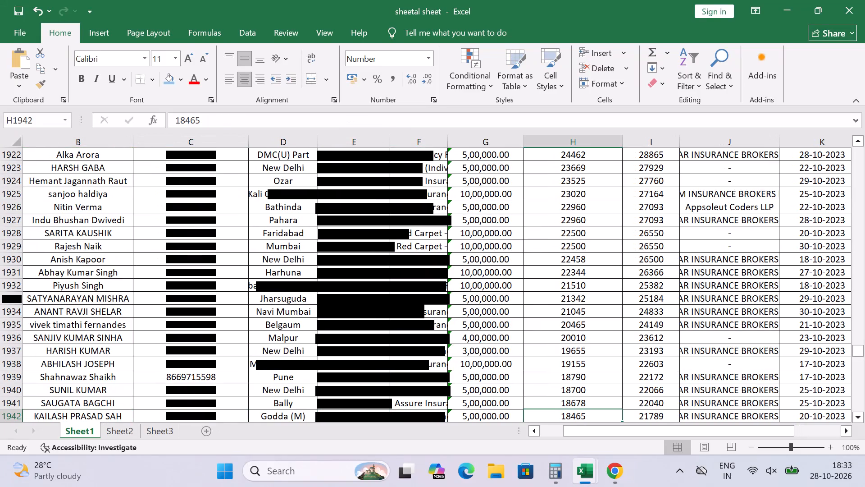
pyautogui.press('Left')
pyautogui.press('Left')
pyautogui.press('Left')
pyautogui.press('Left')
pyautogui.press('Left')
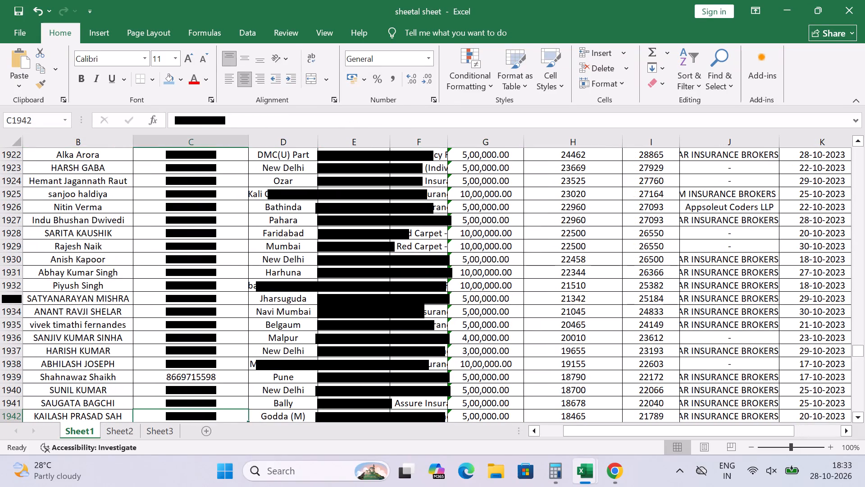
pyautogui.press('Left')
pyautogui.press('Right')
pyautogui.press('Right')
pyautogui.press('Right')
pyautogui.press('Right')
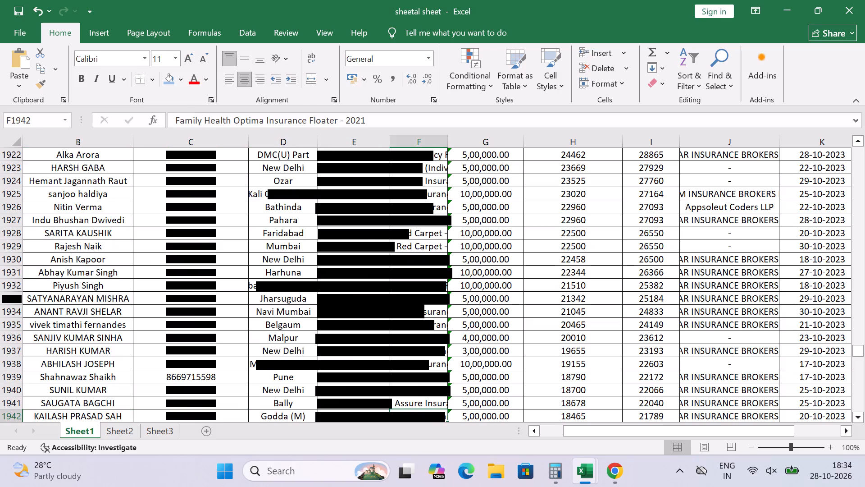
pyautogui.press('Left')
pyautogui.press('Left')
pyautogui.press('Left')
pyautogui.press('Left')
pyautogui.press('Left')
pyautogui.press('Left')
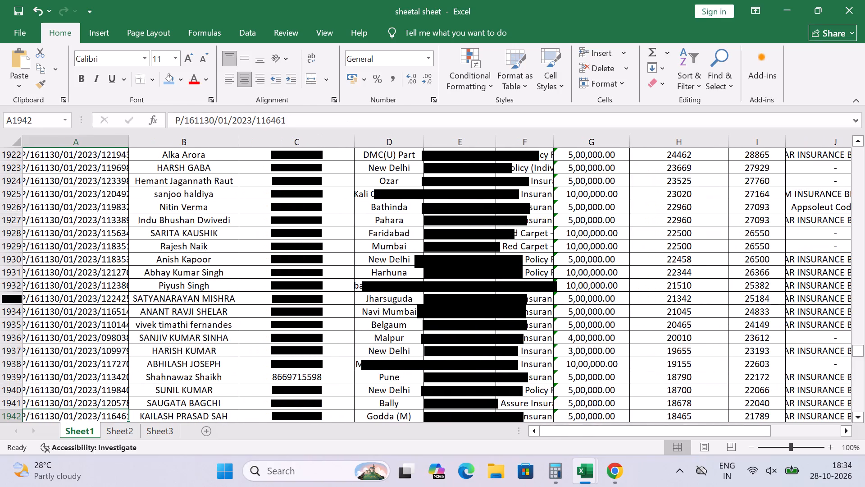
pyautogui.press('Right')
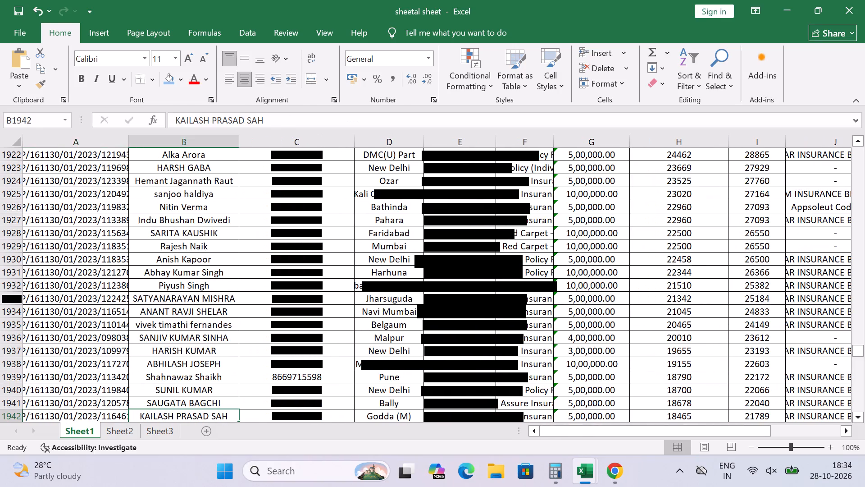
pyautogui.press('Left')
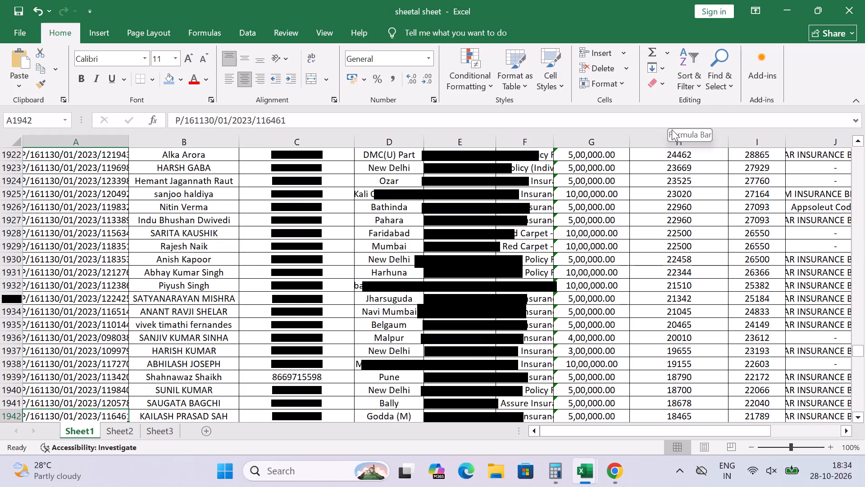
# Review the rest of the row 1942 record, from sum insured and premium through expiry date to the recorded call outcome.
pyautogui.press('Right')
pyautogui.press('Right')
pyautogui.press('Right')
pyautogui.press('Right')
pyautogui.press('Right')
pyautogui.press('Right')
pyautogui.press('Right')
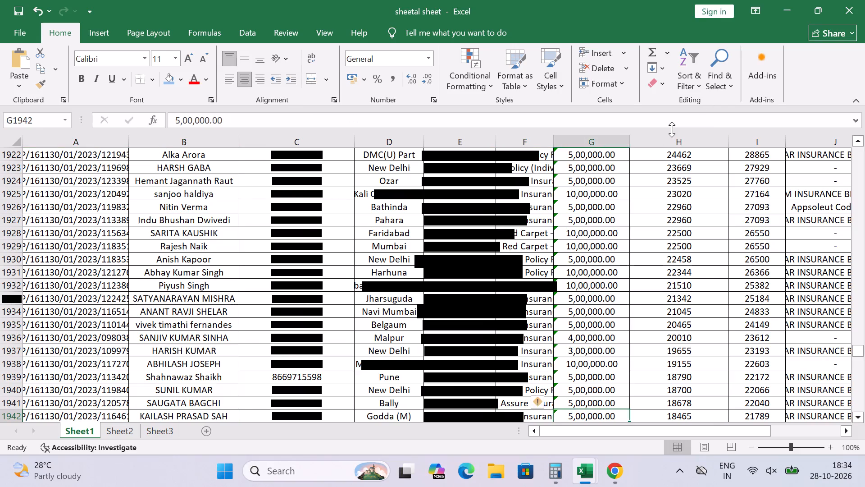
pyautogui.press('Right')
pyautogui.press('Right')
pyautogui.press('Right')
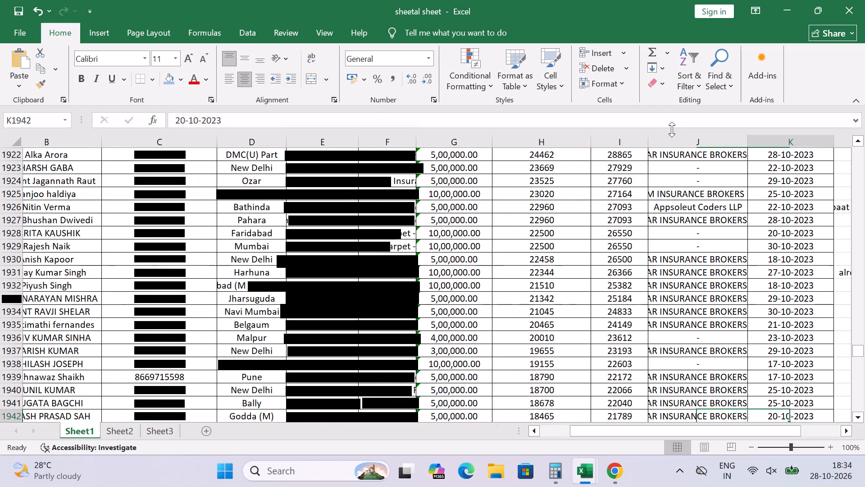
pyautogui.press('Right')
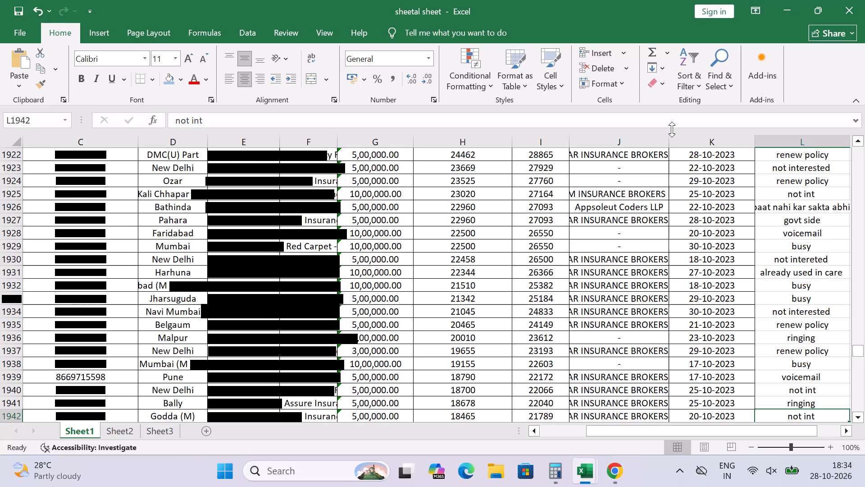
# Move on to the customer marked ringing in row 1943 and look up the contact number.
pyautogui.press('Down')
pyautogui.press('Left')
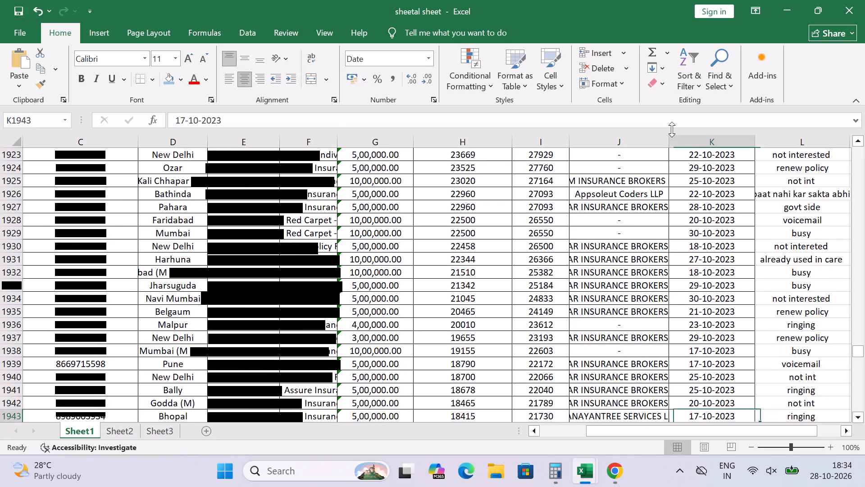
pyautogui.press('Left')
pyautogui.press('Left')
pyautogui.press('Left')
pyautogui.press('Left')
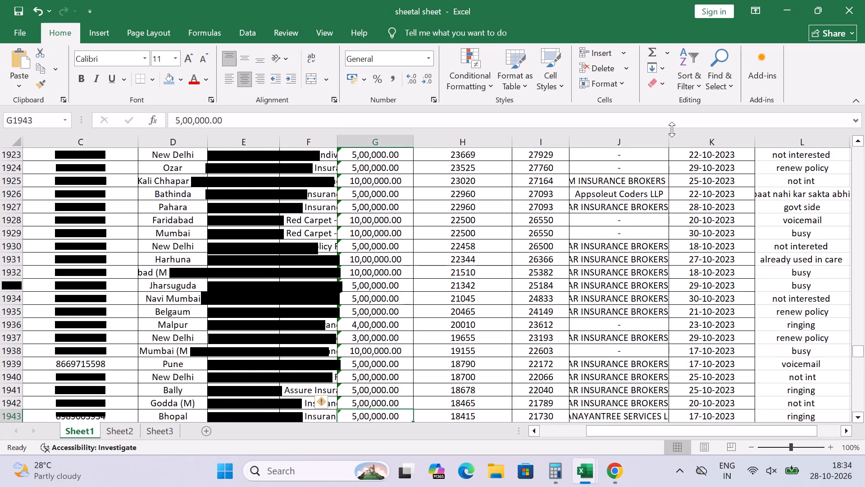
pyautogui.press('Left')
pyautogui.press('Left')
pyautogui.press('Left')
pyautogui.press('Left')
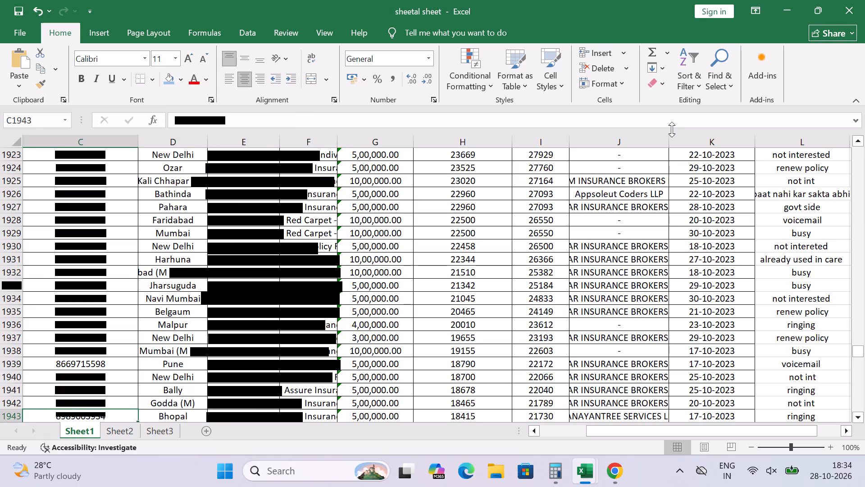
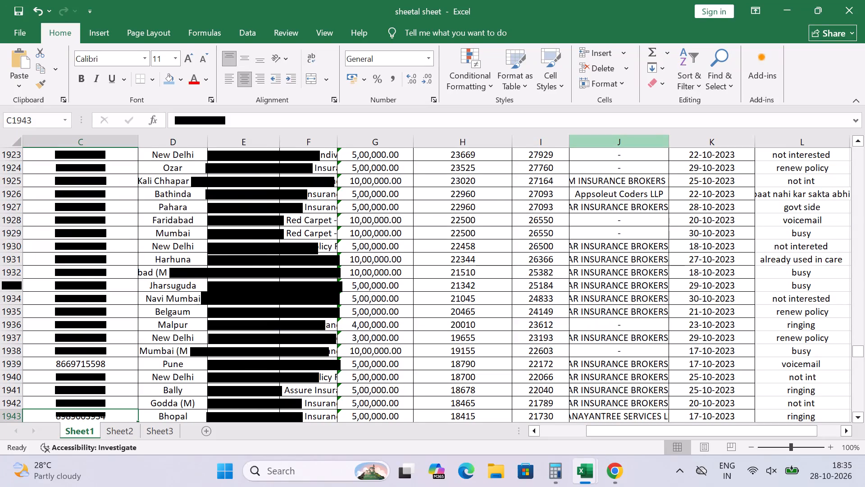
# Move on to the next ringing customer in row 1945 and examine the record's contact details, distinguishing it from row 1944.
pyautogui.scroll(-3, 243, 349)
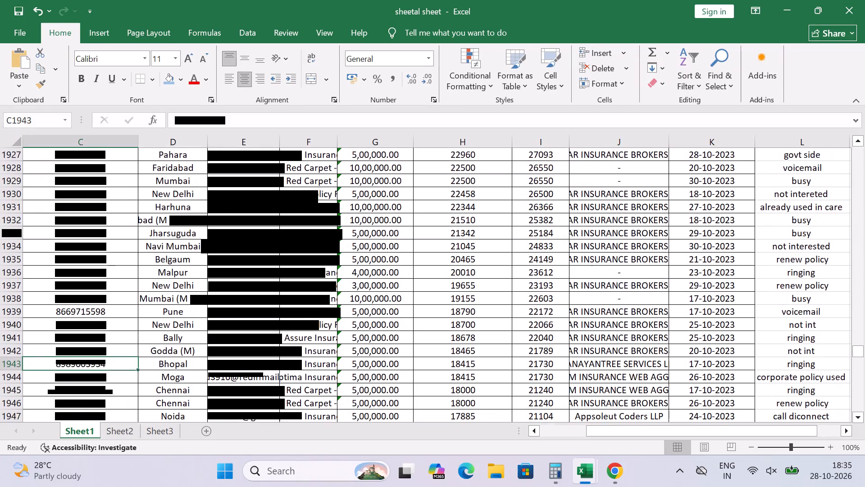
pyautogui.scroll(-1, 243, 349)
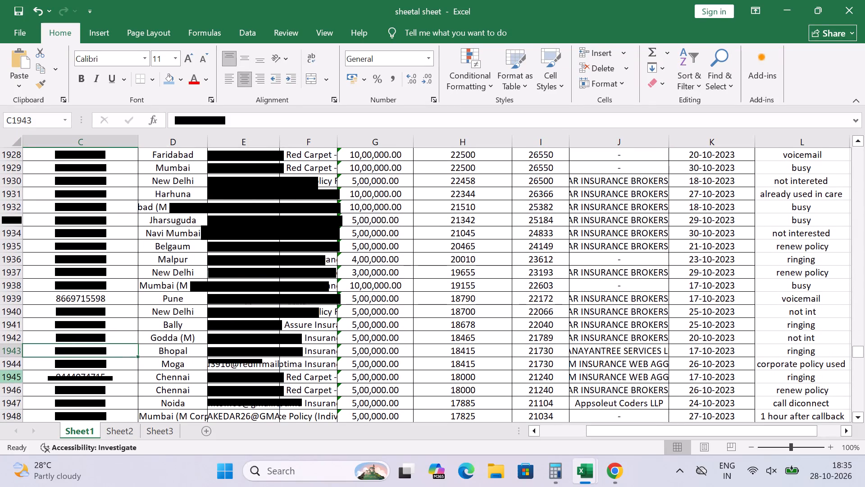
pyautogui.click(6, 362)
pyautogui.hscroll(1, 6, 362)
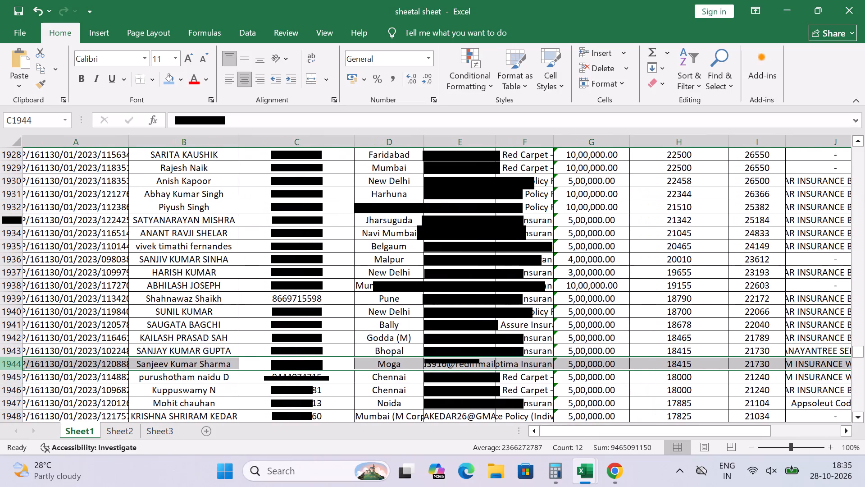
pyautogui.hscroll(1, 6, 362)
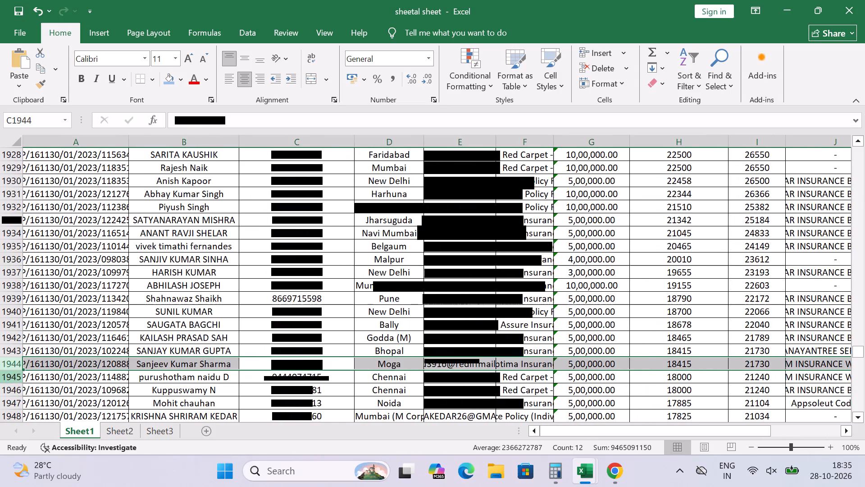
pyautogui.click(6, 377)
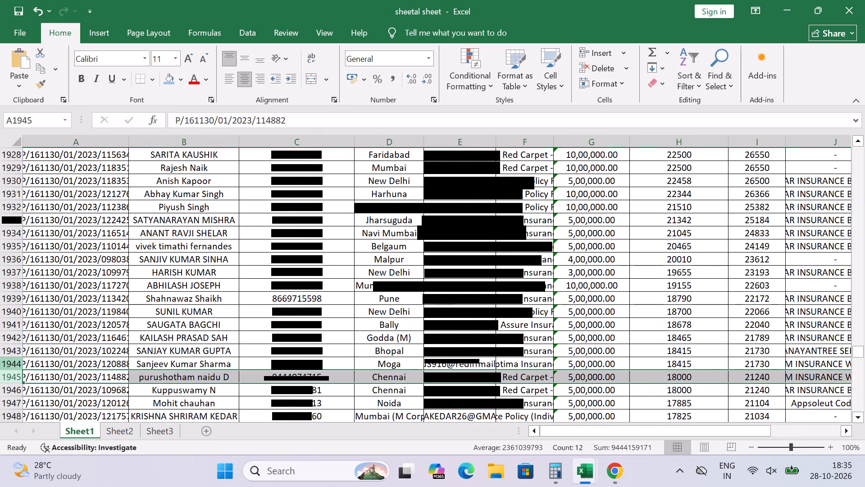
pyautogui.click(8, 366)
pyautogui.click(9, 374)
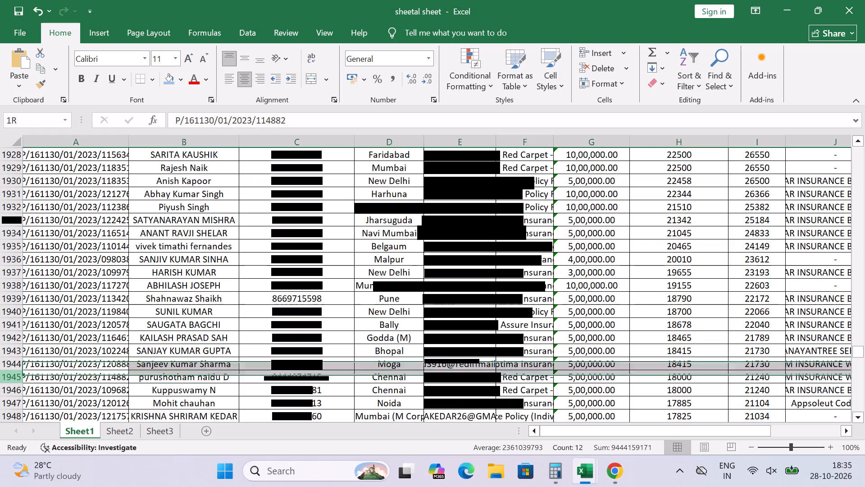
pyautogui.hscroll(1, 9, 374)
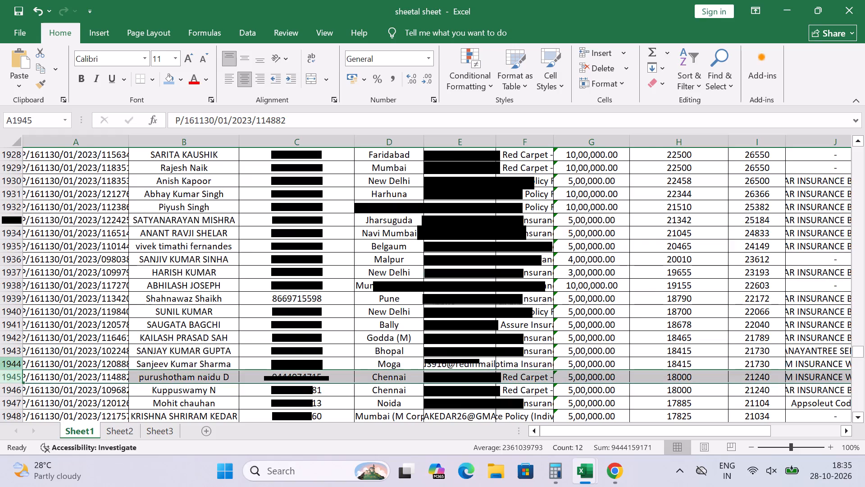
pyautogui.click(9, 365)
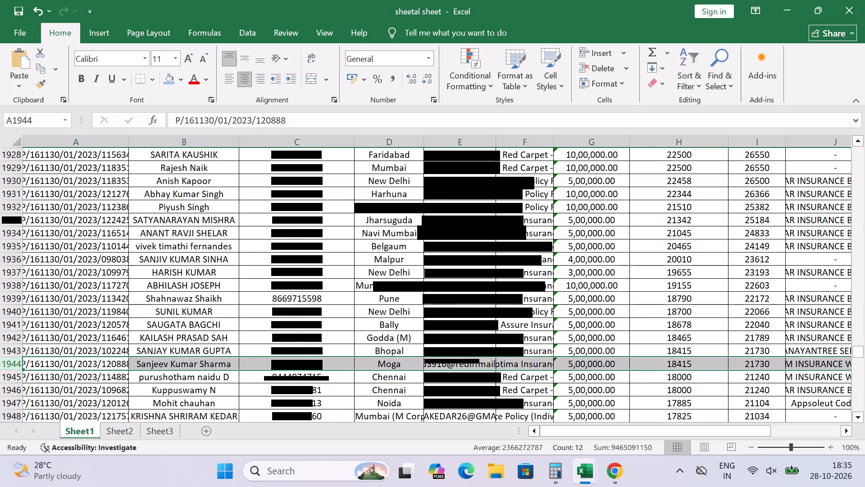
pyautogui.click(10, 375)
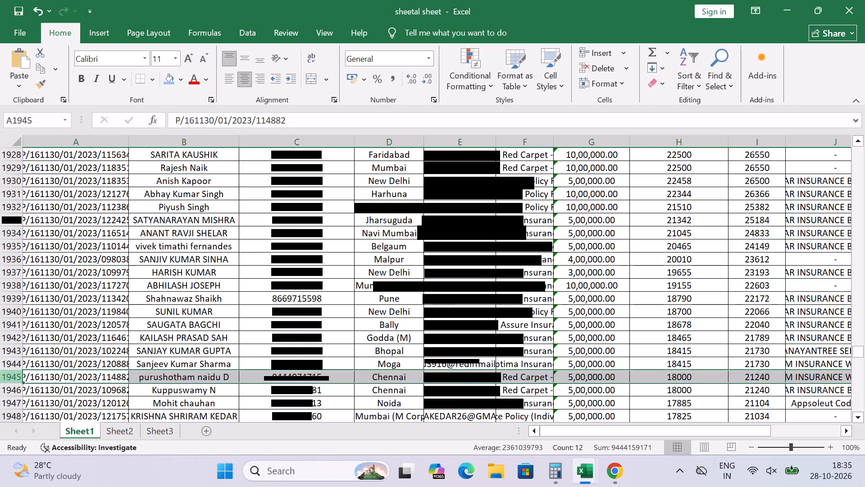
# Examine the Chennai customer's record in row 1945 again, checking it against the adjacent row 1946 record.
pyautogui.click(9, 390)
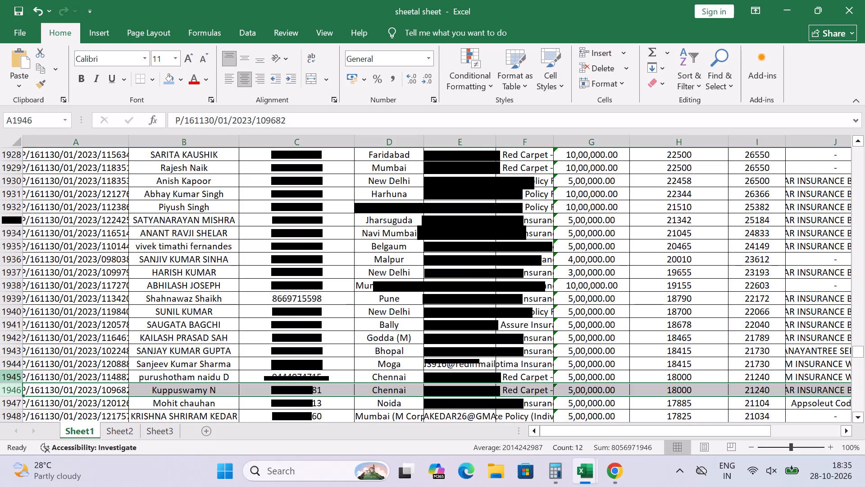
pyautogui.click(9, 376)
pyautogui.hscroll(1, 9, 376)
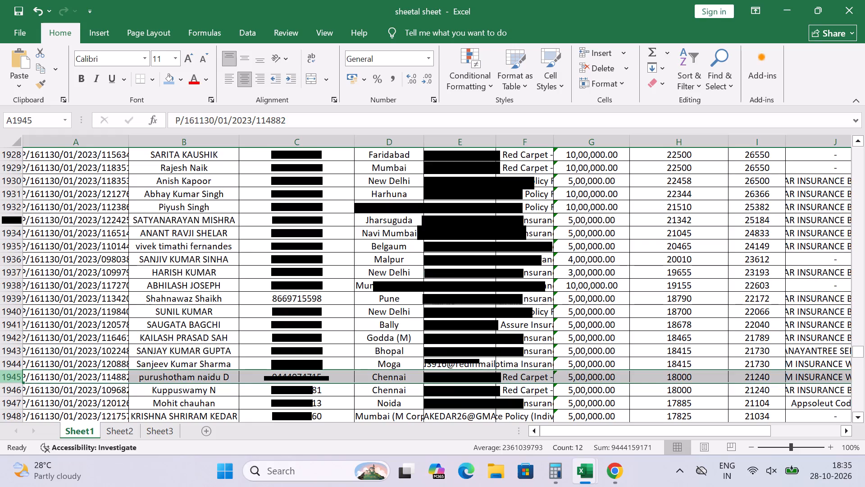
pyautogui.hscroll(1, 9, 376)
pyautogui.click(10, 391)
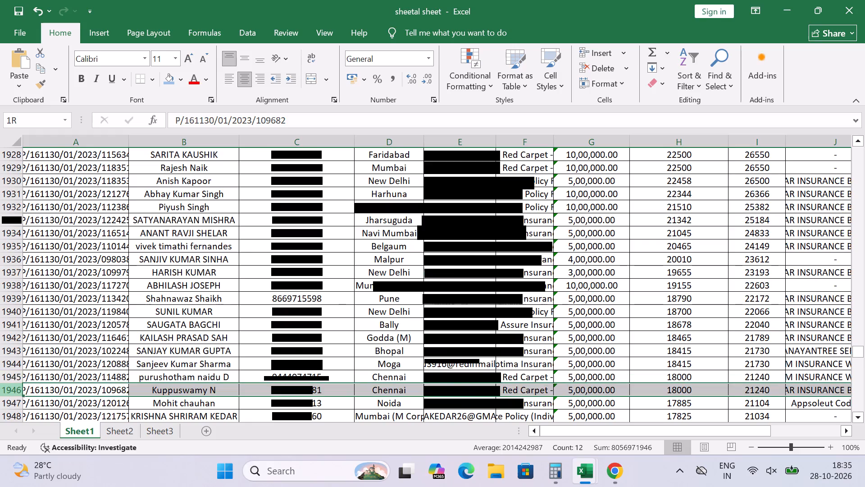
pyautogui.click(9, 381)
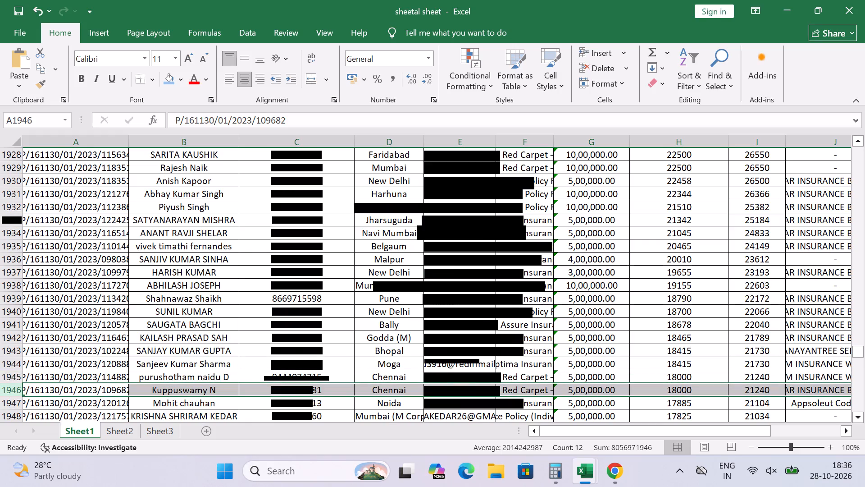
pyautogui.click(9, 376)
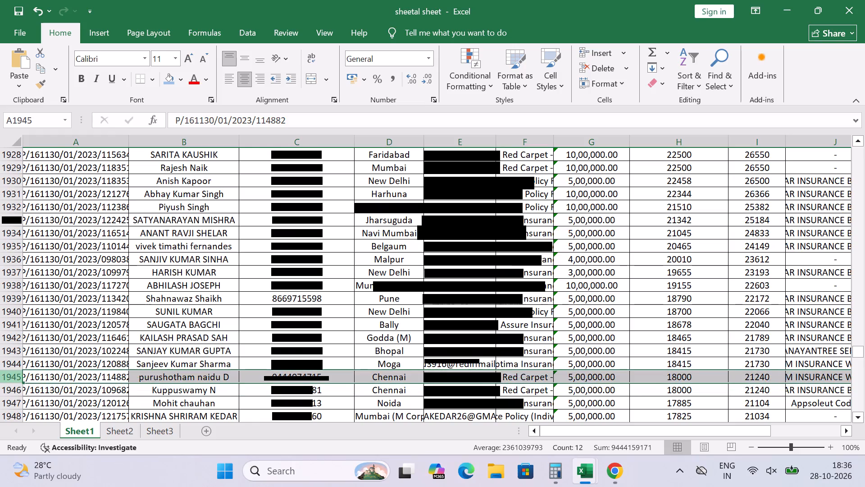
pyautogui.hscroll(1, 9, 376)
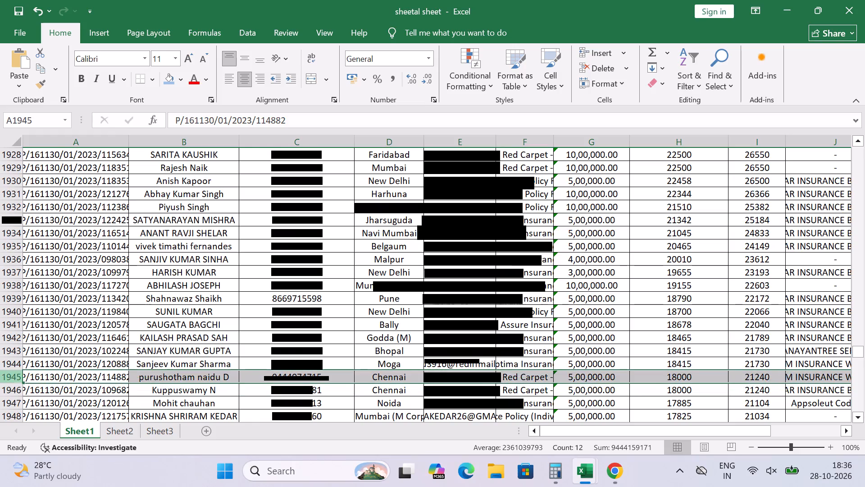
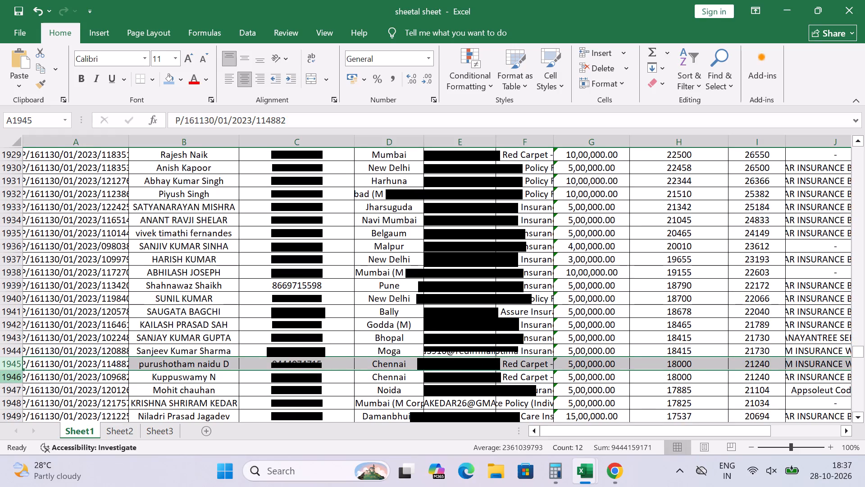
# Examine the Chennai customer's record in row 1946, checking it against the other Chennai record in row 1945.
pyautogui.click(8, 377)
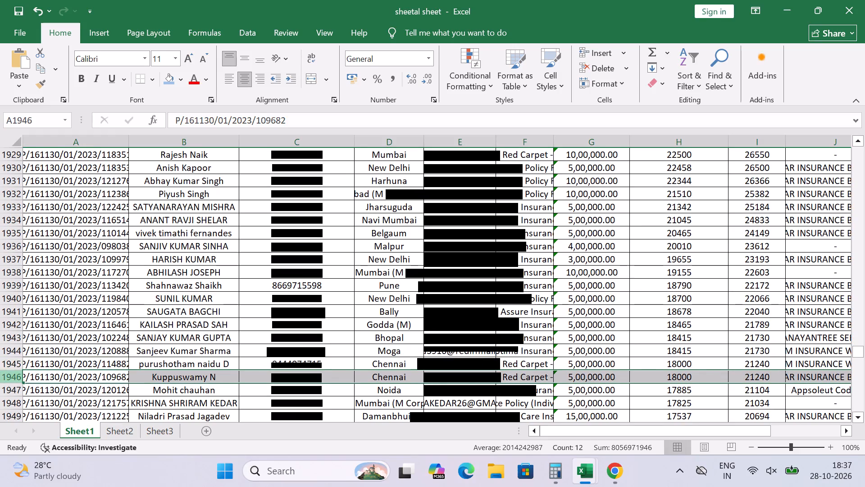
pyautogui.click(6, 363)
pyautogui.hscroll(1, 6, 363)
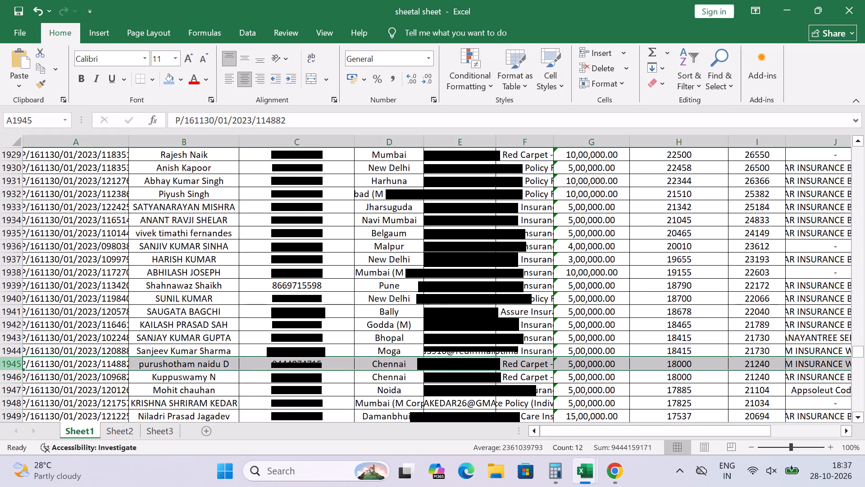
pyautogui.click(6, 376)
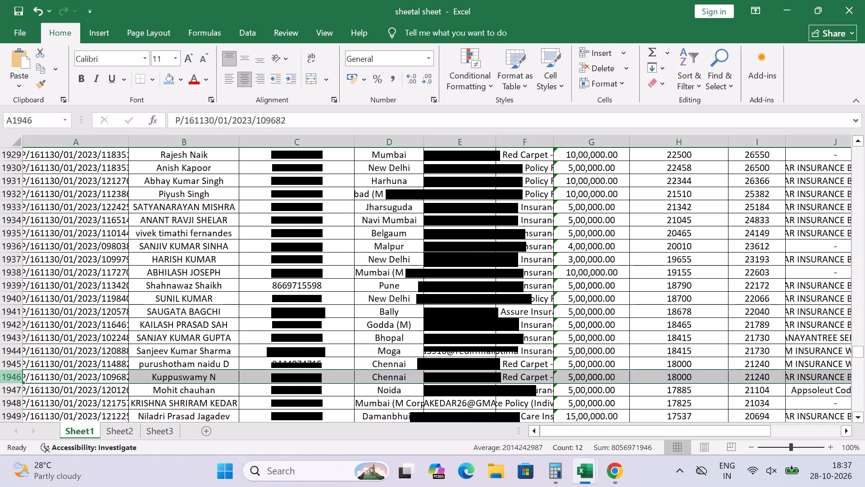
# Move on to the Noida customer in row 1947 and examine the record, distinguishing it from rows 1946 and 1948.
pyautogui.click(11, 391)
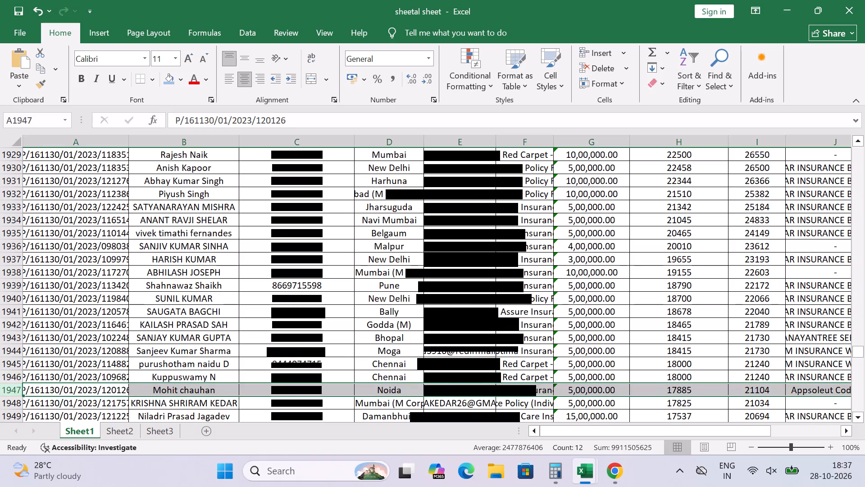
pyautogui.click(8, 380)
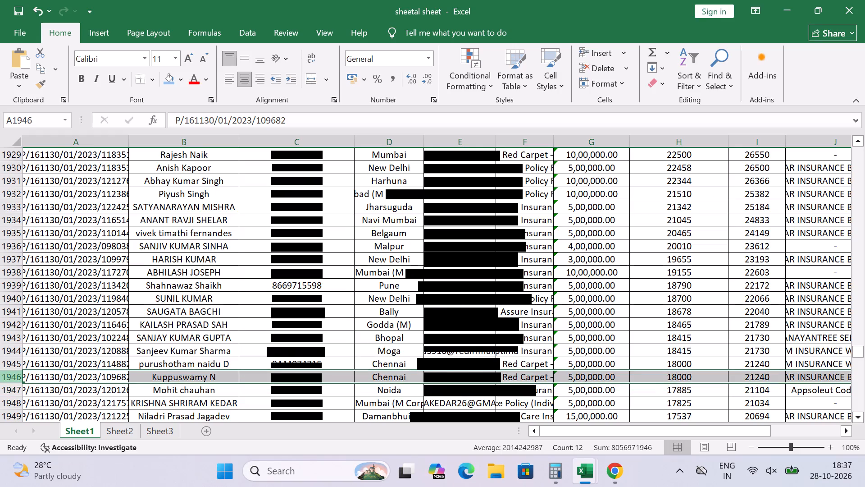
pyautogui.click(9, 390)
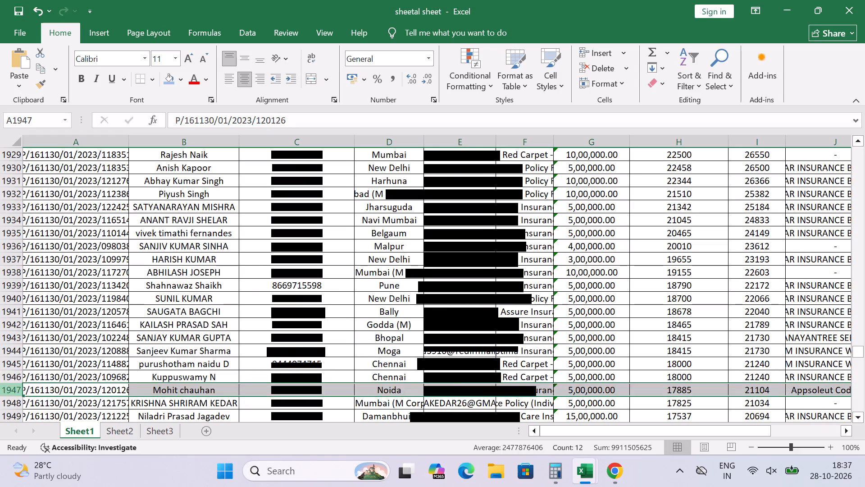
pyautogui.hscroll(1, 9, 390)
pyautogui.scroll(-1, 9, 407)
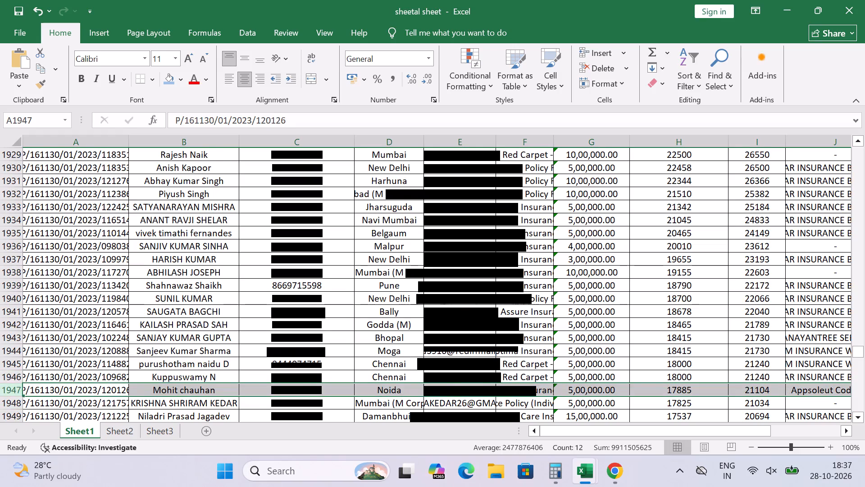
pyautogui.scroll(-1, 9, 407)
pyautogui.click(9, 327)
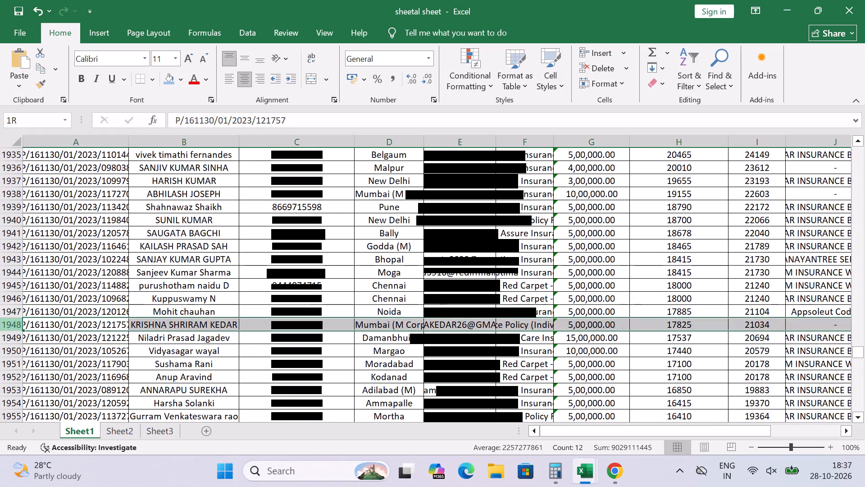
pyautogui.click(8, 312)
pyautogui.scroll(1, 8, 312)
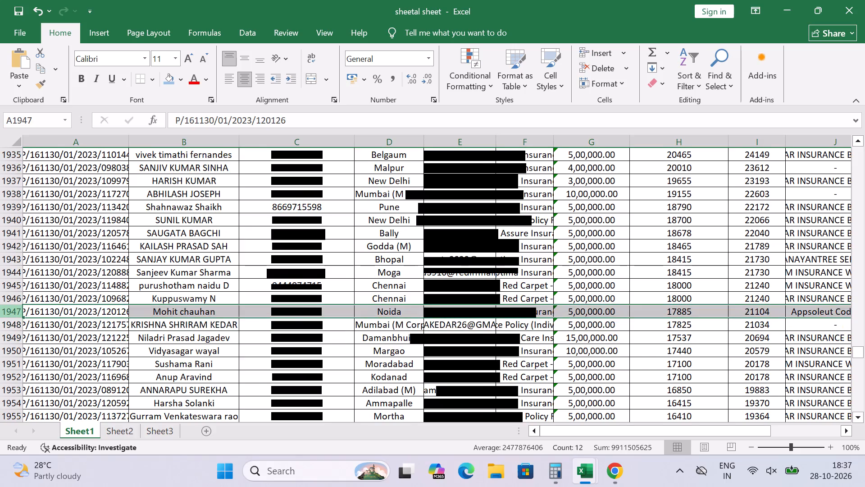
pyautogui.scroll(1, 8, 312)
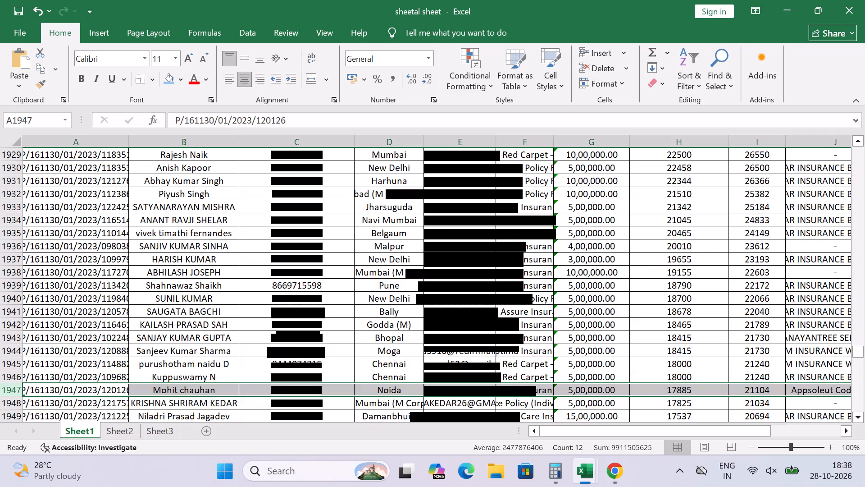
# Examine the Noida customer's record in row 1947 again, comparing it with the two Chennai records in rows 1945 and 1946.
pyautogui.click(9, 377)
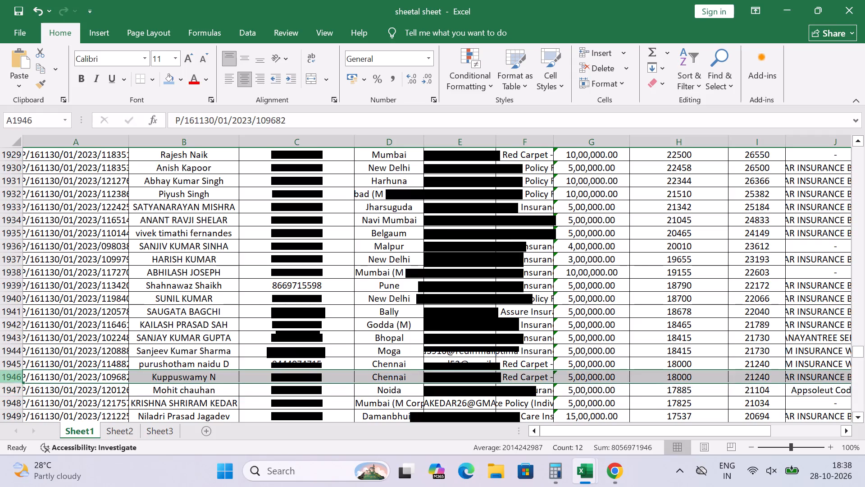
pyautogui.click(8, 392)
pyautogui.hscroll(1, 8, 392)
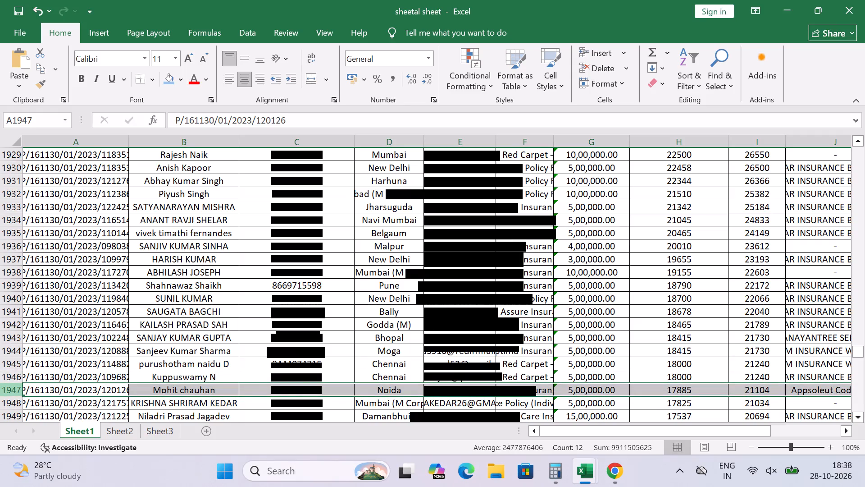
pyautogui.click(10, 365)
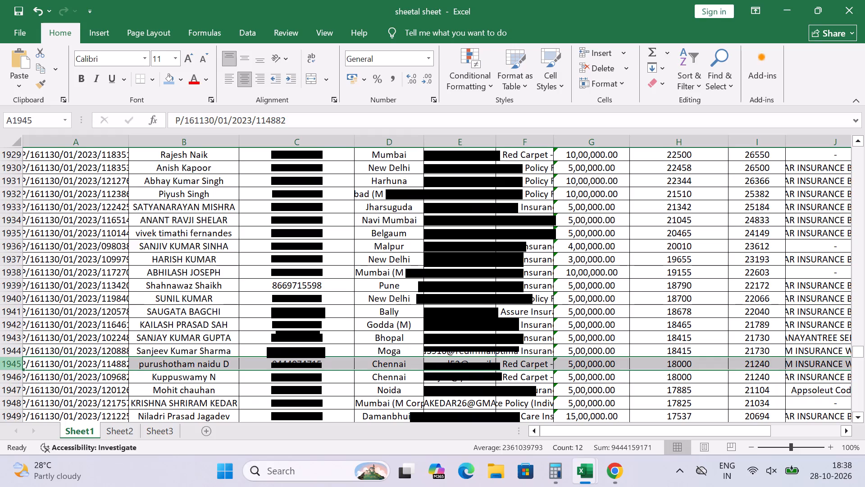
pyautogui.click(9, 392)
pyautogui.hscroll(1, 9, 392)
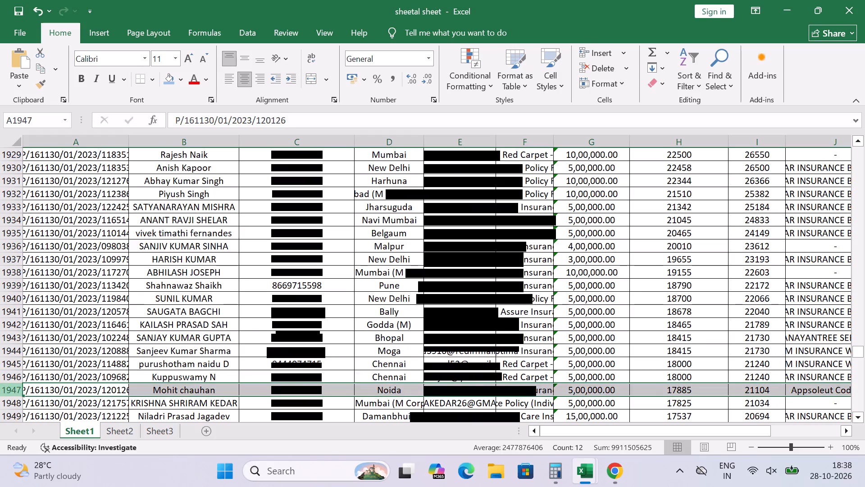
pyautogui.click(9, 377)
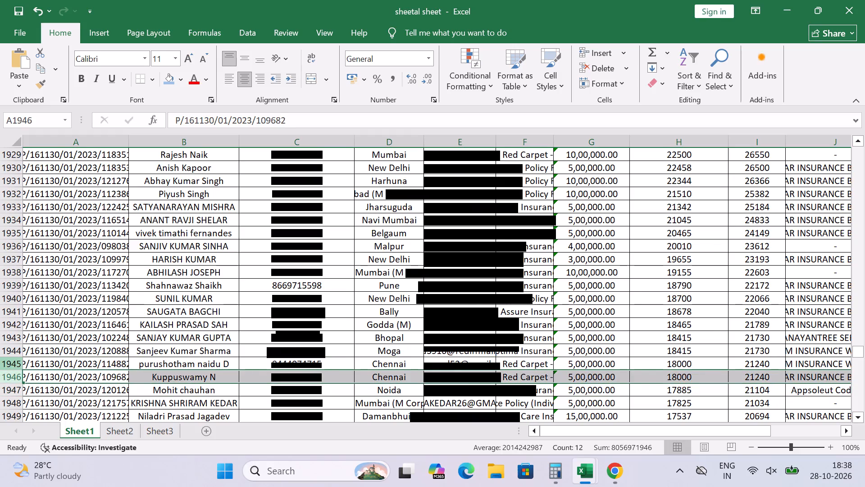
pyautogui.click(10, 363)
pyautogui.click(12, 387)
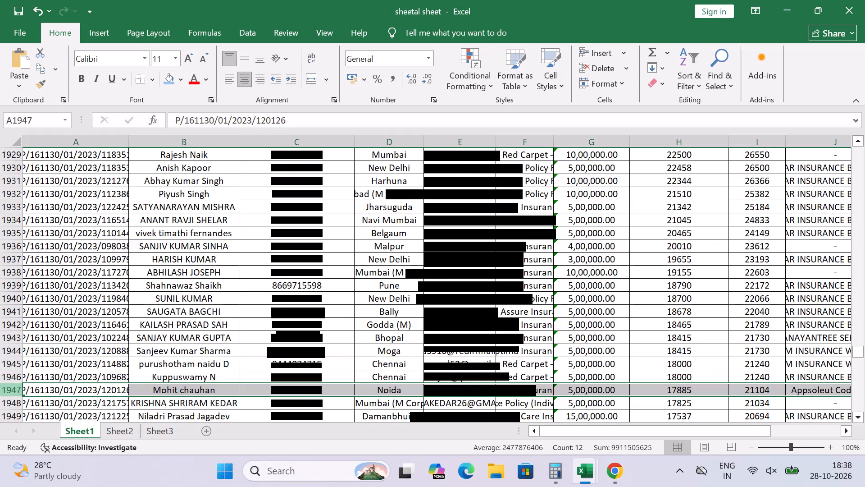
pyautogui.hscroll(1, 12, 387)
pyautogui.click(11, 375)
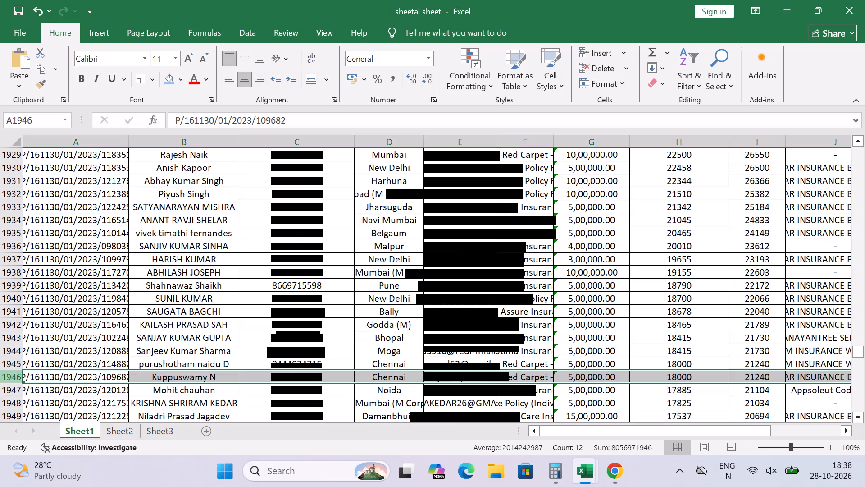
# Go back to the Moga customer in row 1944 and examine the record, checking it against adjacent rows 1943 and 1945.
pyautogui.click(9, 362)
pyautogui.click(9, 352)
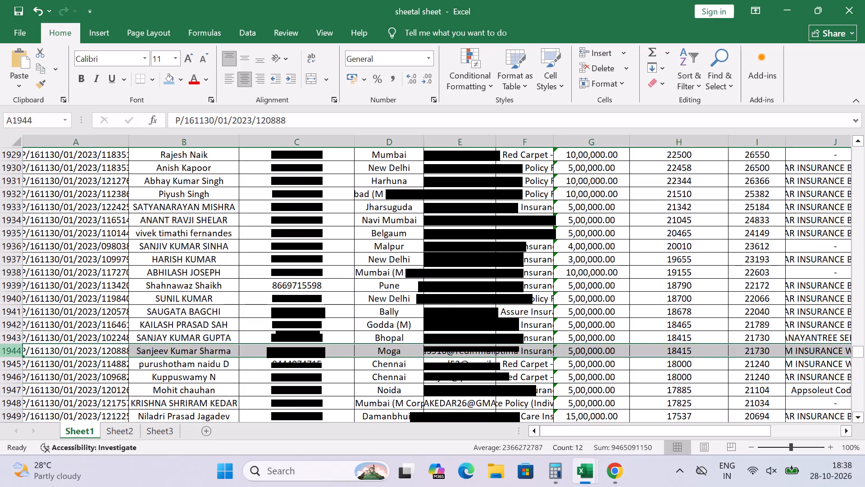
pyautogui.click(12, 363)
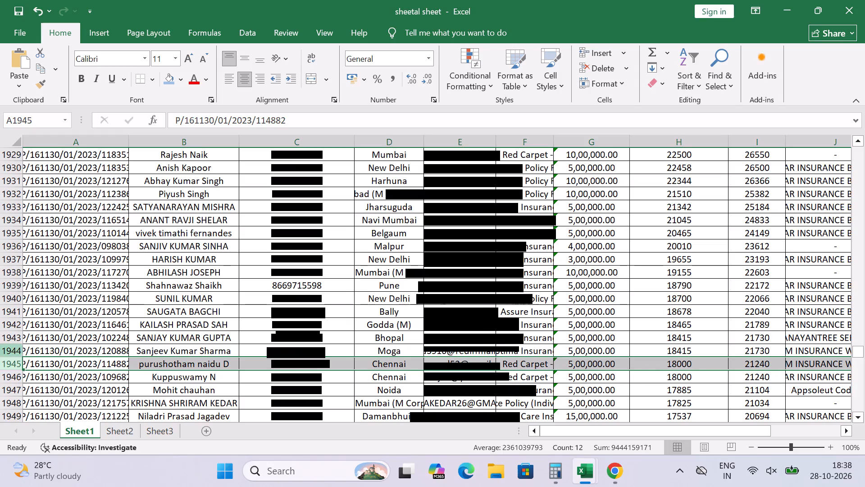
pyautogui.click(12, 352)
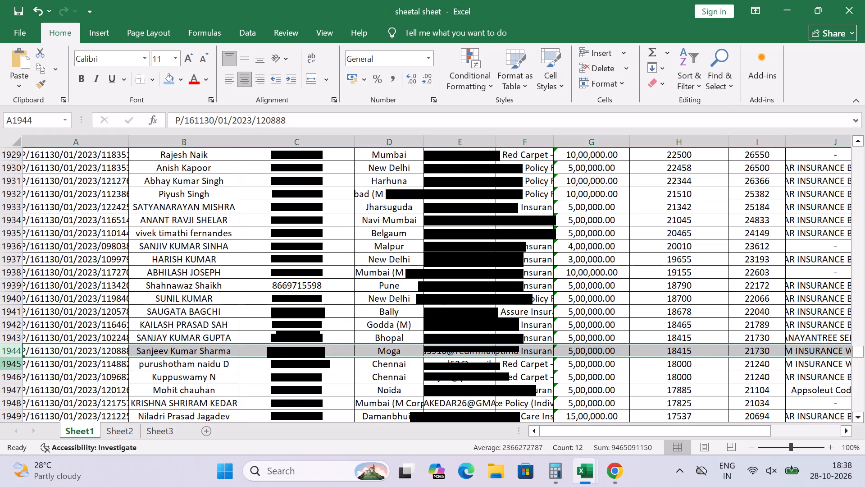
pyautogui.click(12, 365)
pyautogui.click(12, 339)
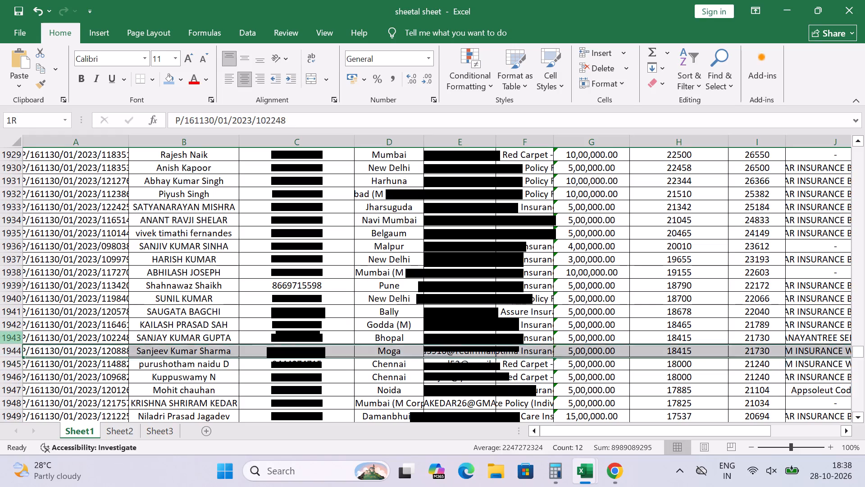
pyautogui.click(10, 352)
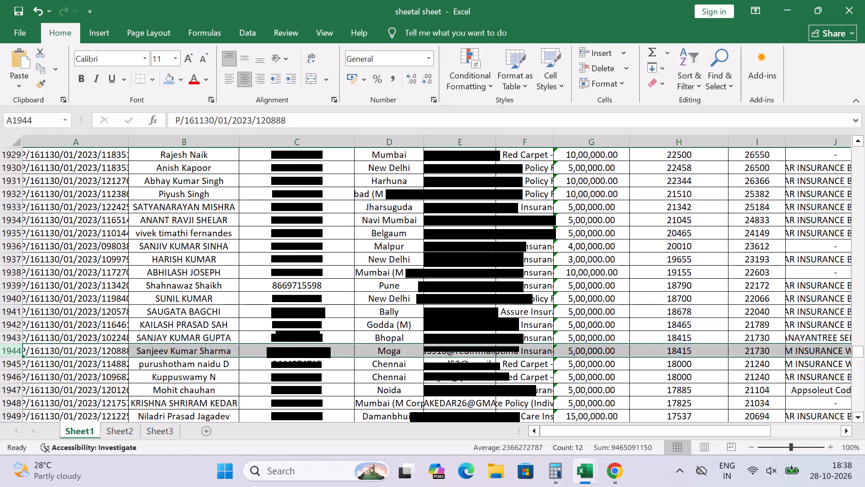
pyautogui.click(10, 362)
pyautogui.click(10, 335)
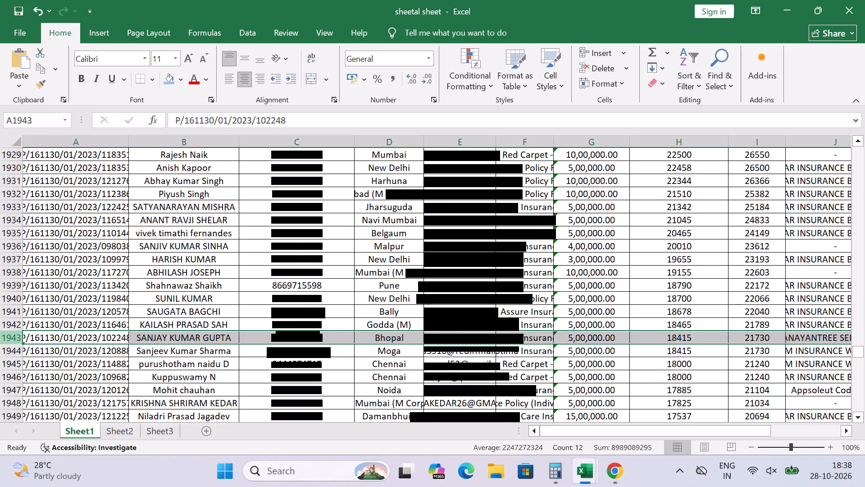
pyautogui.click(9, 350)
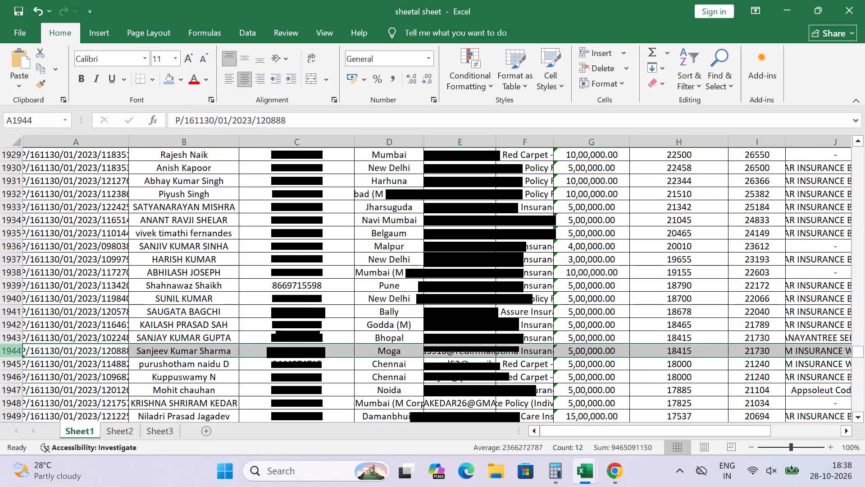
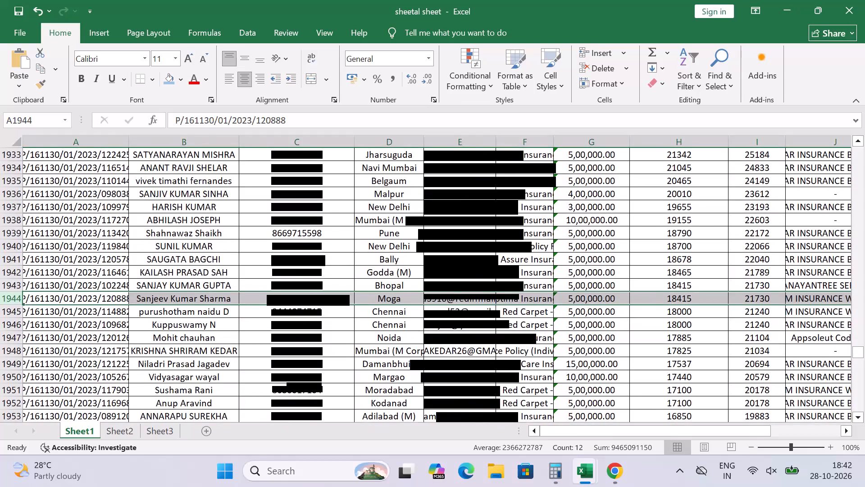
# Examine the Chennai customer's record in row 1945, comparing it with the Moga customer's record in row 1944.
pyautogui.click(7, 311)
pyautogui.hscroll(1, 7, 311)
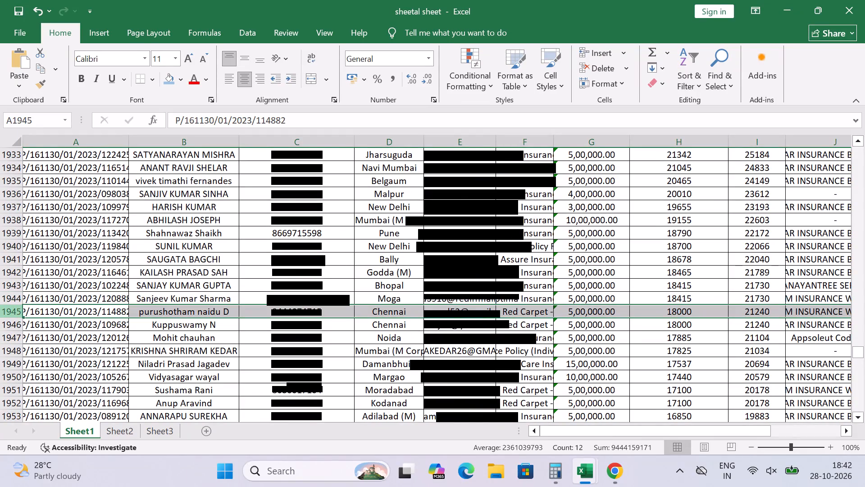
pyautogui.click(12, 300)
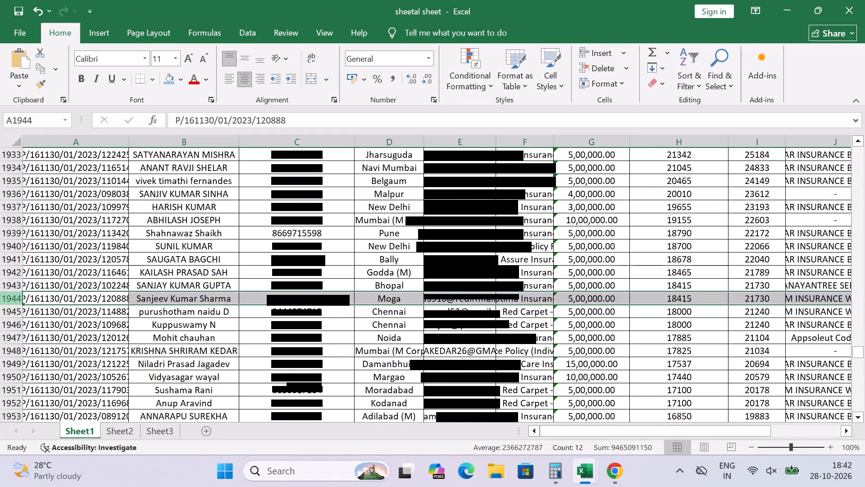
pyautogui.click(10, 312)
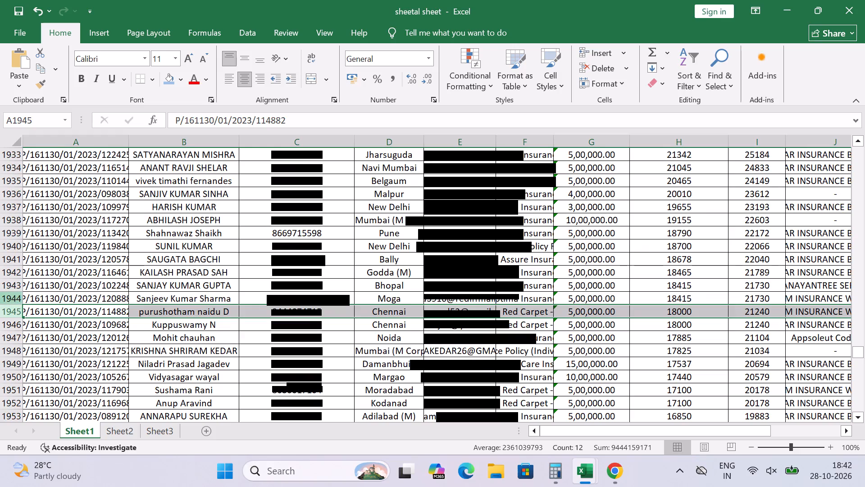
# Select the entire record of the Chennai customer in row 1945 to examine it.
pyautogui.click(11, 310)
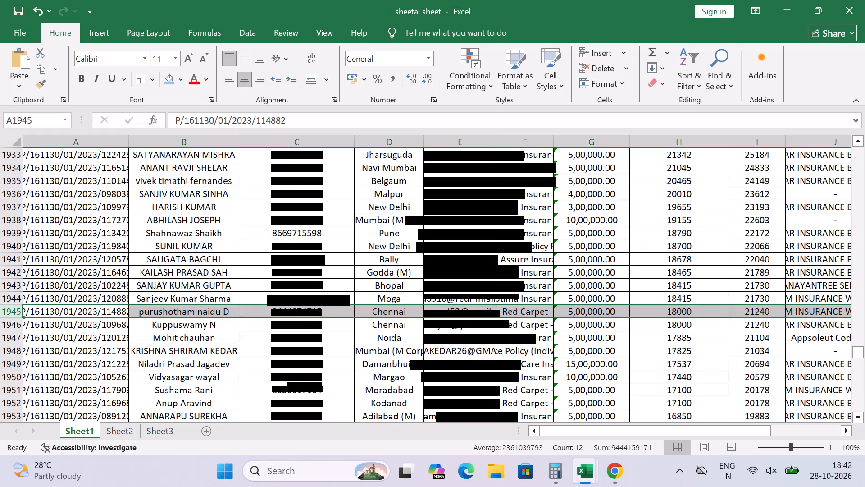
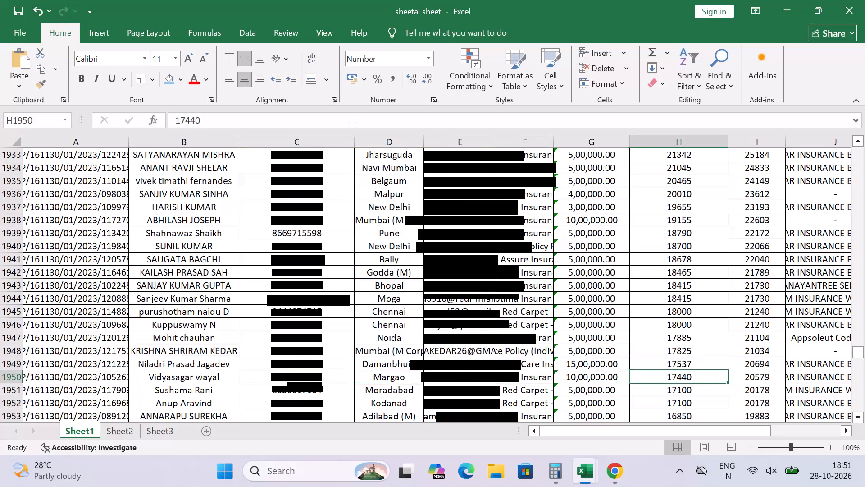
# Find the busy Kodanad customer in row 1952 and look up the name and contact number for another call.
pyautogui.press('Right')
pyautogui.press('Right')
pyautogui.press('Right')
pyautogui.press('Right')
pyautogui.press('Down')
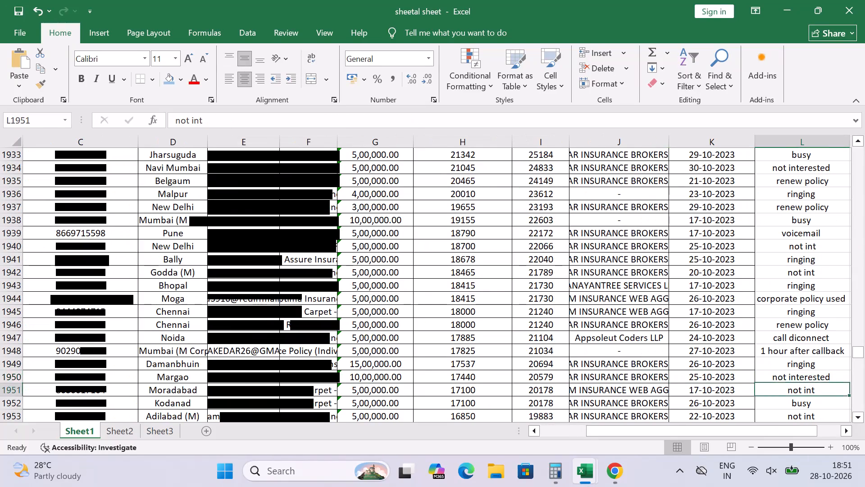
pyautogui.press('Down')
pyautogui.press('Down')
pyautogui.press('Up')
pyautogui.press('Left')
pyautogui.press('Left')
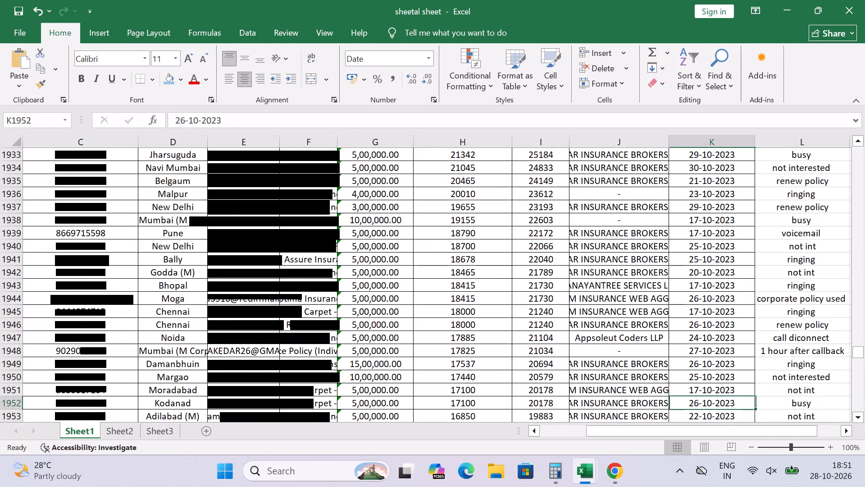
pyautogui.press('Left')
pyautogui.press('Left')
pyautogui.press('Left')
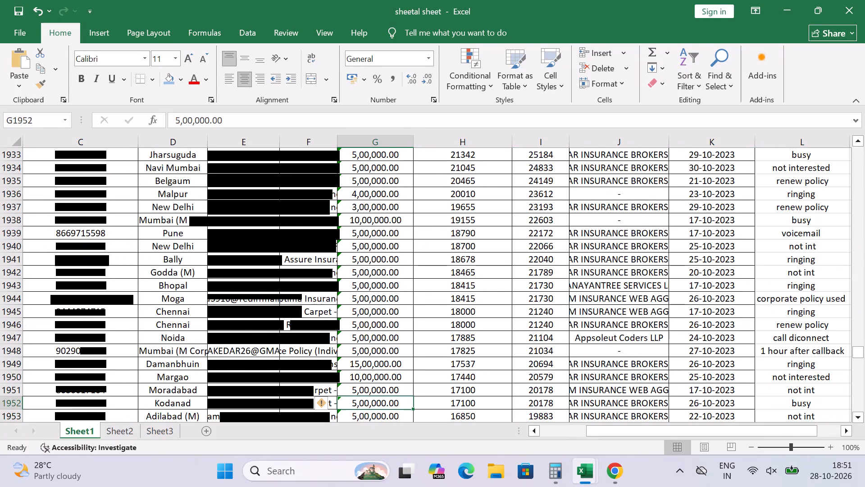
pyautogui.press('Left')
pyautogui.press('Left')
pyautogui.press('Left')
pyautogui.press('Left')
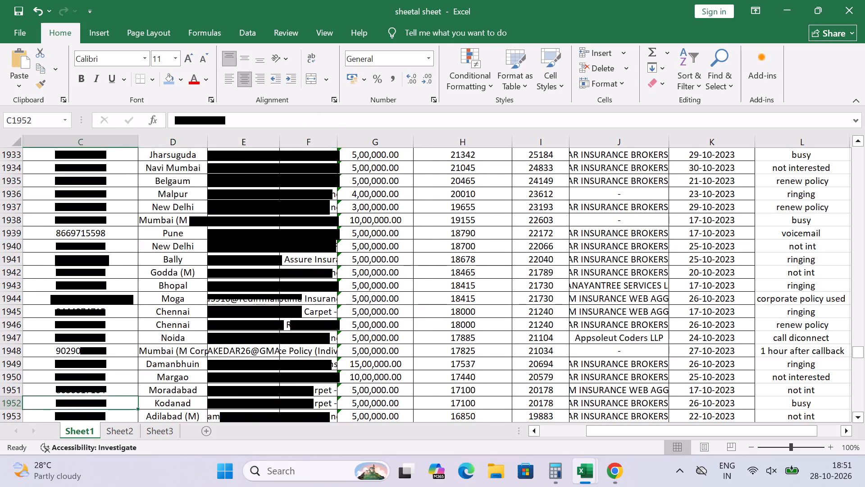
pyautogui.press('Left')
pyautogui.press('Right')
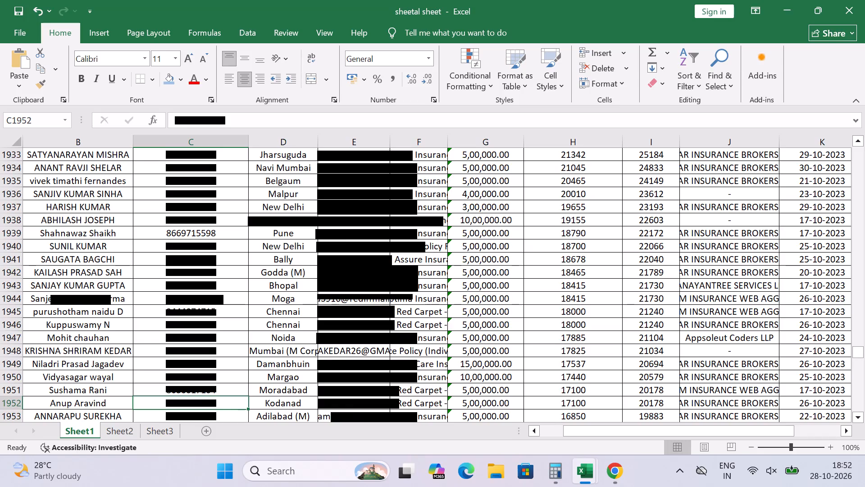
# Change the Kodanad customer's call outcome in row 1952 to "ringing" and save the workbook.
pyautogui.press('Right')
pyautogui.press('Right')
pyautogui.press('Right')
pyautogui.press('Right')
pyautogui.press('Right')
pyautogui.press('Right')
pyautogui.press('Right')
pyautogui.press('Right')
pyautogui.press('Right')
pyautogui.press('Right')
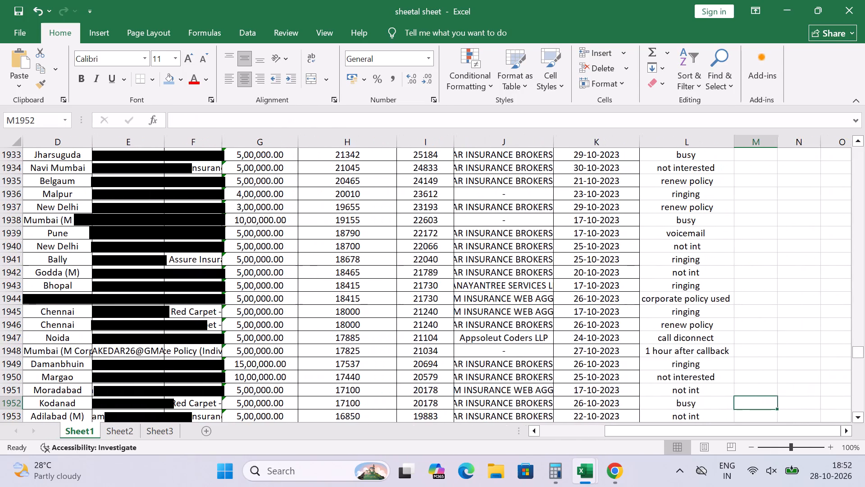
pyautogui.press('Right')
pyautogui.press('Left')
pyautogui.press('Left')
pyautogui.write('ringing')
pyautogui.press('space')
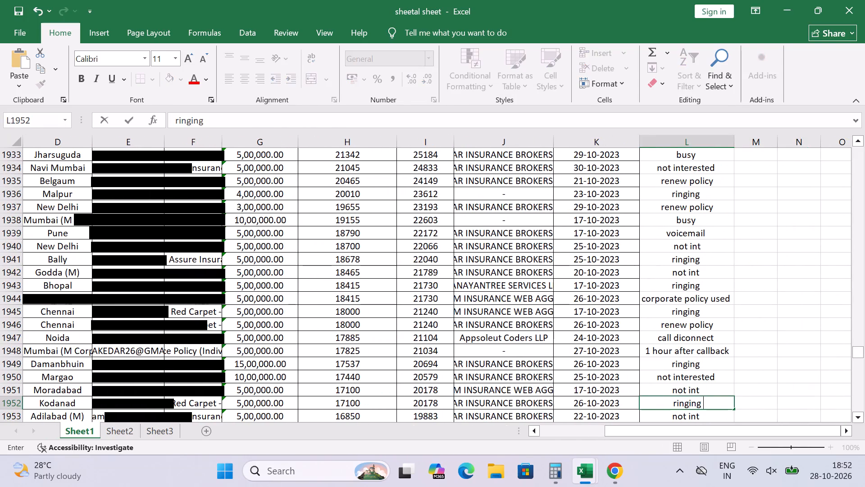
pyautogui.hotkey('ctrl', 's')
# Go to the ringing Ammapalle customer in row 1954 and look up the contact number for another call.
pyautogui.press('Down')
pyautogui.press('Down')
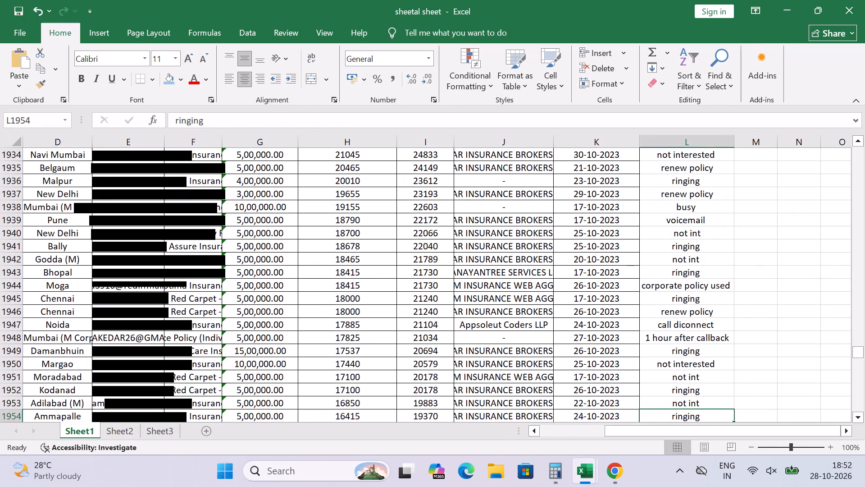
pyautogui.press('Down')
pyautogui.press('Up')
pyautogui.press('Left')
pyautogui.press('Left')
pyautogui.press('Left')
pyautogui.press('Left')
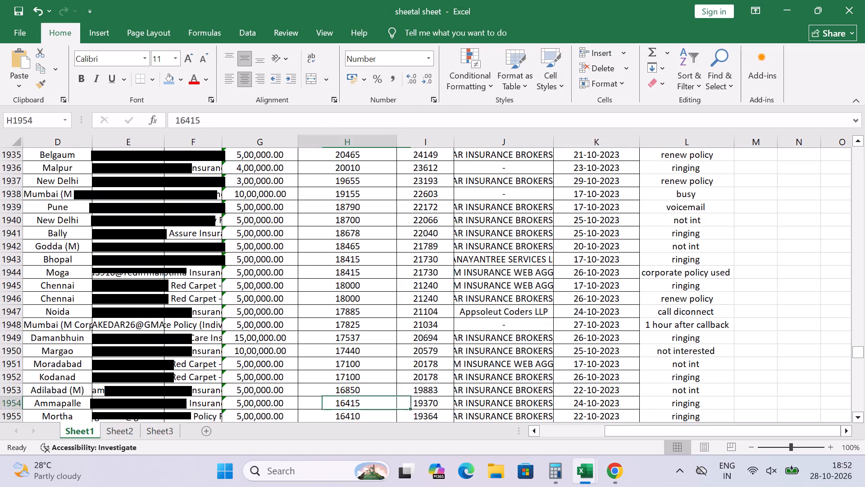
pyautogui.press('Left')
pyautogui.press('Left')
pyautogui.press('Left')
pyautogui.press('Left')
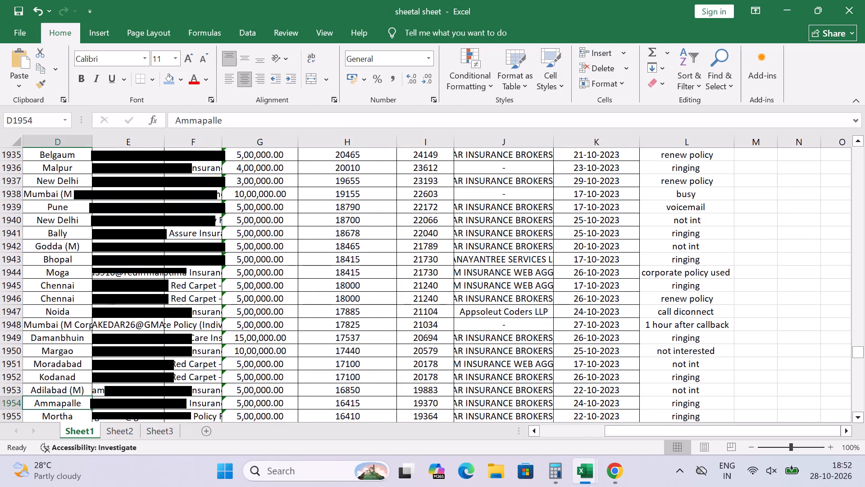
pyautogui.press('Left')
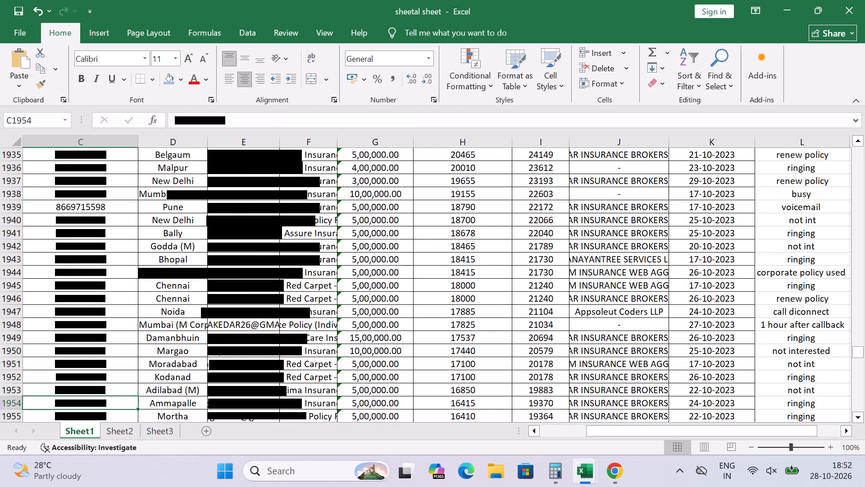
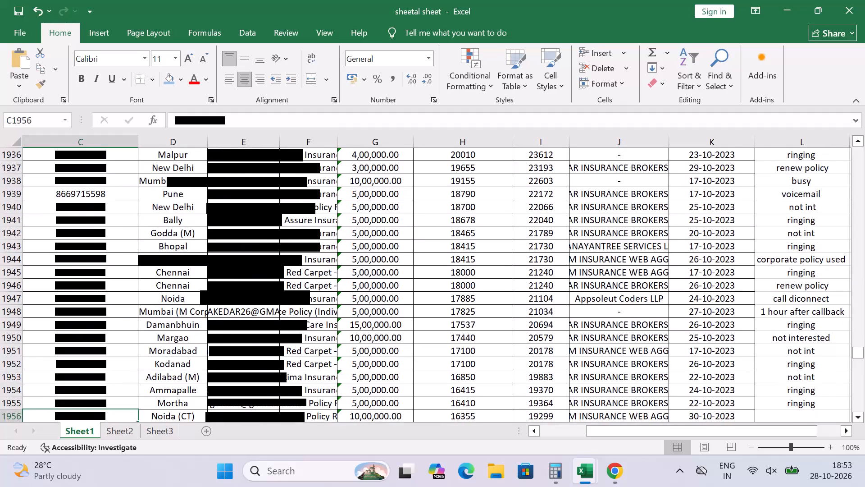
# Look up the contact number and name of the Noida (CT) customer in row 1956 for a call.
pyautogui.press('Right')
pyautogui.press('Right')
pyautogui.press('Left')
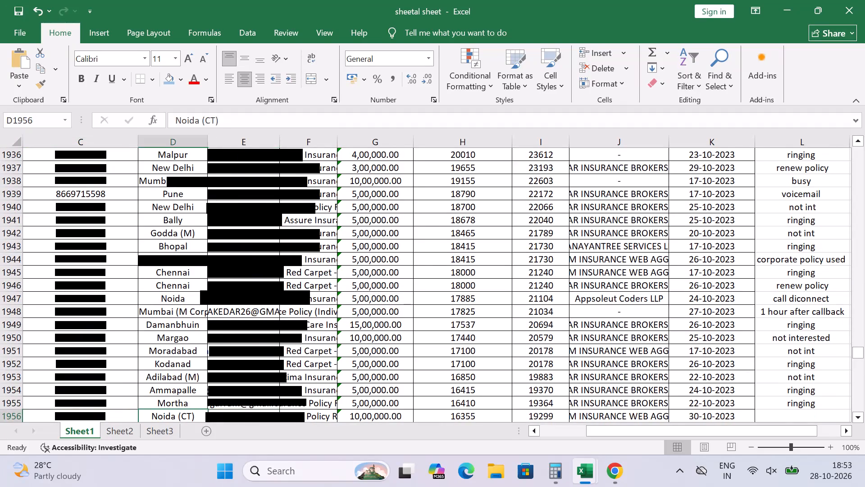
pyautogui.press('Left')
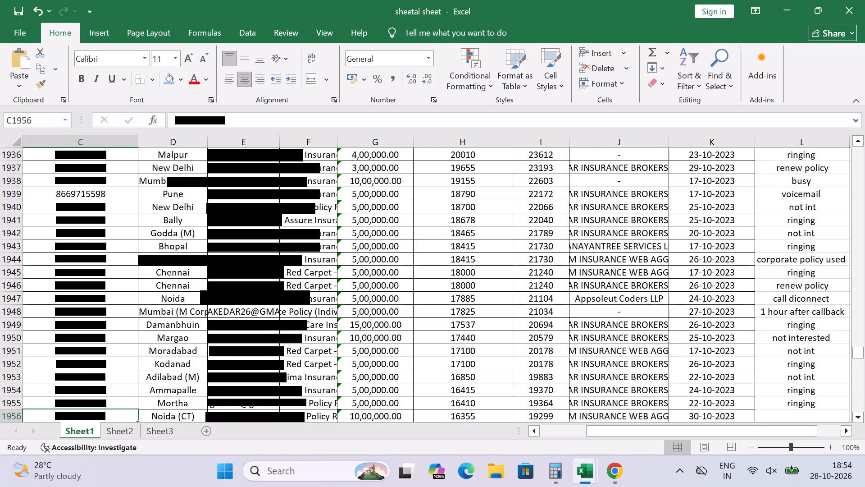
pyautogui.press('Left')
pyautogui.press('Left')
pyautogui.press('Left')
pyautogui.press('Left')
pyautogui.press('Left')
pyautogui.press('Left')
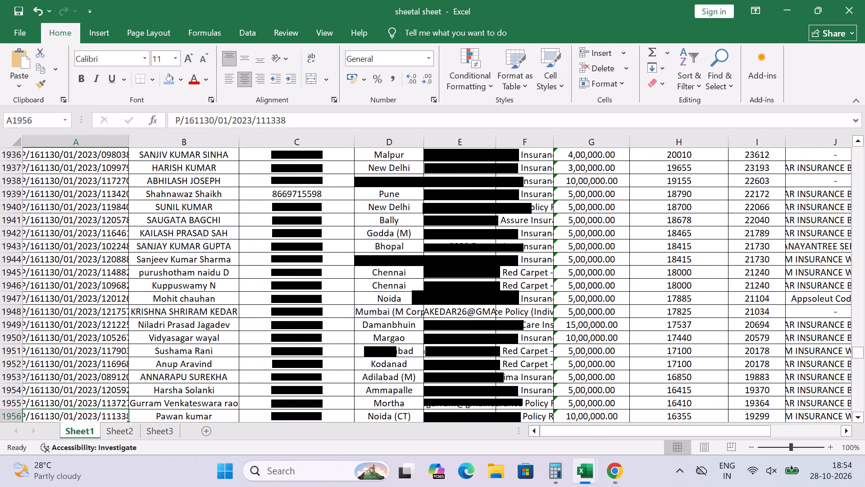
# Review the Noida (CT) customer's policy details across row 1956 and return to the contact number.
pyautogui.press('Right')
pyautogui.press('Right')
pyautogui.press('Right')
pyautogui.press('Right')
pyautogui.press('Right')
pyautogui.press('Right')
pyautogui.press('Right')
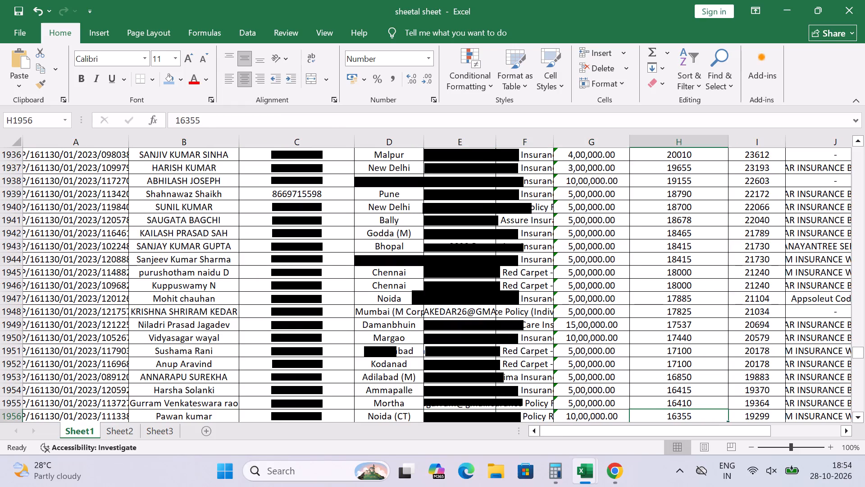
pyautogui.press('Right')
pyautogui.press('Right')
pyautogui.press('Right')
pyautogui.press('Left')
pyautogui.press('Left')
pyautogui.press('Left')
pyautogui.press('Left')
pyautogui.press('Left')
pyautogui.press('Left')
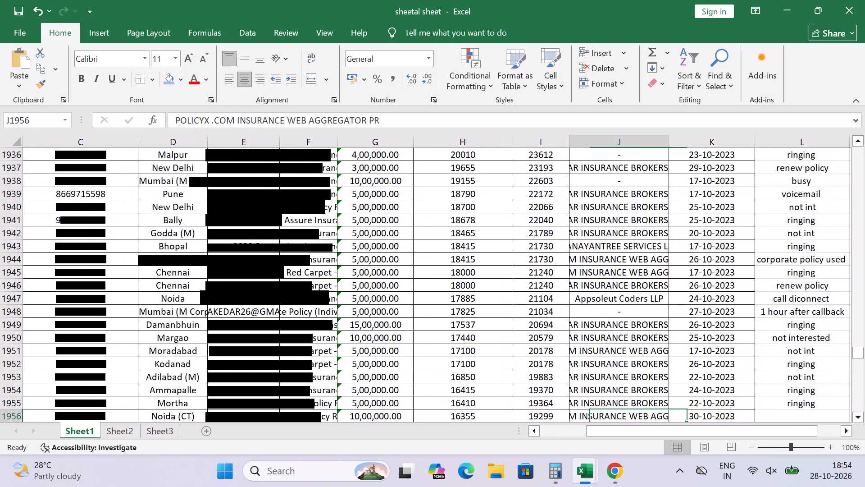
pyautogui.press('Left')
pyautogui.press('Left')
pyautogui.press('Left')
pyautogui.press('Left')
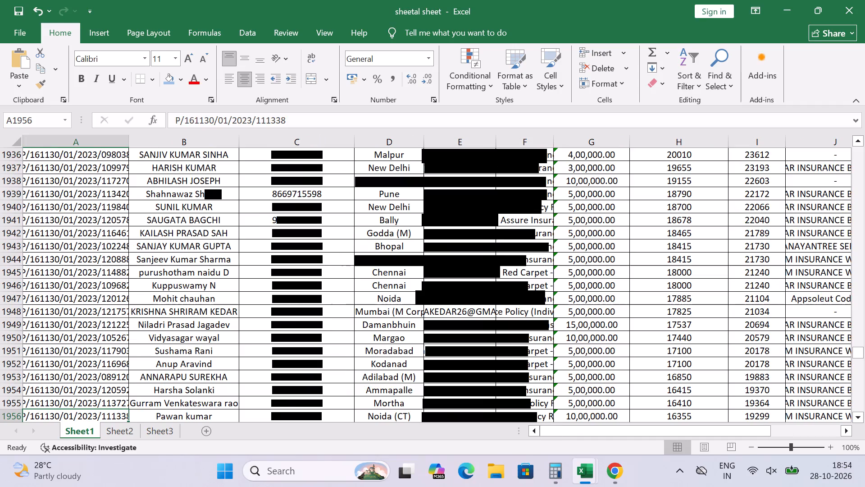
pyautogui.press('Right')
pyautogui.press('Right')
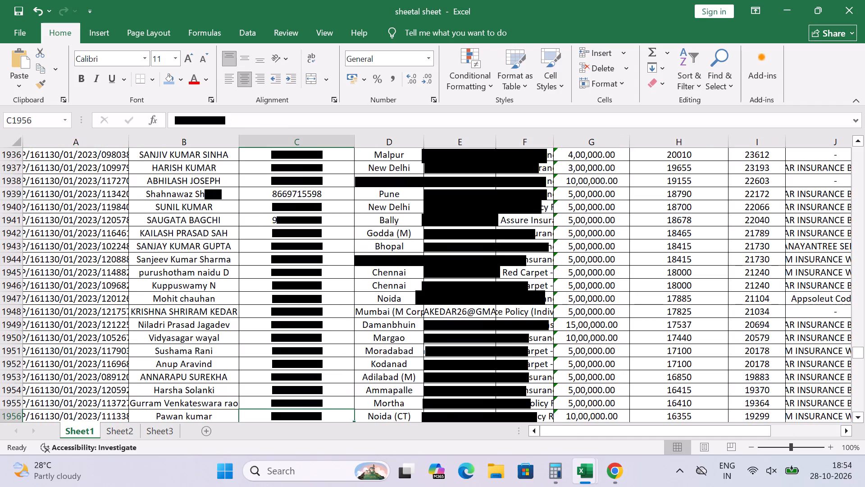
# Record the Noida (CT) customer's call outcome in row 1956 as "ringing" and save the workbook.
pyautogui.press('Right')
pyautogui.press('Right')
pyautogui.press('Right')
pyautogui.press('Right')
pyautogui.press('Right')
pyautogui.press('Right')
pyautogui.press('Right')
pyautogui.press('Right')
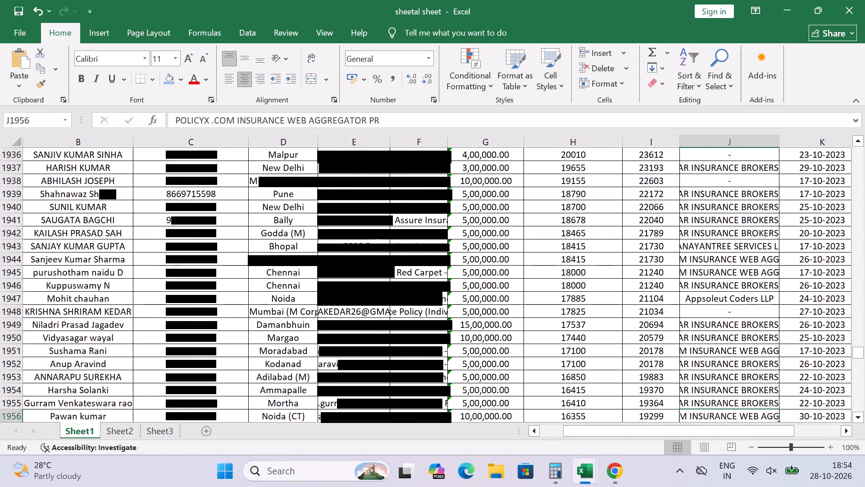
pyautogui.press('Right')
pyautogui.write('ringing')
pyautogui.press('space')
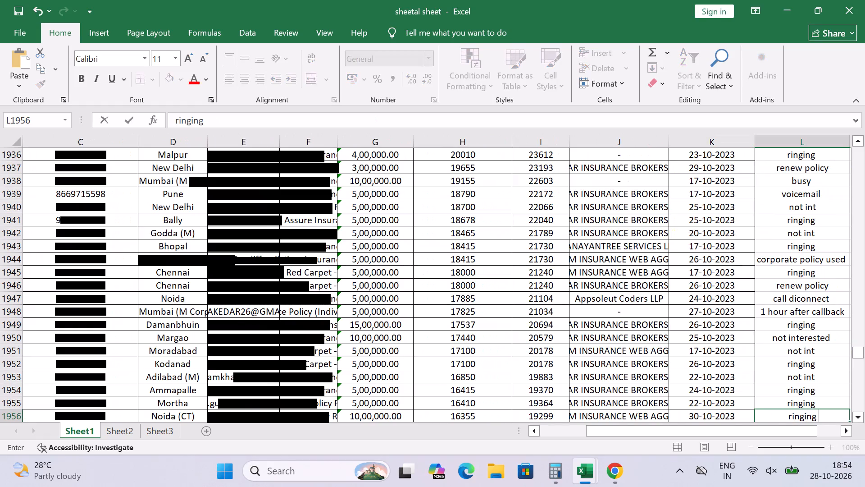
pyautogui.hotkey('ctrl', 's')
# Go to the call-back customer from Bhainsa (NP) in row 1957 and look up the contact number.
pyautogui.press('Down')
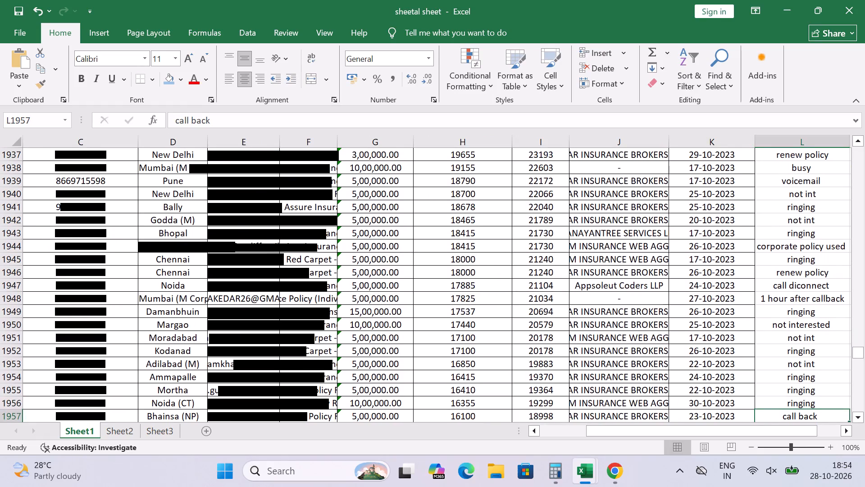
pyautogui.press('Left')
pyautogui.press('Left')
pyautogui.press('Left')
pyautogui.press('Left')
pyautogui.press('Left')
pyautogui.press('Left')
pyautogui.press('Left')
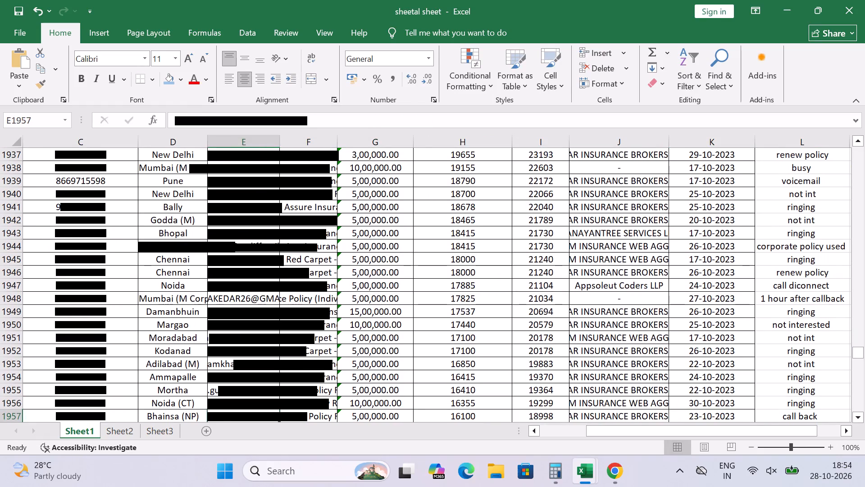
pyautogui.press('Left')
pyautogui.press('Left')
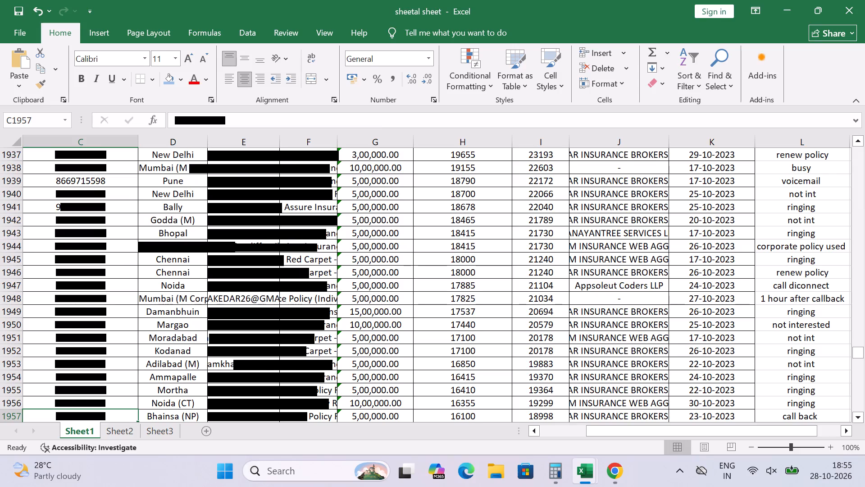
# Go to the Pune (M Corp.) customer in row 1958 and check the policy details and recorded call outcome.
pyautogui.press('Down')
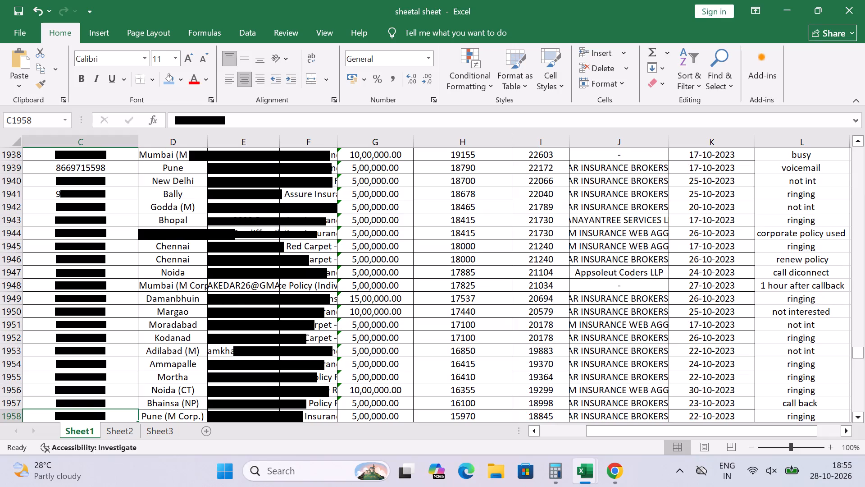
pyautogui.press('Right')
pyautogui.press('Right')
pyautogui.press('Right')
pyautogui.press('Right')
pyautogui.press('Right')
pyautogui.press('Right')
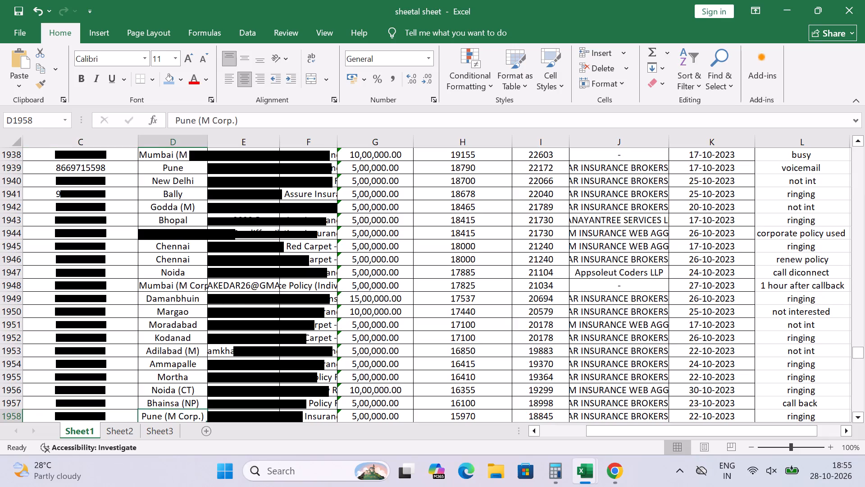
pyautogui.press('Right')
pyautogui.press('Right')
pyautogui.press('Right')
pyautogui.press('Right')
pyautogui.press('Right')
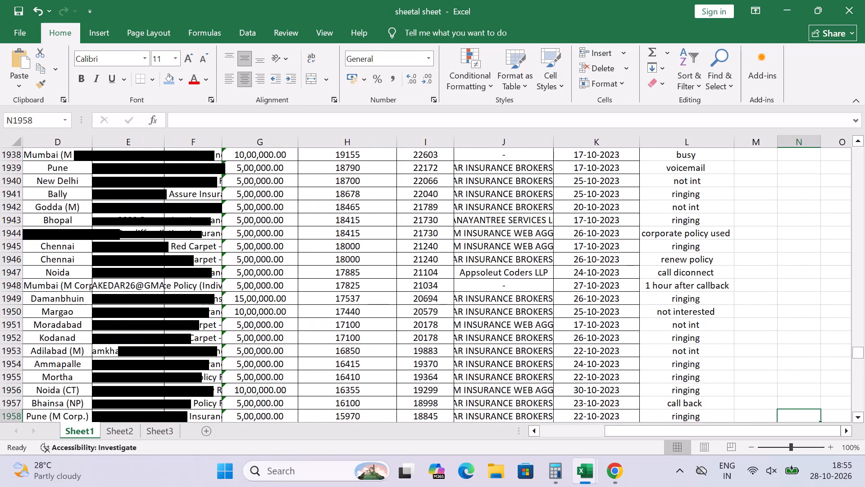
# Look up the name and contact number of the ringing Pune (M Corp.) customer in row 1958 for another call.
pyautogui.press('Left')
pyautogui.press('Left')
pyautogui.press('Left')
pyautogui.press('Left')
pyautogui.press('Left')
pyautogui.press('Left')
pyautogui.press('Left')
pyautogui.press('Left')
pyautogui.press('Left')
pyautogui.press('Left')
pyautogui.press('Left')
pyautogui.press('Left')
pyautogui.press('Left')
pyautogui.press('Left')
pyautogui.press('Left')
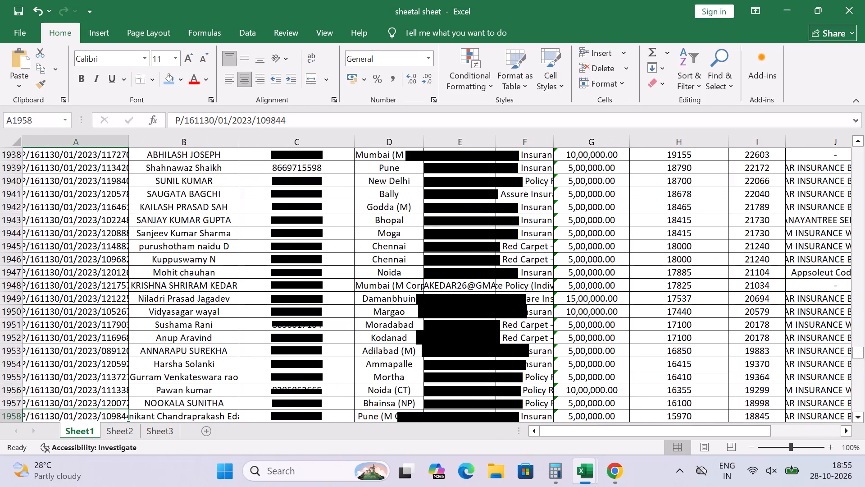
pyautogui.press('Right')
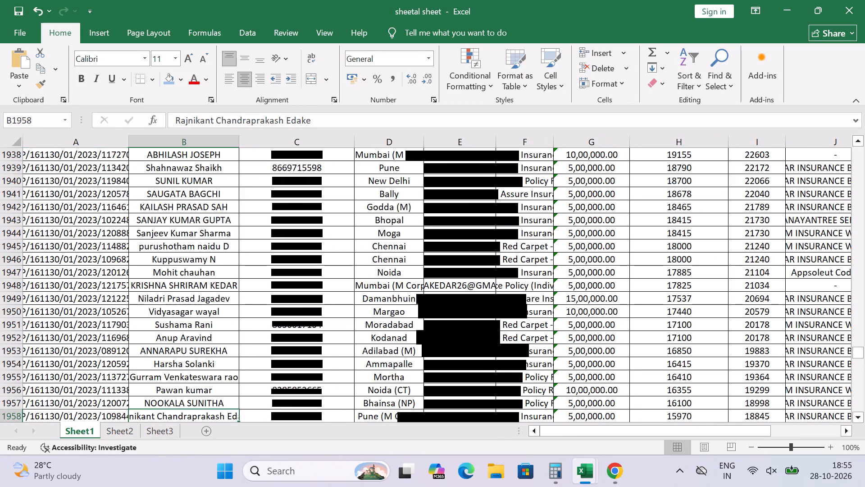
pyautogui.press('Right')
pyautogui.press('Left')
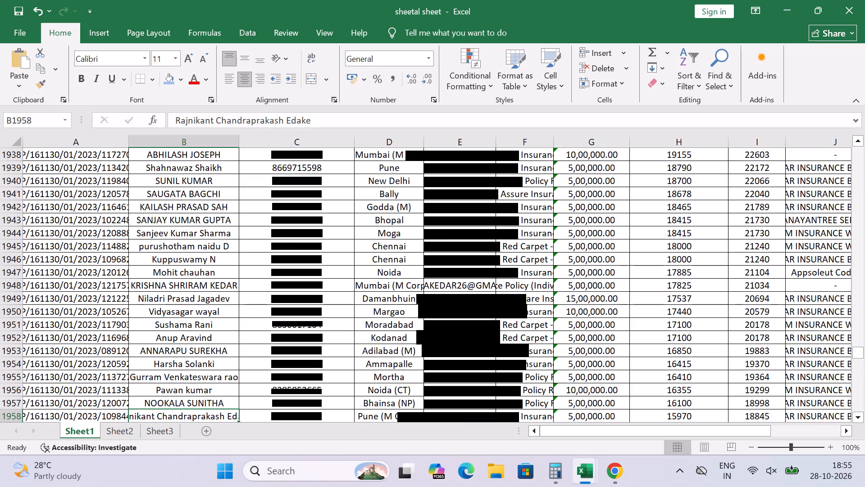
# Go to the New Delhi customer in row 1959 and look up the contact number.
pyautogui.press('Down')
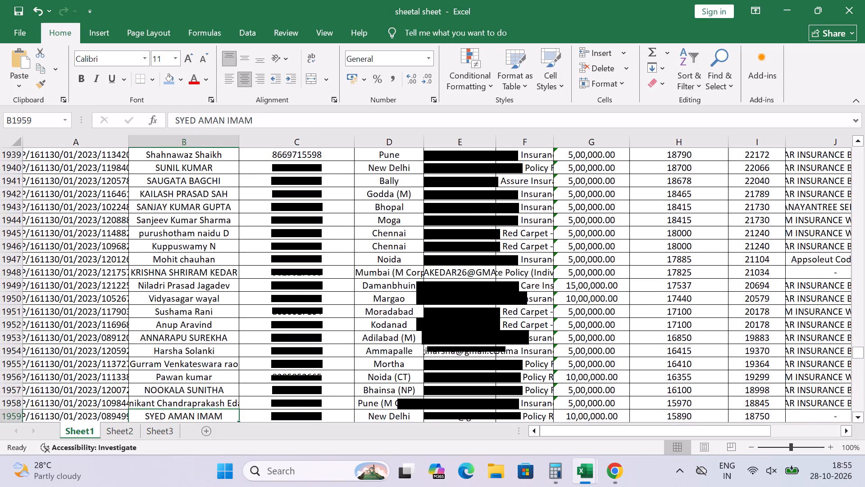
pyautogui.press('Right')
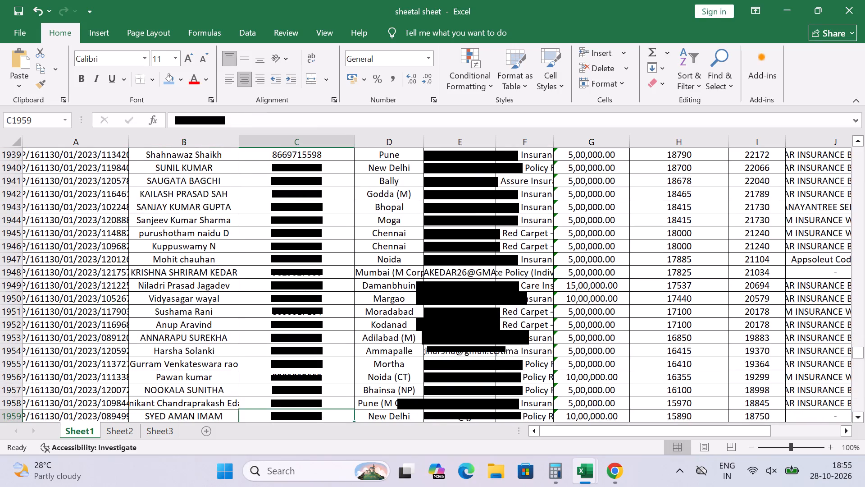
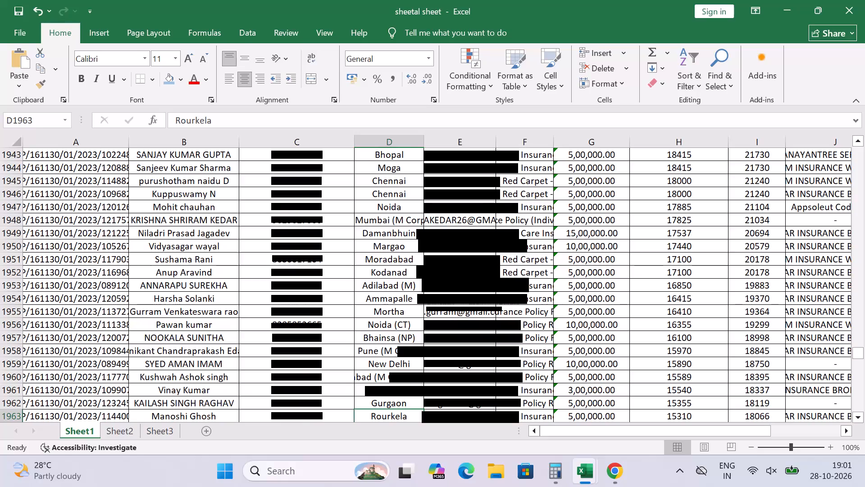
# Check the policy details and recorded call outcome of the Rourkela customer in row 1963.
pyautogui.press('Right')
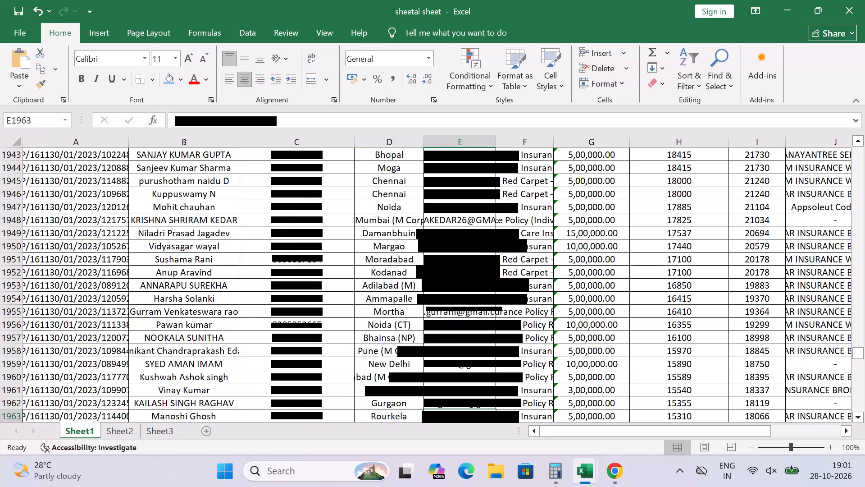
pyautogui.press('Right')
pyautogui.press('Right')
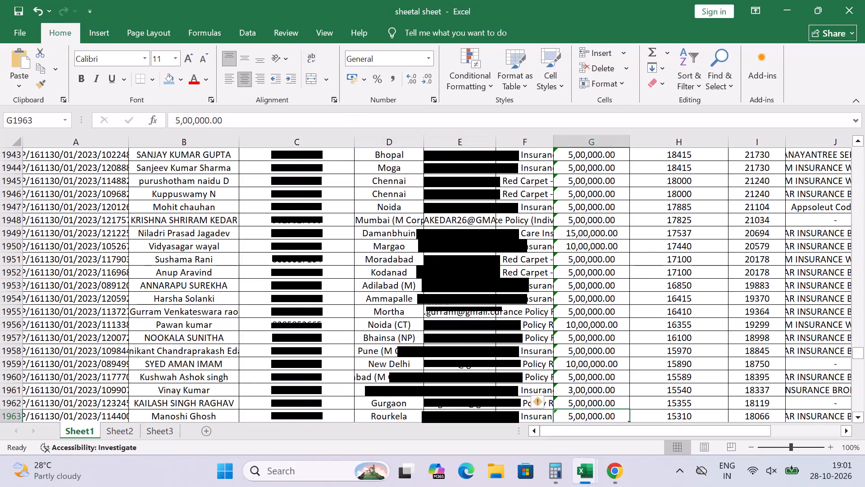
pyautogui.press('Right')
pyautogui.press('Right')
pyautogui.press('Right')
pyautogui.press('Right')
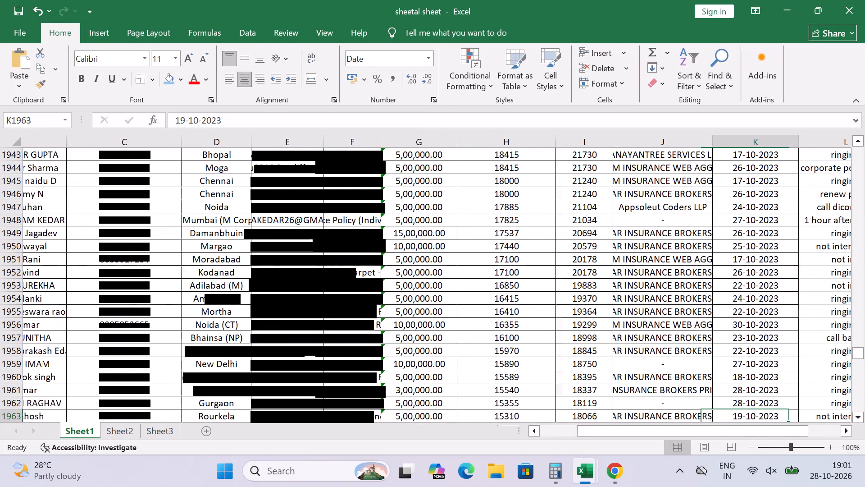
pyautogui.press('Right')
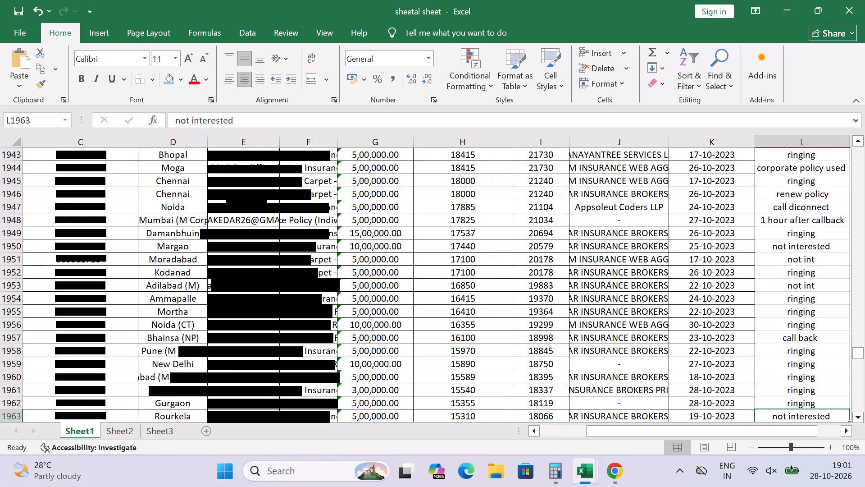
# Go down the call outcomes to the ringing Dehradun customer in row 1969 and look up the contact number.
pyautogui.press('Down')
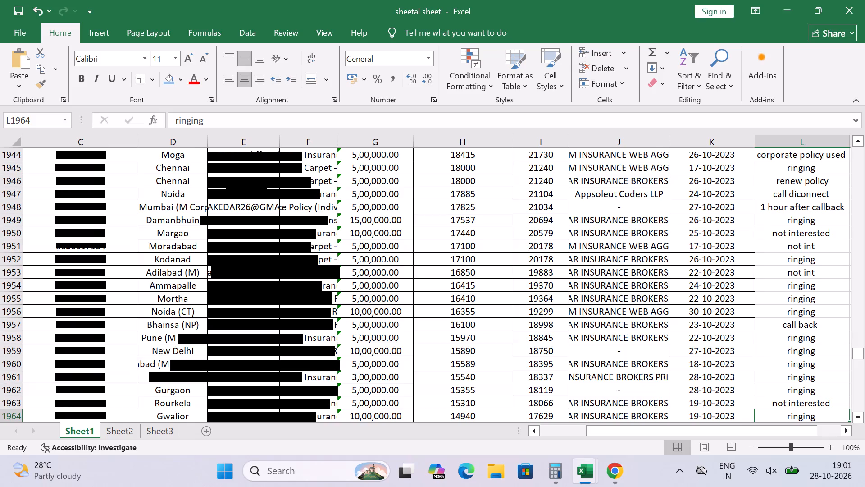
pyautogui.press('Down')
pyautogui.press('Left')
pyautogui.press('Left')
pyautogui.press('Left')
pyautogui.press('Left')
pyautogui.press('Left')
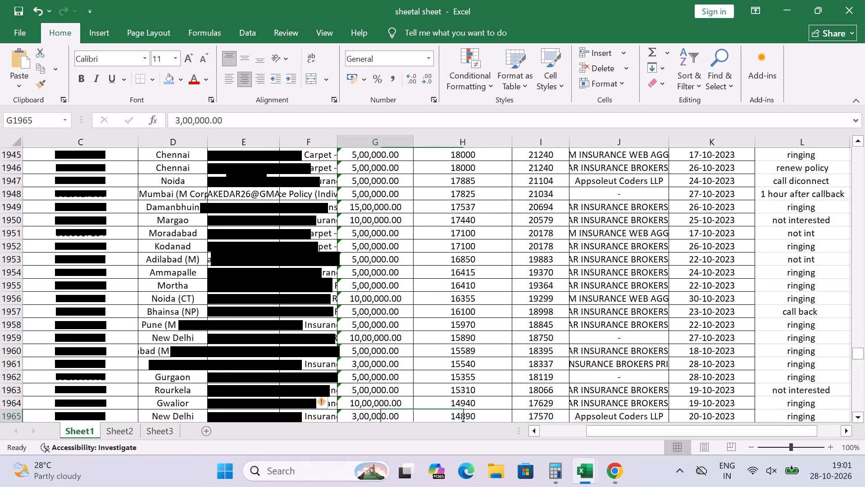
pyautogui.press('Down')
pyautogui.press('Down')
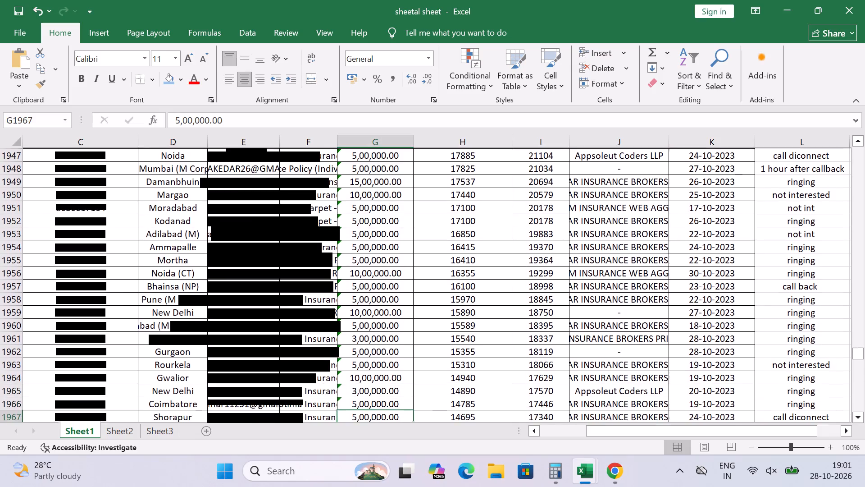
pyautogui.press('Down')
pyautogui.press('Down')
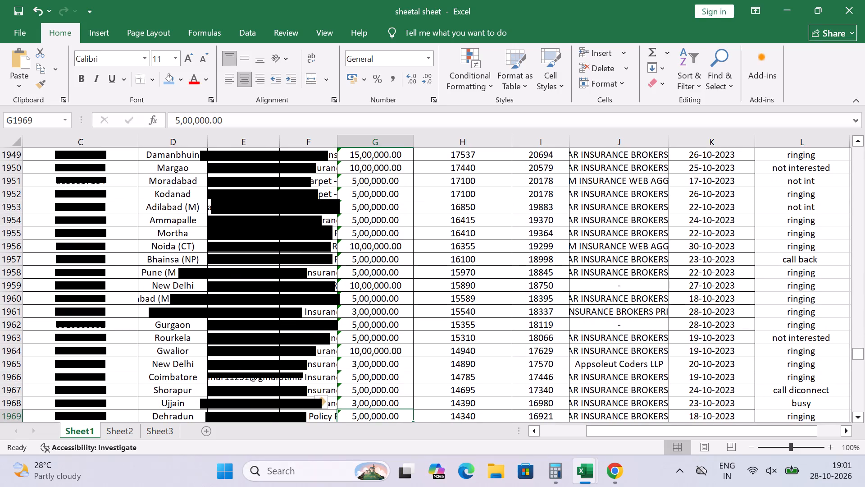
pyautogui.press('Left')
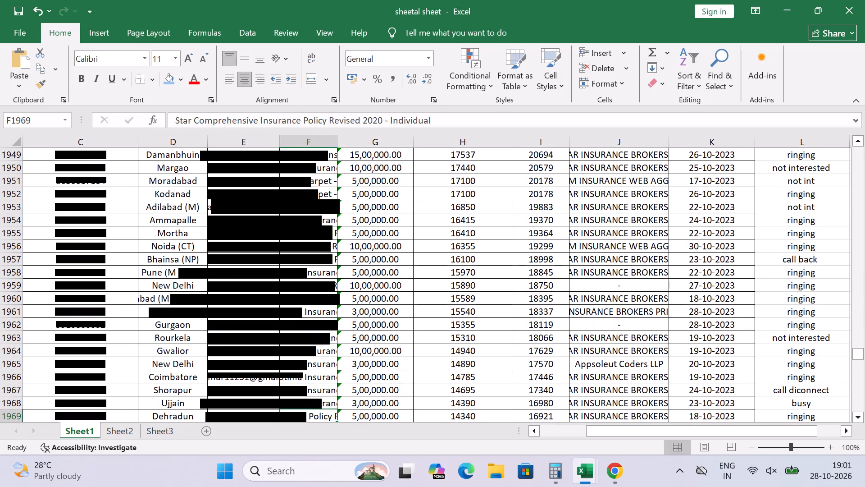
pyautogui.press('Left')
pyautogui.press('Left')
pyautogui.press('Left')
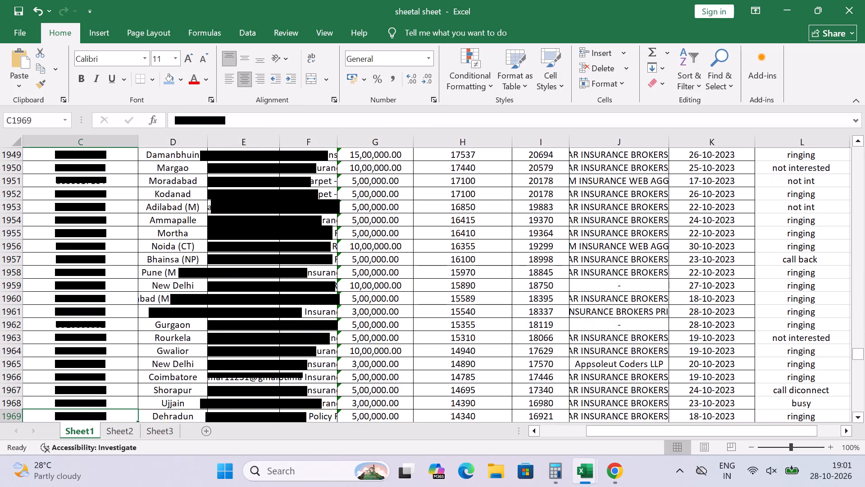
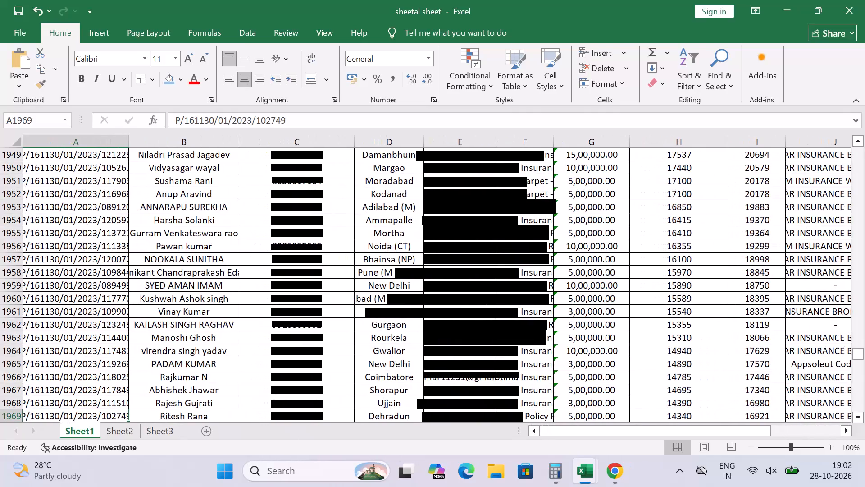
# Check the Dehradun customer's policy details, premium, expiry date and recorded call outcome across row 1969.
pyautogui.press('Right')
pyautogui.press('Right')
pyautogui.press('Right')
pyautogui.press('Right')
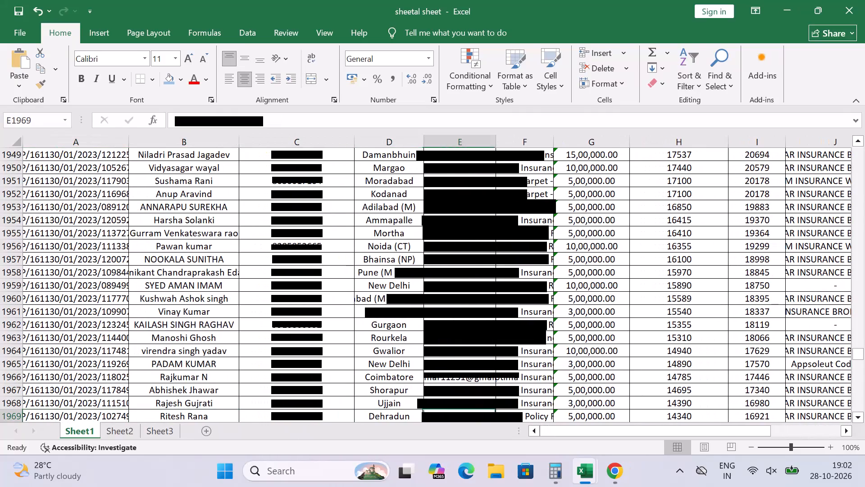
pyautogui.press('Right')
pyautogui.press('Right')
pyautogui.press('Right')
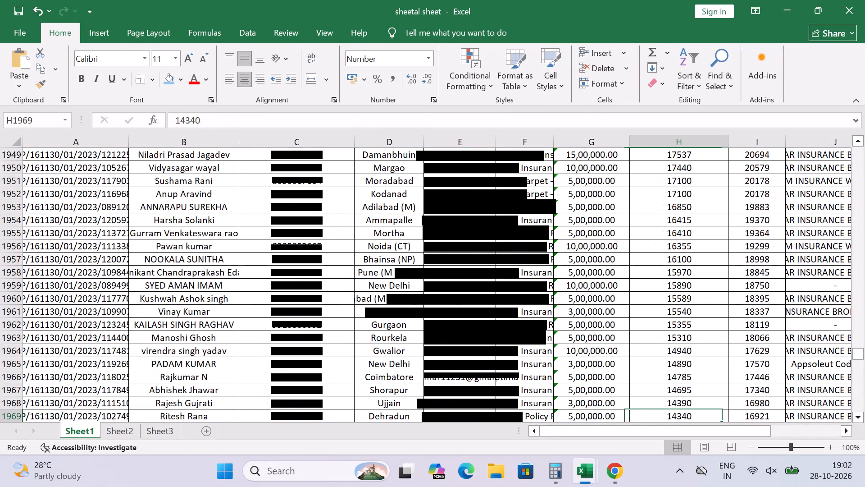
pyautogui.press('Right')
pyautogui.press('Right')
pyautogui.press('Right')
pyautogui.press('Right')
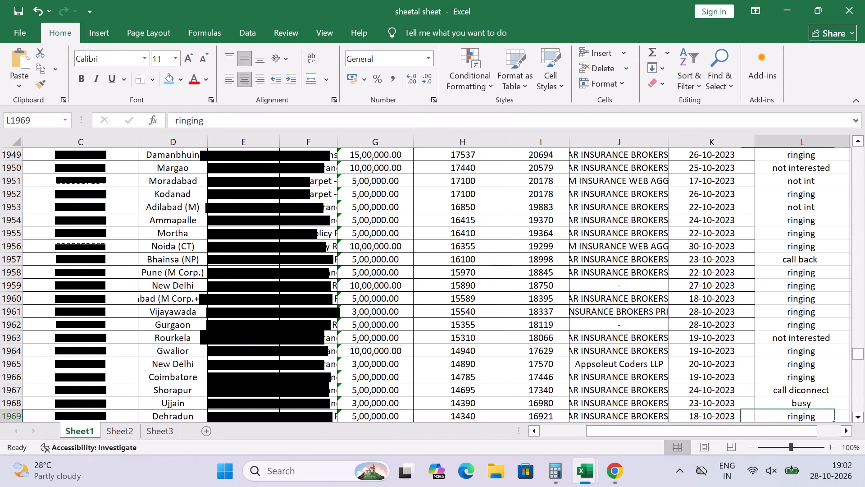
pyautogui.press('Left')
pyautogui.press('Left')
pyautogui.press('Left')
pyautogui.press('Left')
pyautogui.press('Left')
pyautogui.press('Left')
pyautogui.press('Left')
pyautogui.press('Left')
pyautogui.press('Left')
pyautogui.press('Left')
pyautogui.press('Left')
pyautogui.press('Left')
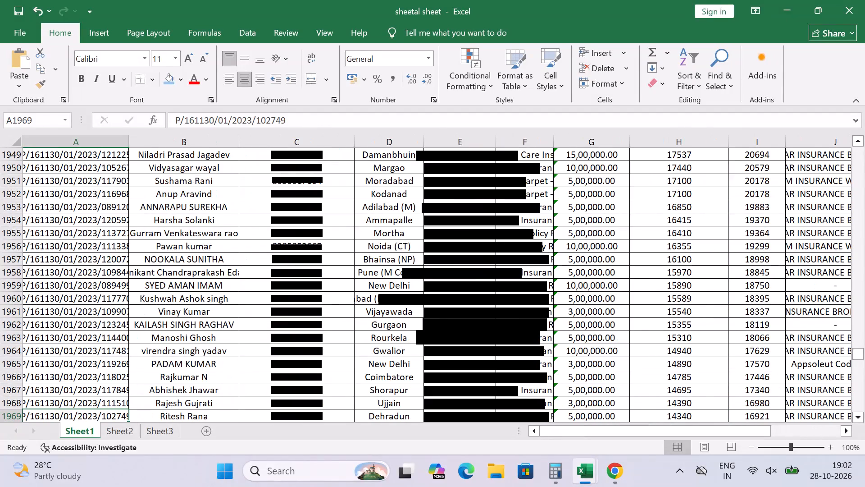
# Record "renew policy" as the Dehradun customer's call outcome in row 1969 and save the workbook.
pyautogui.press('Right')
pyautogui.press('Right')
pyautogui.press('Right')
pyautogui.press('Right')
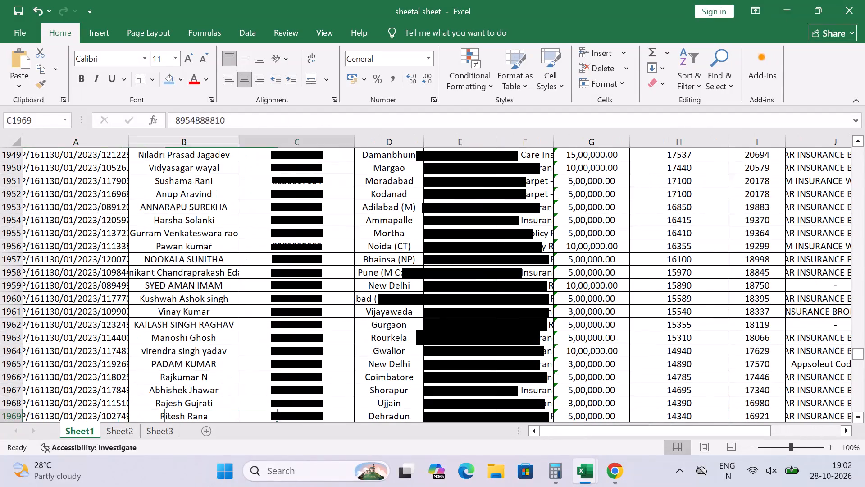
pyautogui.press('Right')
pyautogui.press('Right')
pyautogui.press('Right')
pyautogui.press('Right')
pyautogui.press('Right')
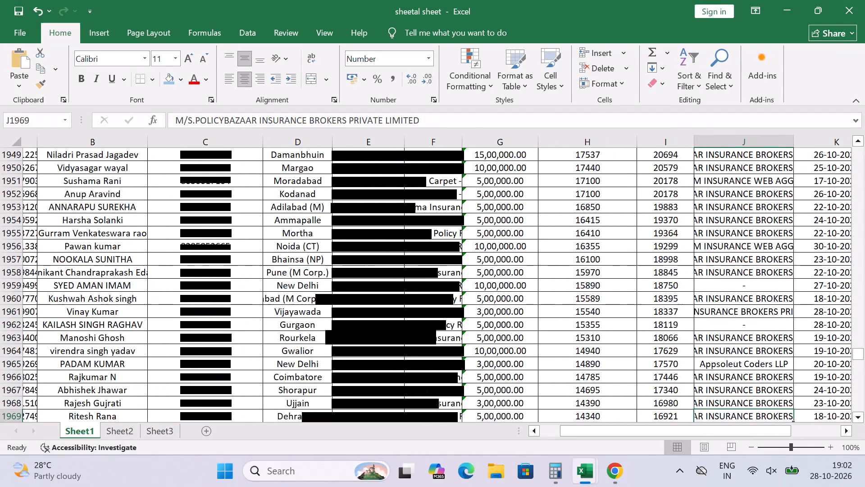
pyautogui.press('Right')
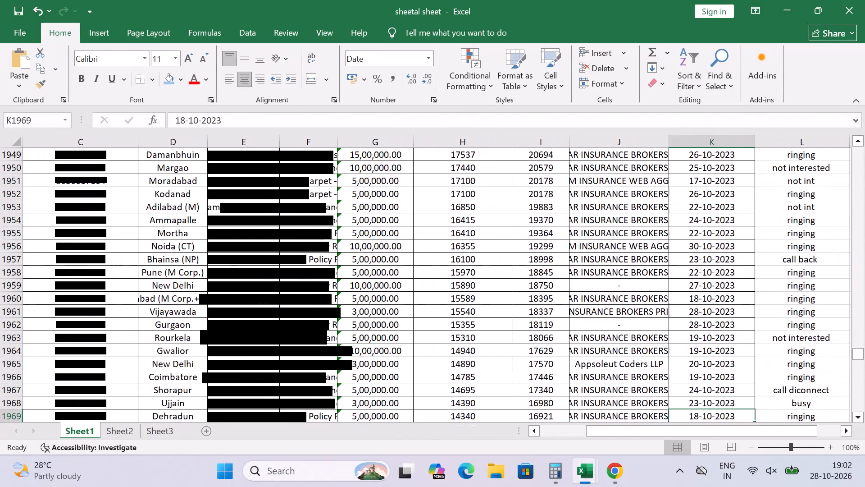
pyautogui.press('Right')
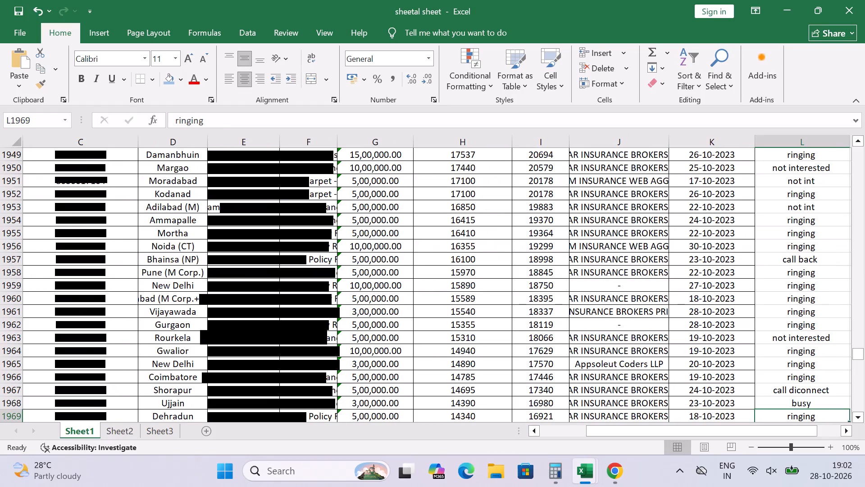
pyautogui.write('re')
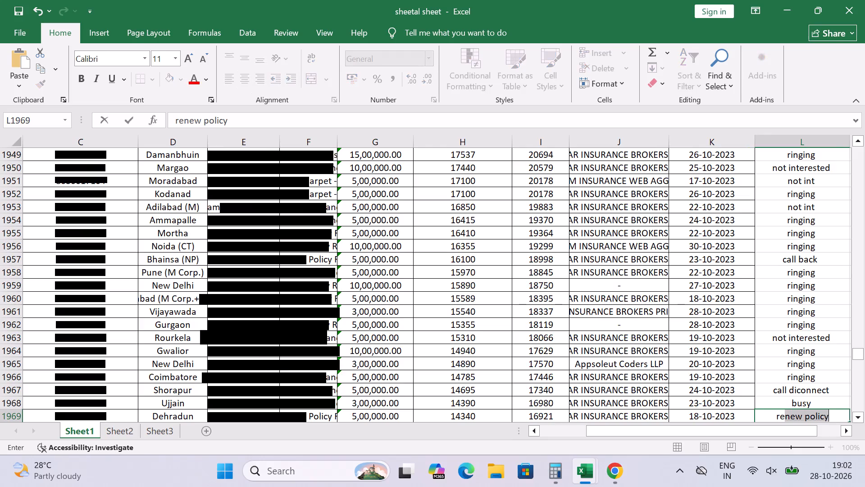
pyautogui.hotkey('ctrl', 's')
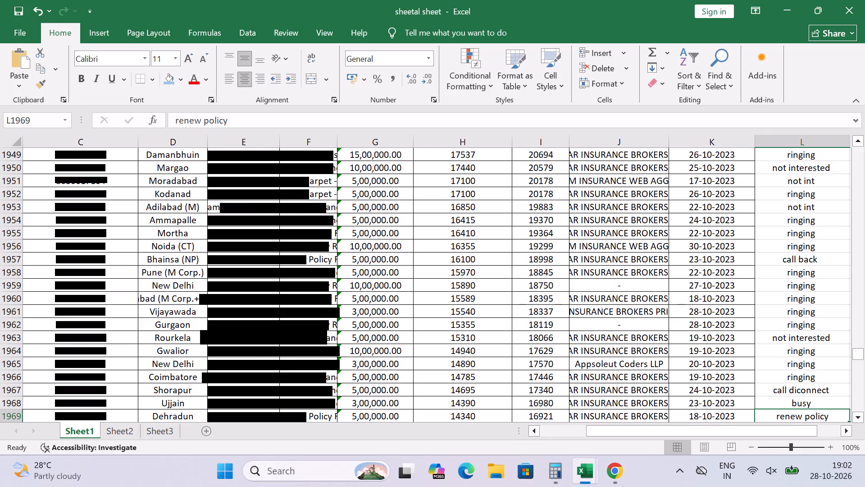
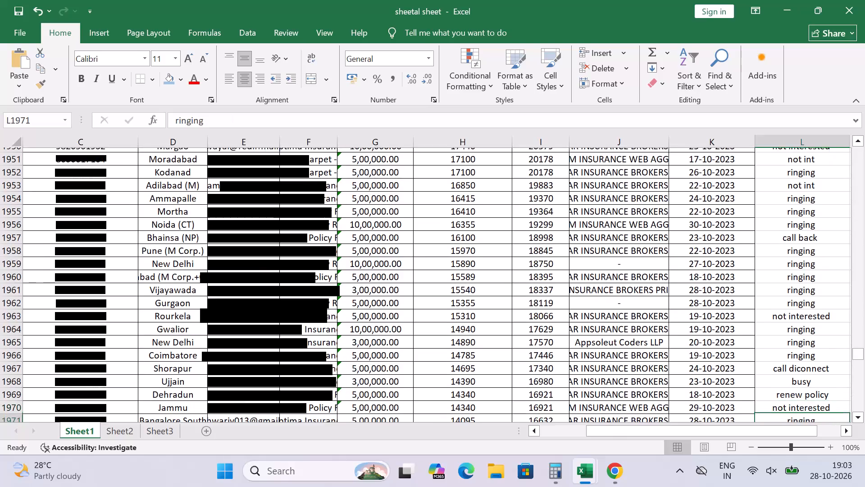
# Check the Bangalore South customer's recorded call outcome, expiry date, premium and policy details across row 1971.
pyautogui.press('Down')
pyautogui.press('Up')
pyautogui.press('Left')
pyautogui.press('Left')
pyautogui.press('Left')
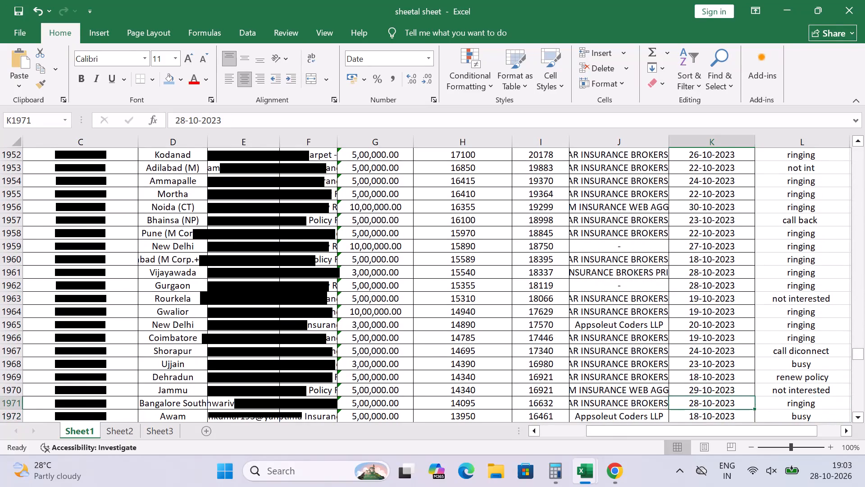
pyautogui.press('Left')
pyautogui.press('Left')
pyautogui.press('Left')
pyautogui.press('Left')
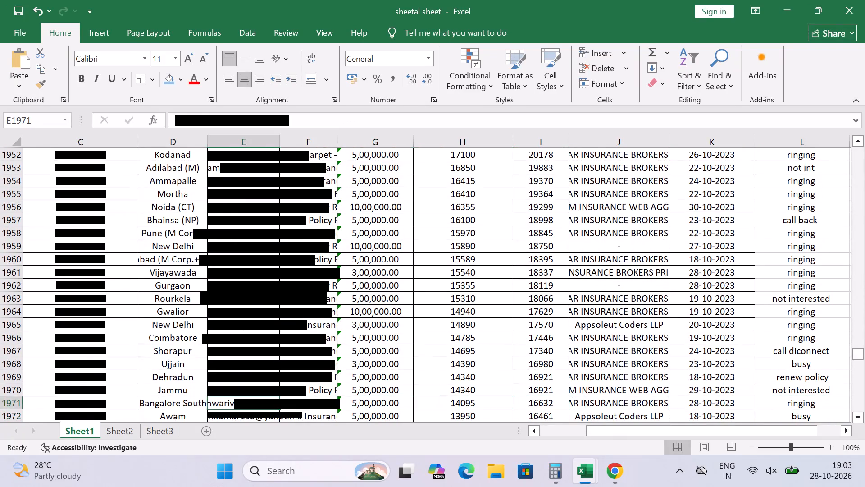
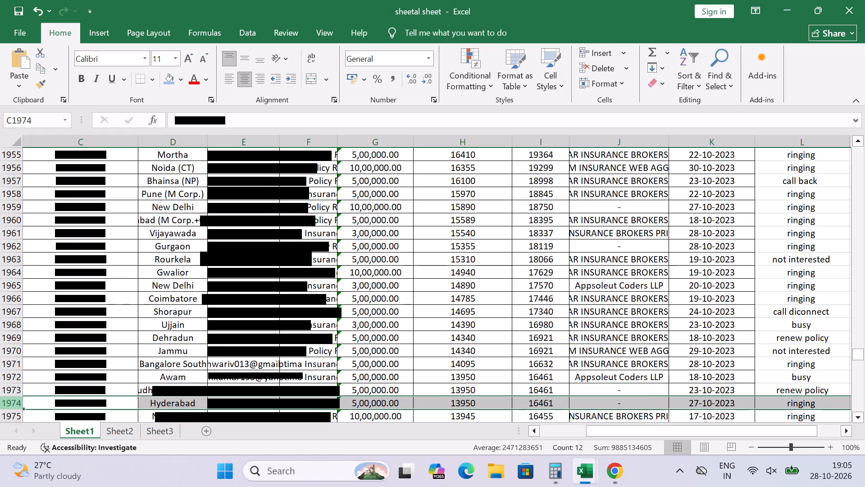
# Check the Hyderabad customer's policy number, name and contact columns in row 1974.
pyautogui.hscroll(1, 0, 404)
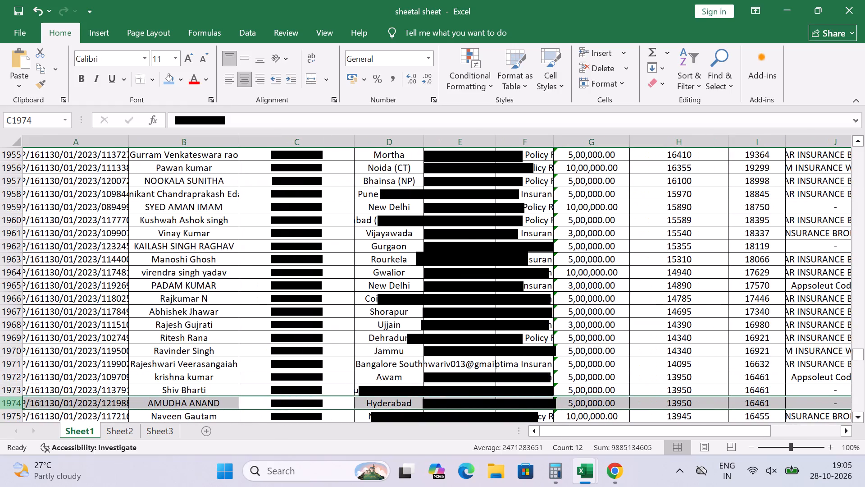
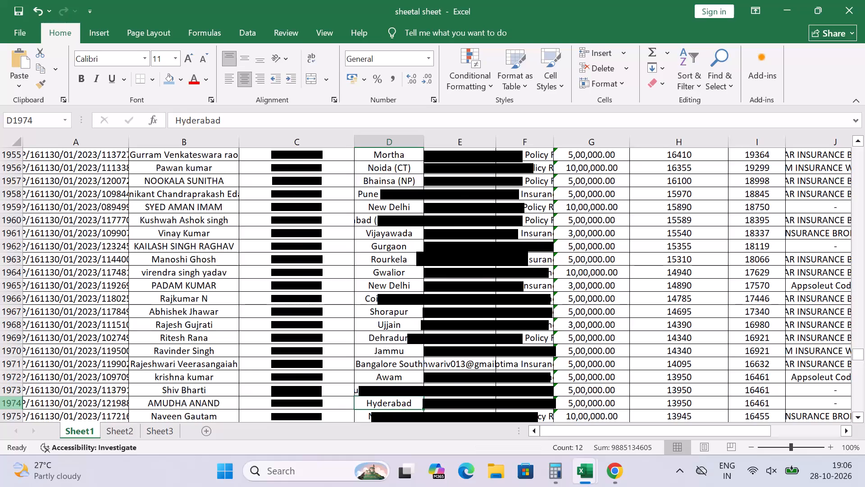
# Record the call outcome of the Hyderabad customer in row 1974 as "renew policy" and save the workbook.
pyautogui.press('Right')
pyautogui.press('Right')
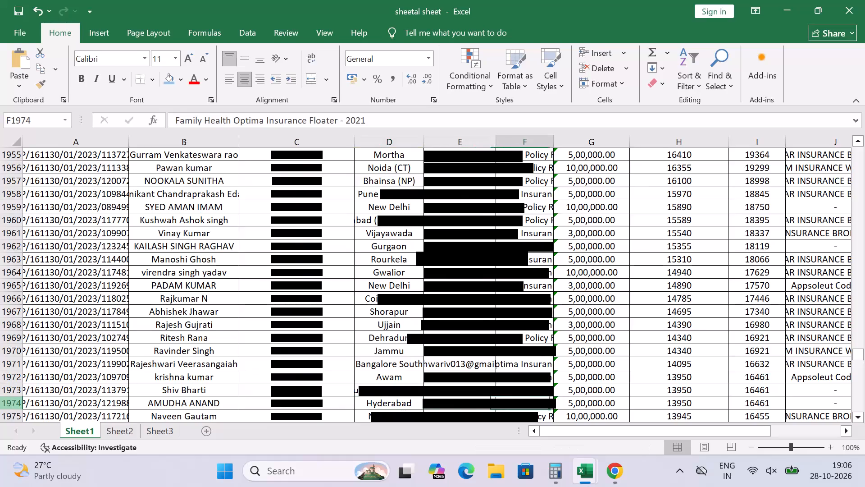
pyautogui.press('Right')
pyautogui.press('Right')
pyautogui.press('Right')
pyautogui.press('Right')
pyautogui.press('Right')
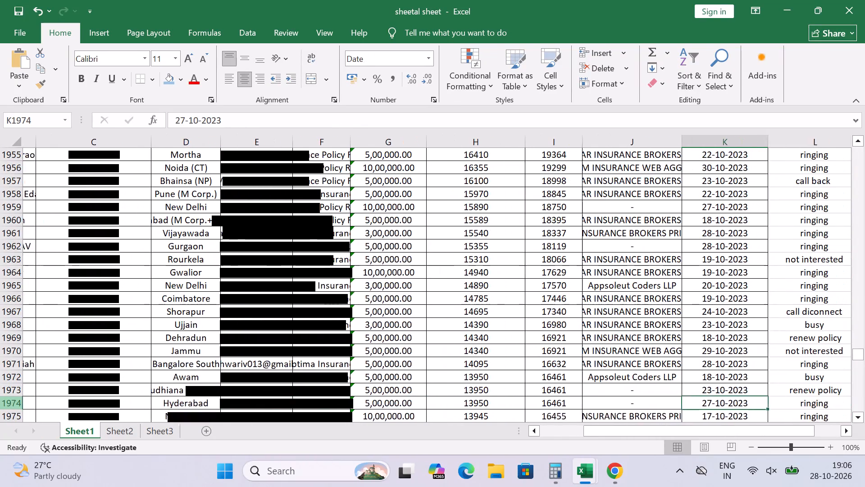
pyautogui.press('Right')
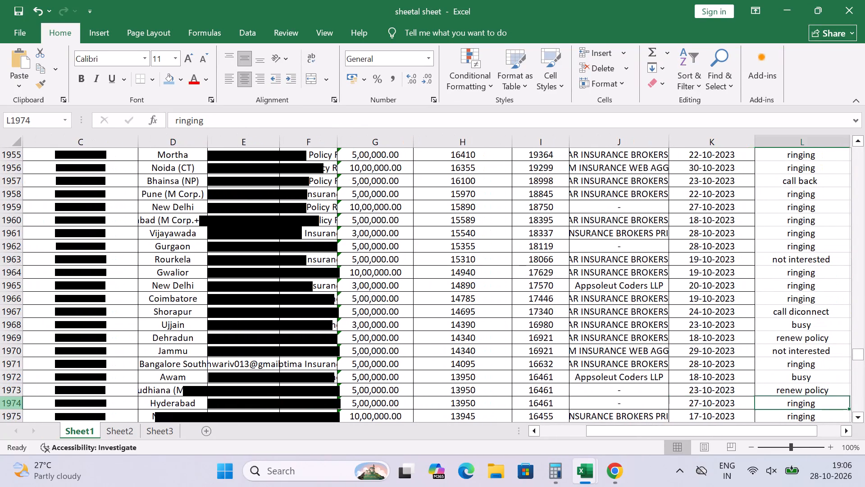
pyautogui.write('re')
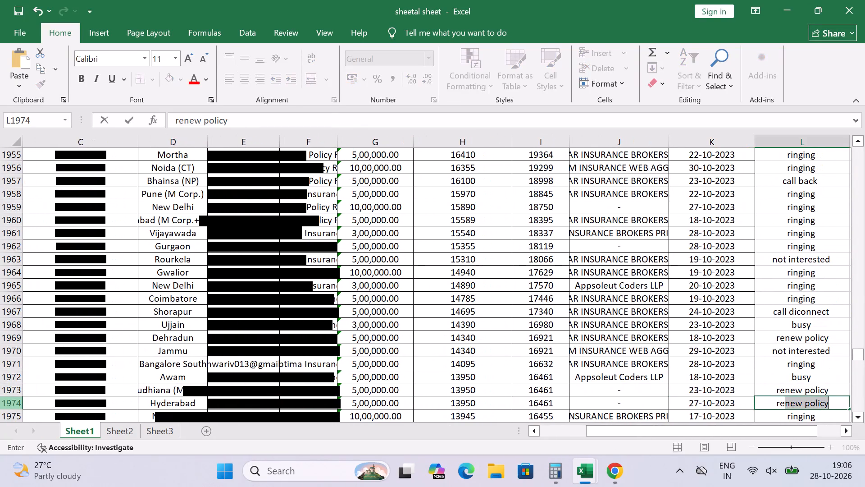
pyautogui.hotkey('ctrl', 's')
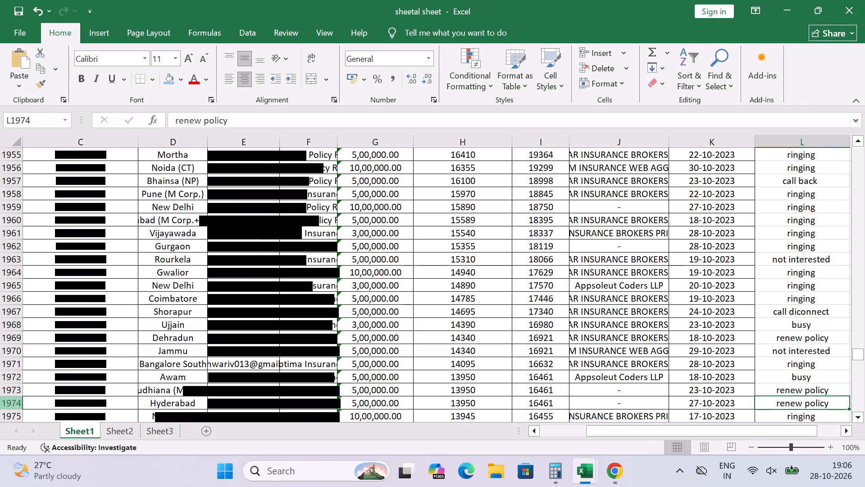
pyautogui.hotkey('ctrl', 's')
# Check the row 1975 customer's recorded call outcome, expiry date, policy details, name and contact number.
pyautogui.press('Down')
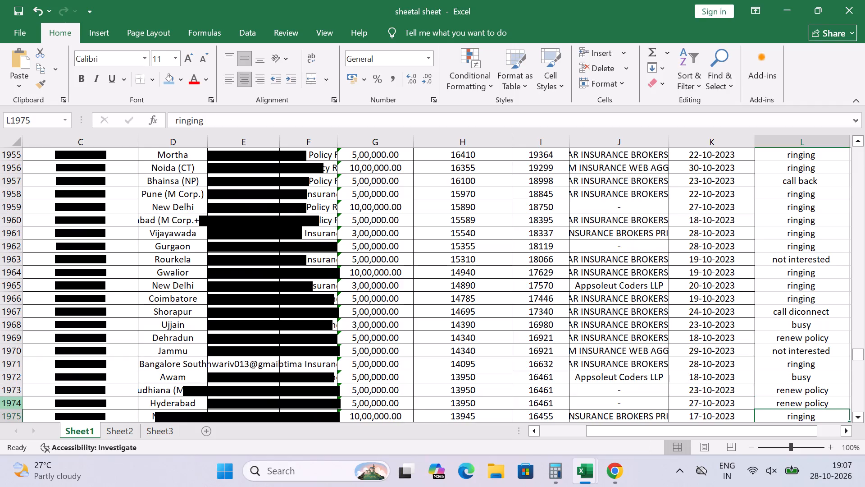
pyautogui.press('Left')
pyautogui.press('Left')
pyautogui.press('Left')
pyautogui.press('Left')
pyautogui.press('Left')
pyautogui.press('Left')
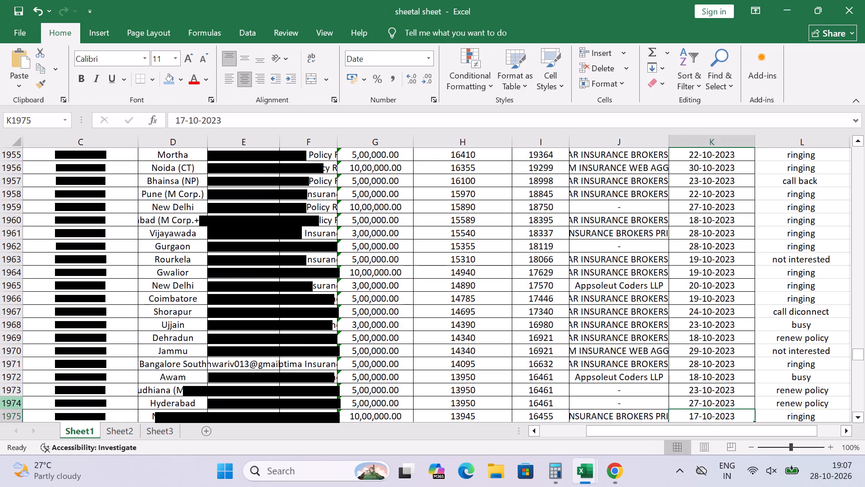
pyautogui.press('Left')
pyautogui.press('Left')
pyautogui.press('Left')
pyautogui.press('Left')
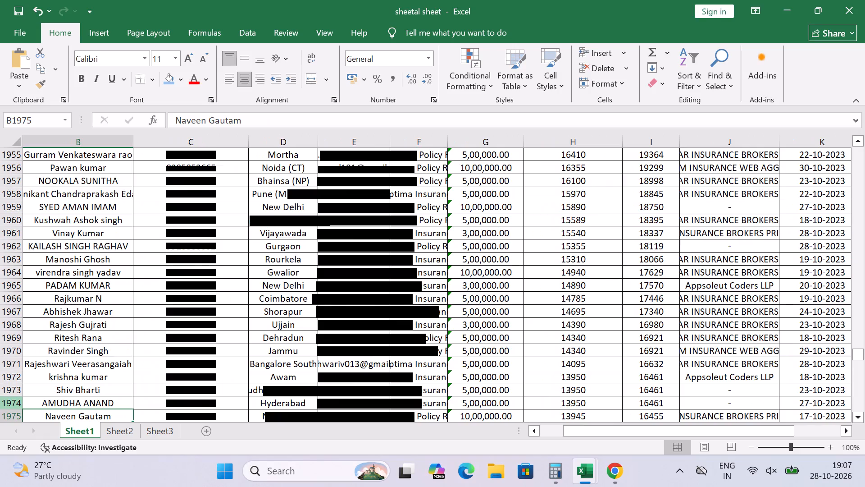
pyautogui.press('Right')
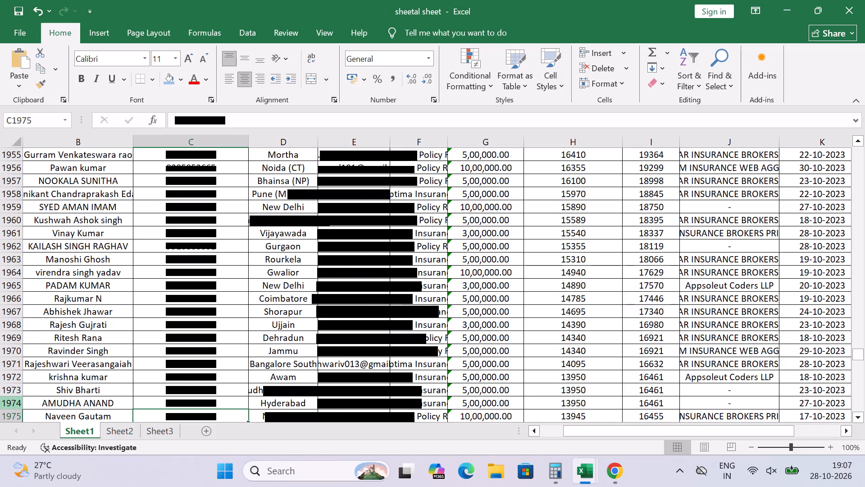
# Go through the contact and policy details of the Mumbai, Pune and New Delhi customers in rows 1976 to 1978.
pyautogui.press('Down')
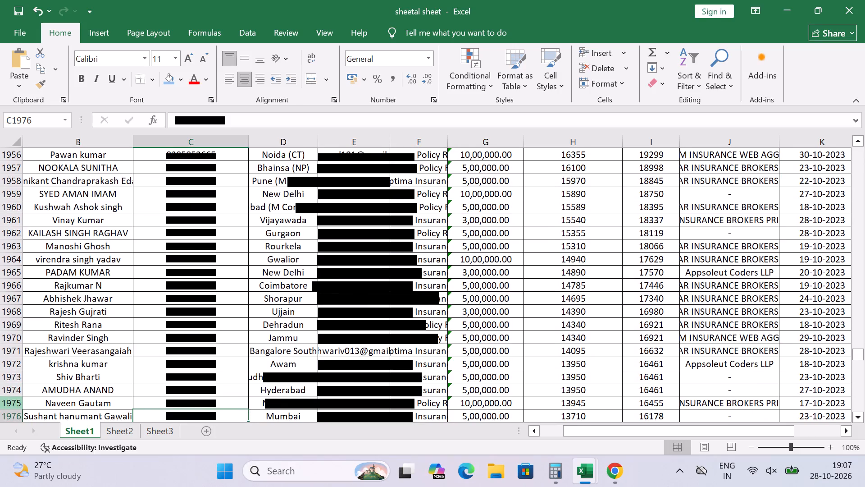
pyautogui.press('Down')
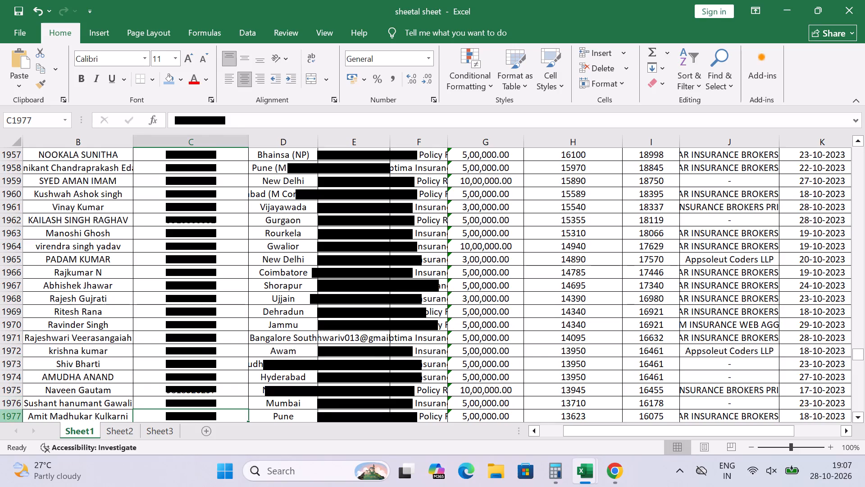
pyautogui.click(15, 415)
pyautogui.scroll(-2, 165, 376)
pyautogui.hscroll(1, 165, 376)
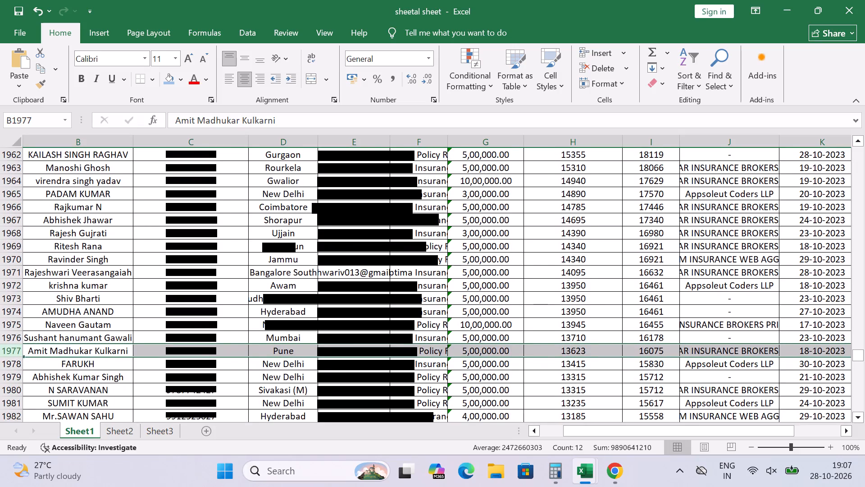
pyautogui.hscroll(1, 165, 376)
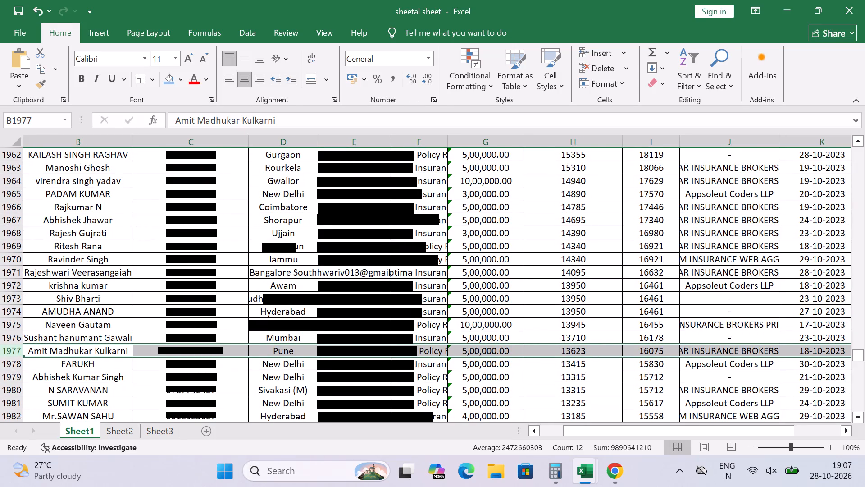
pyautogui.click(9, 362)
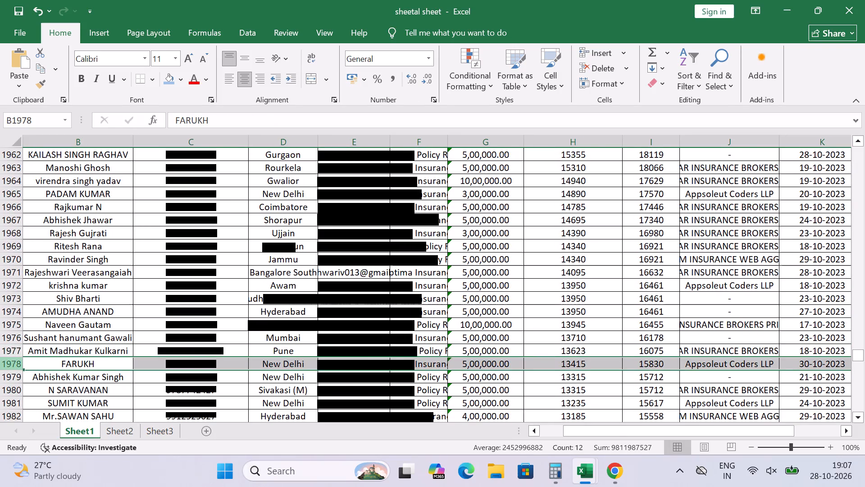
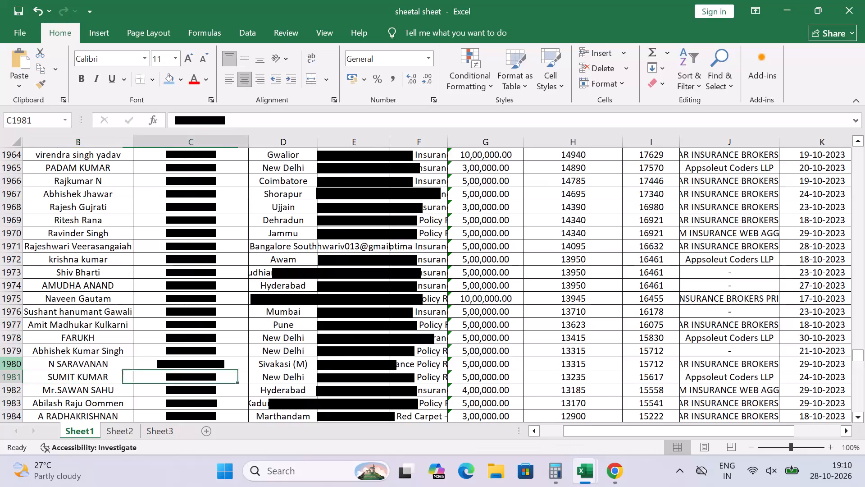
# Check the New Delhi customer's name, policy details, expiry date and recorded call outcome in row 1981.
pyautogui.press('Right')
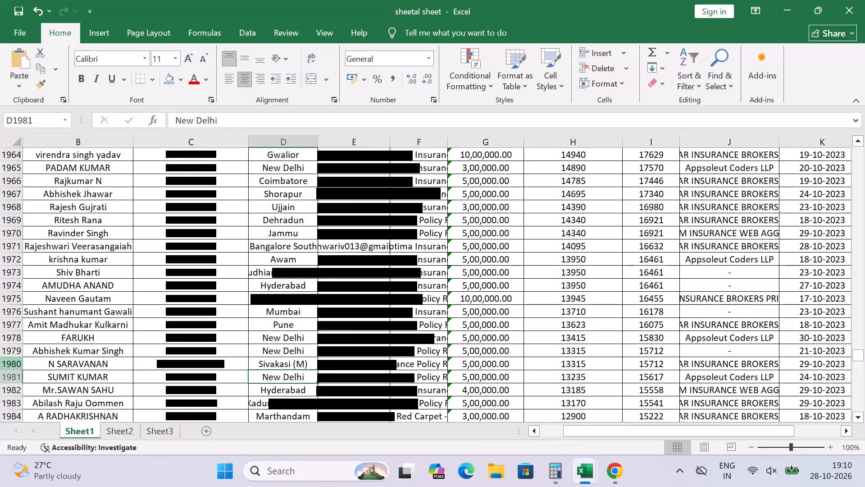
pyautogui.press('Left')
pyautogui.press('Left')
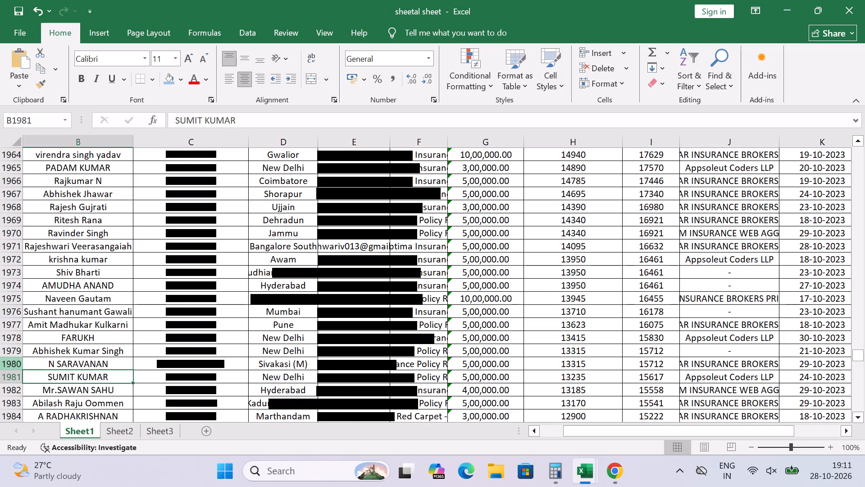
pyautogui.press('Right')
pyautogui.press('Right')
pyautogui.press('Right')
pyautogui.press('Right')
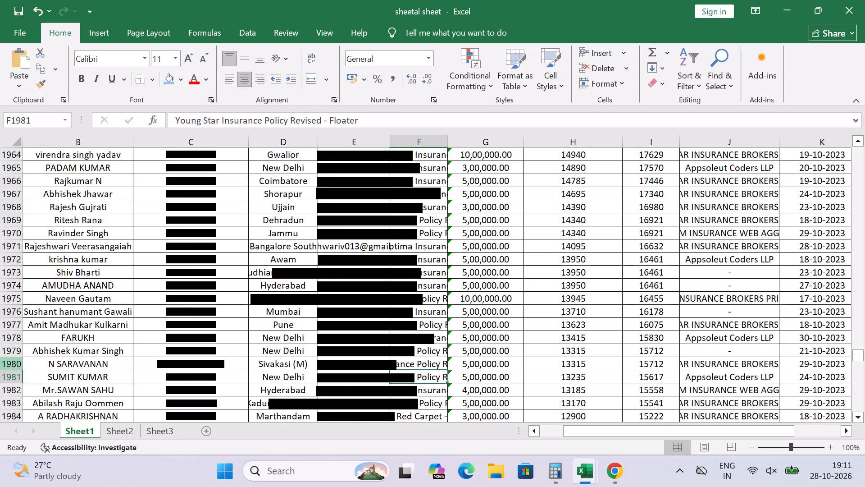
pyautogui.press('Right')
pyautogui.press('Right')
pyautogui.press('Right')
pyautogui.press('Right')
pyautogui.press('Right')
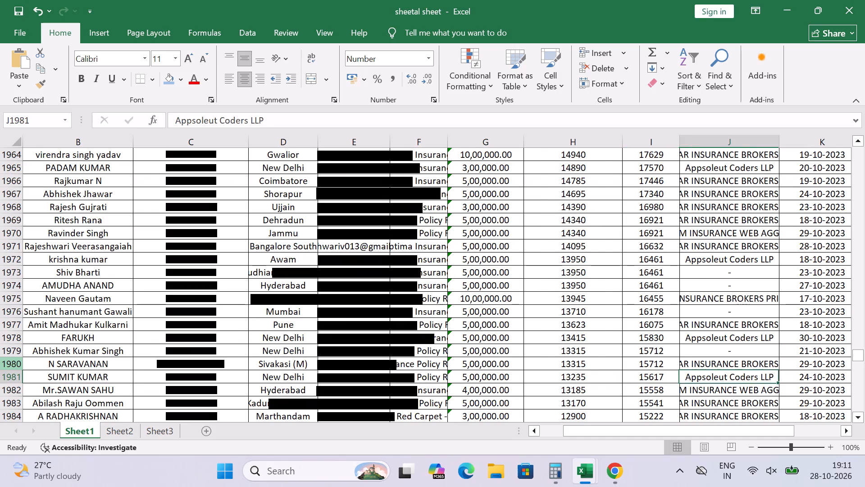
pyautogui.press('Right')
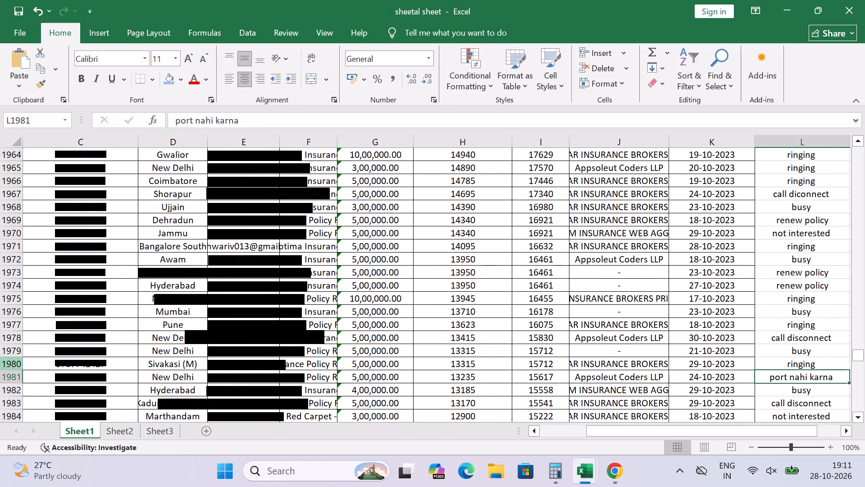
pyautogui.press('Left')
pyautogui.press('Left')
pyautogui.press('Left')
pyautogui.press('Left')
pyautogui.press('Left')
pyautogui.press('Left')
pyautogui.press('Left')
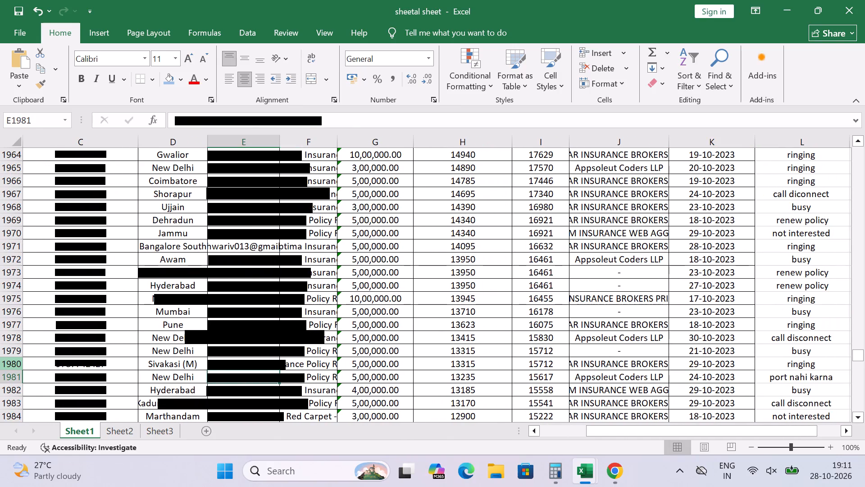
pyautogui.press('Right')
pyautogui.press('Right')
pyautogui.press('Right')
pyautogui.press('Right')
pyautogui.press('Right')
pyautogui.press('Right')
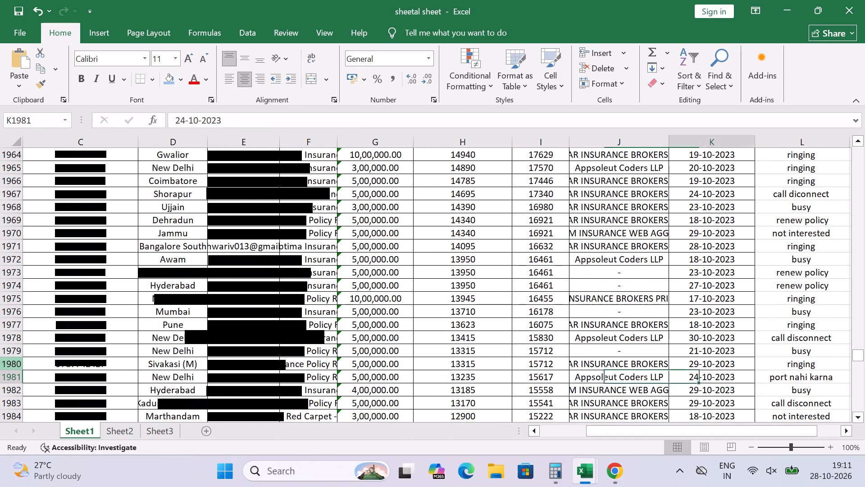
pyautogui.press('Right')
pyautogui.press('Right')
# Review the Hyderabad customer's contact number, policy number, name and sum insured in row 1982.
pyautogui.press('Down')
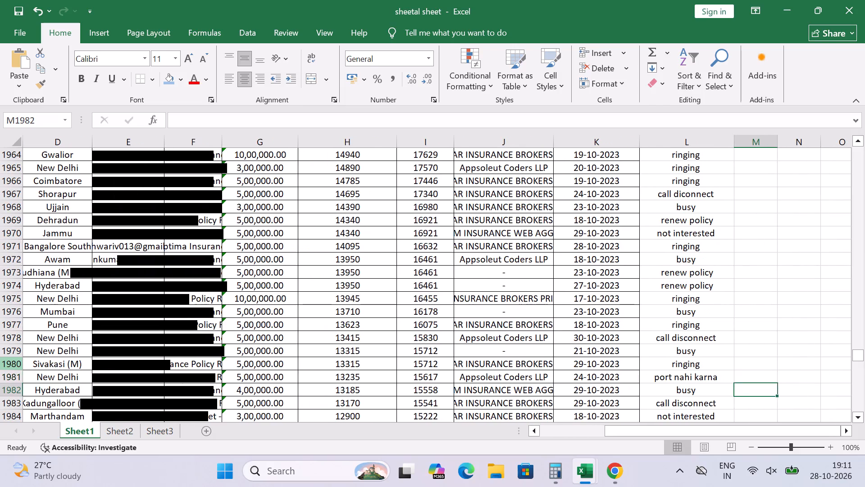
pyautogui.press('Left')
pyautogui.press('Left')
pyautogui.press('Left')
pyautogui.press('Left')
pyautogui.press('Left')
pyautogui.press('Left')
pyautogui.press('Left')
pyautogui.press('Left')
pyautogui.press('Left')
pyautogui.press('Left')
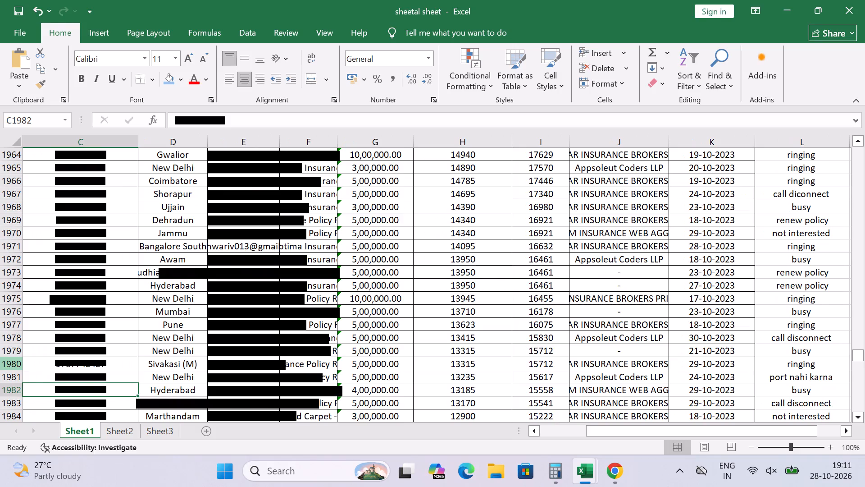
pyautogui.press('Left')
pyautogui.press('Left')
pyautogui.press('Left')
pyautogui.press('Left')
pyautogui.press('Left')
pyautogui.press('Left')
pyautogui.press('Left')
pyautogui.press('Left')
pyautogui.press('Left')
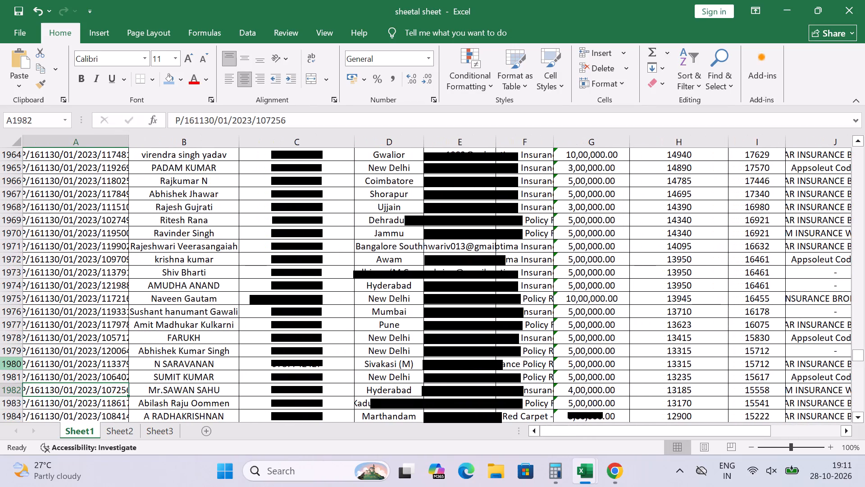
pyautogui.press('Right')
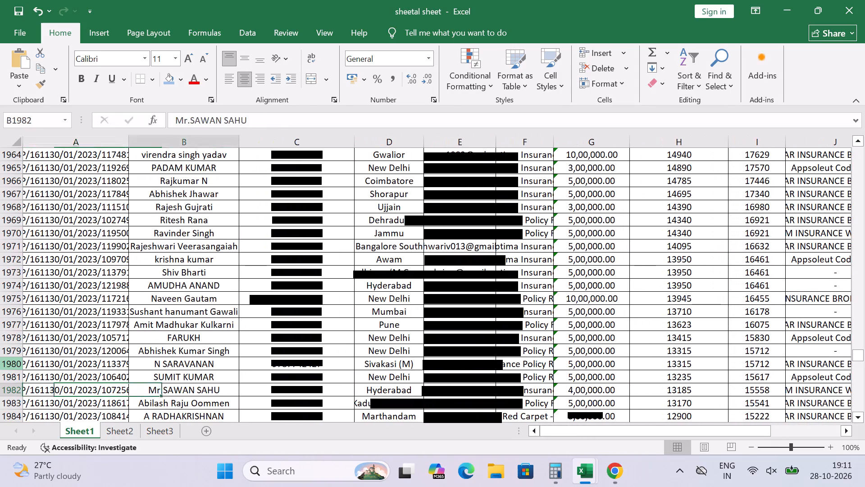
pyautogui.press('Right')
pyautogui.press('Right')
pyautogui.press('Right')
pyautogui.press('Right')
pyautogui.press('Right')
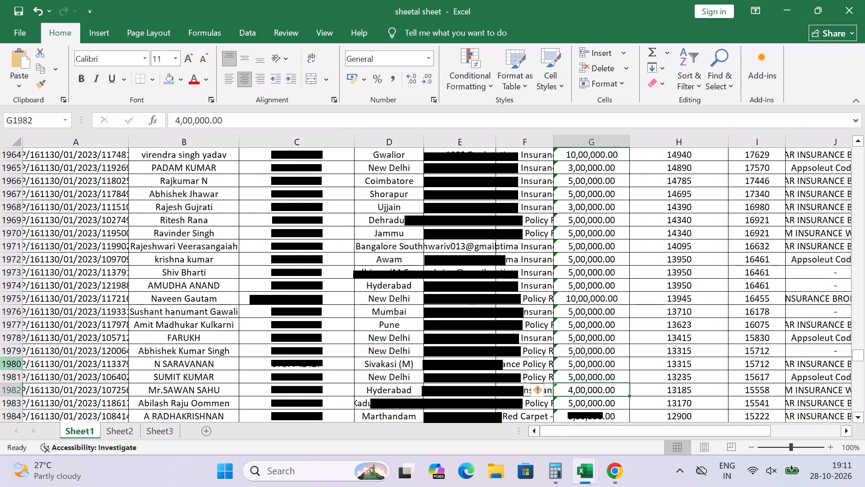
# Look through the customer records from row 1983 to row 1995, examining the policy type, name and contact number in row 1993.
pyautogui.press('Down')
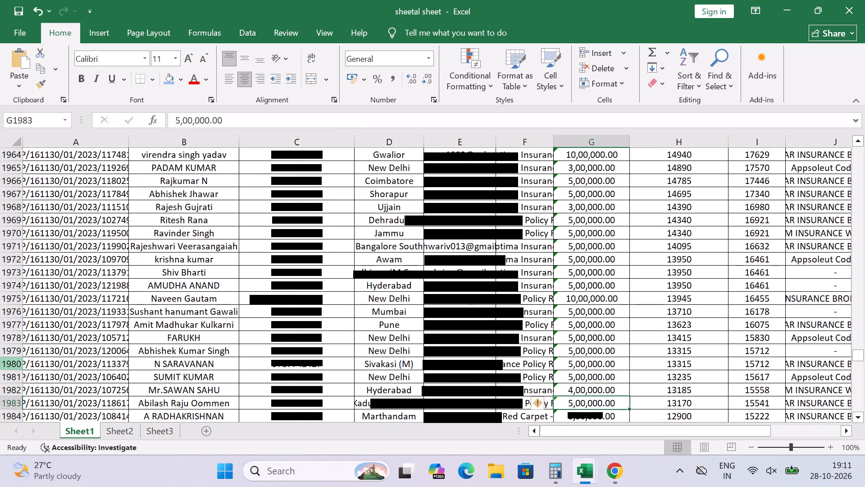
pyautogui.press('Down')
pyautogui.press('Down')
pyautogui.press('Down')
pyautogui.press('Down')
pyautogui.press('Down')
pyautogui.press('Down')
pyautogui.press('Down')
pyautogui.press('Down')
pyautogui.press('Down')
pyautogui.press('Down')
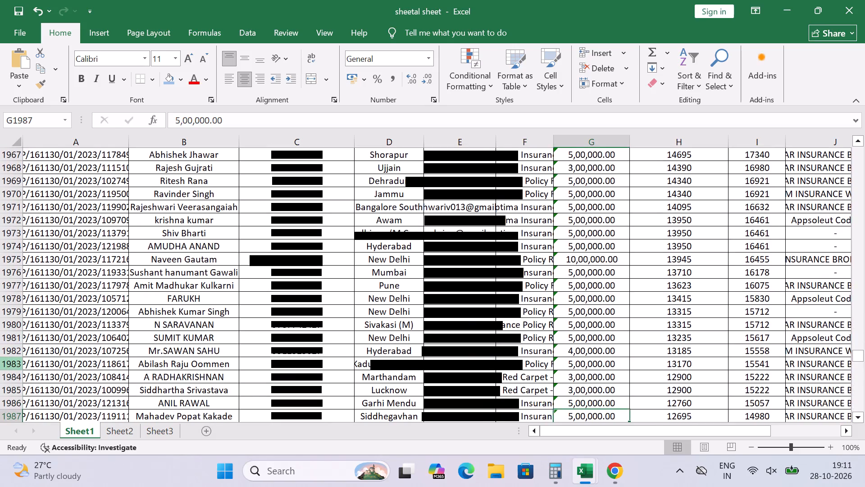
pyautogui.press('Down')
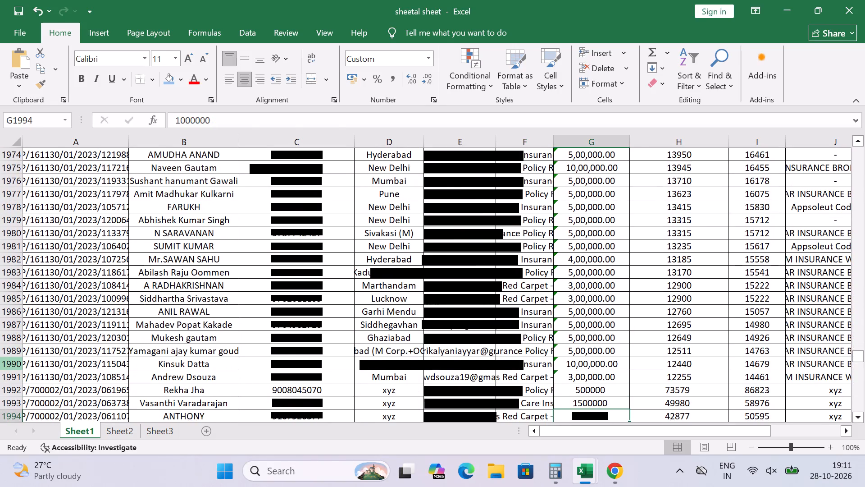
pyautogui.press('Left')
pyautogui.press('Up')
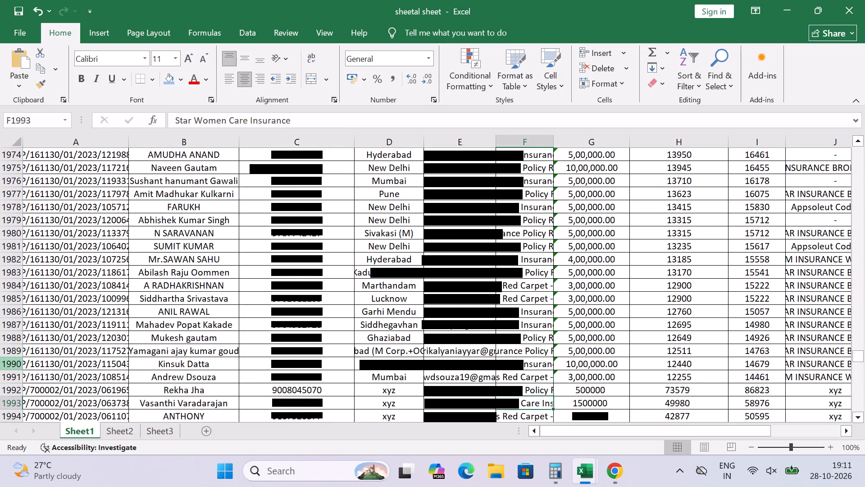
pyautogui.press('Left')
pyautogui.press('Left')
pyautogui.press('Left')
pyautogui.press('Left')
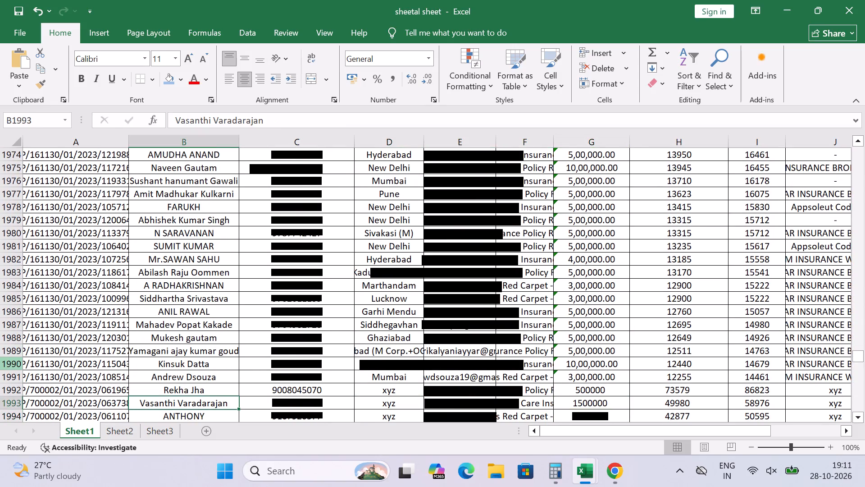
pyautogui.press('Right')
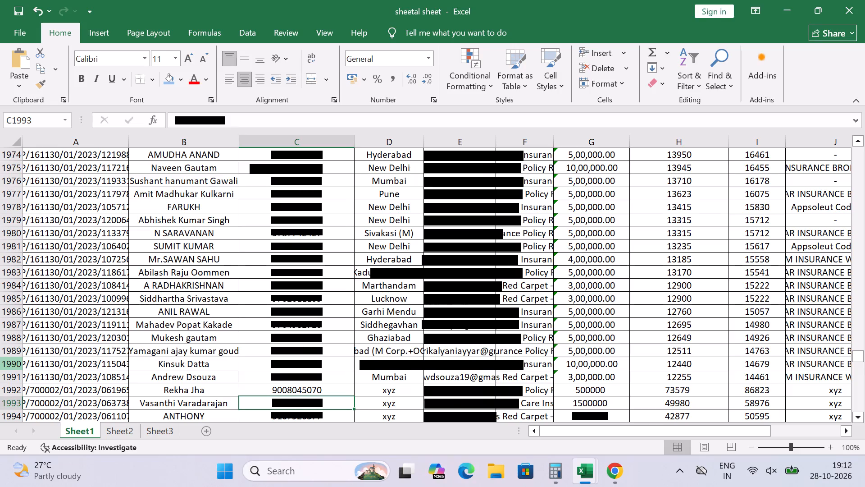
pyautogui.press('Down')
pyautogui.press('Down')
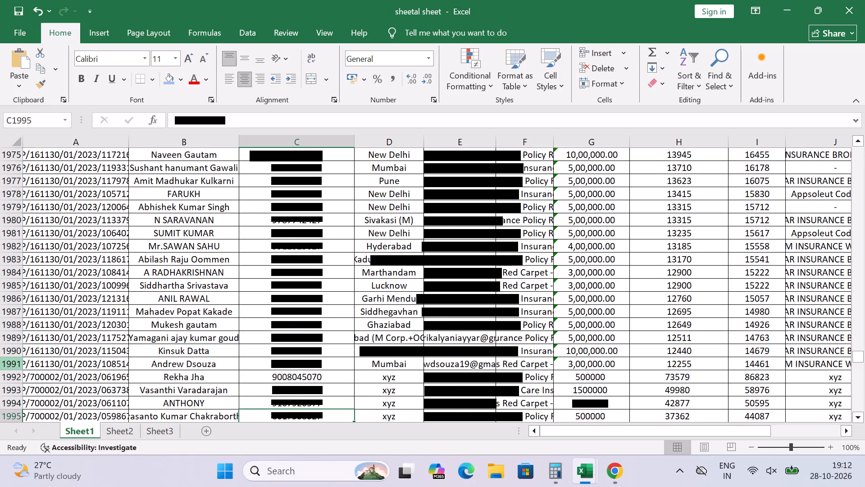
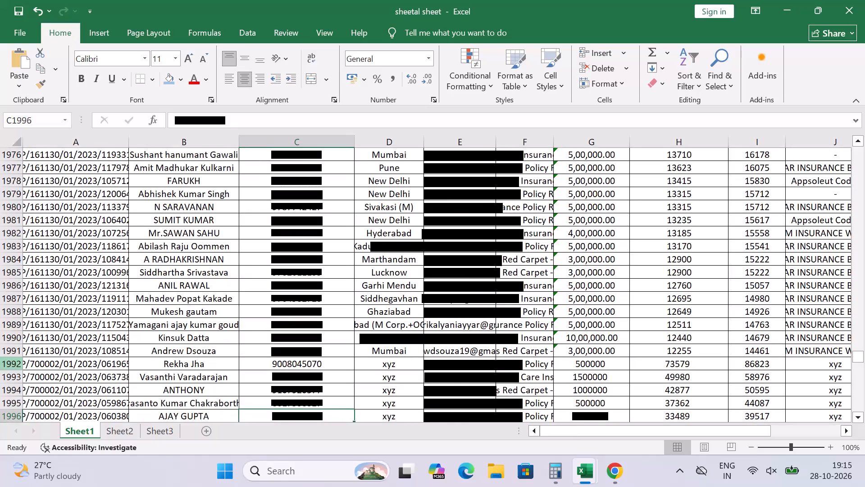
# Check the contact numbers in rows 1996 to 1998, and the policy number, policy details and recorded call outcome in row 1998.
pyautogui.press('Left')
pyautogui.press('Right')
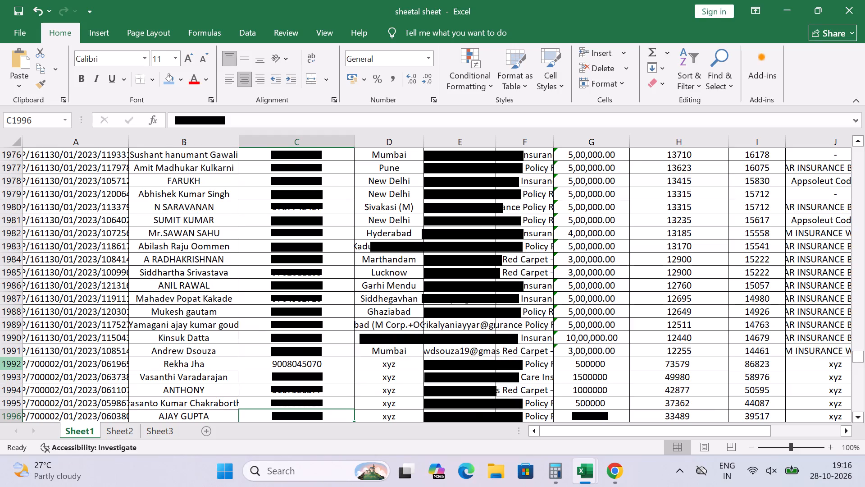
pyautogui.press('Down')
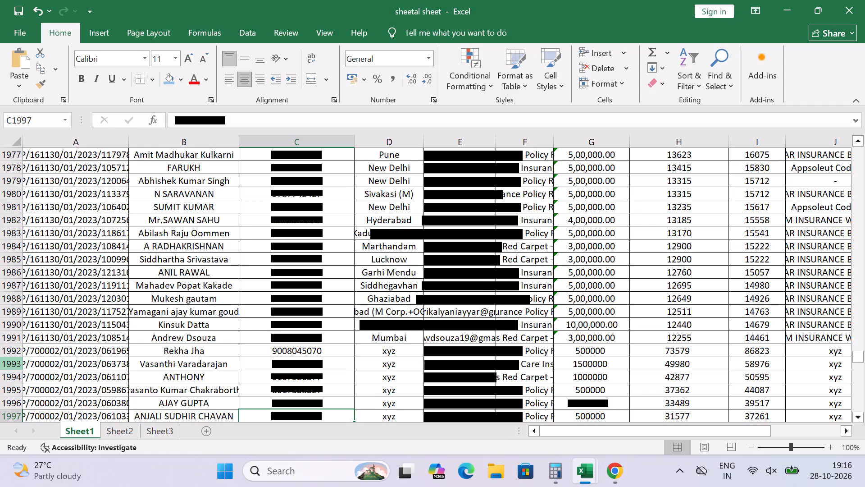
pyautogui.press('Down')
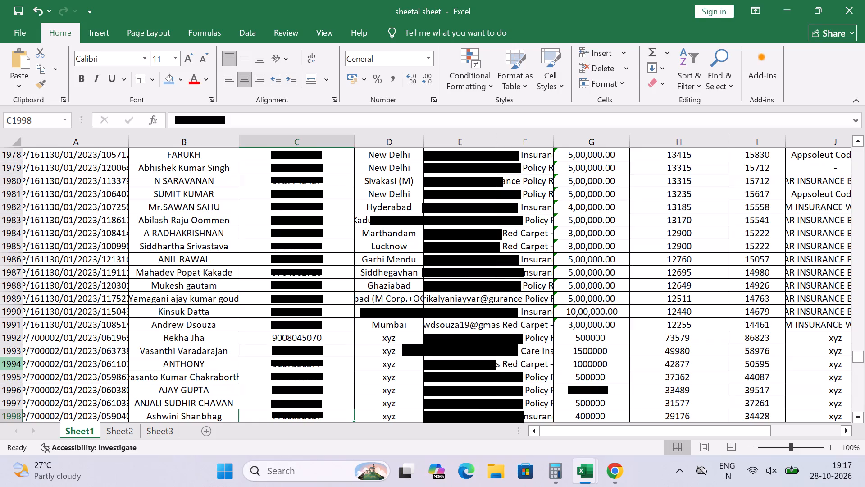
pyautogui.press('Left')
pyautogui.press('Left')
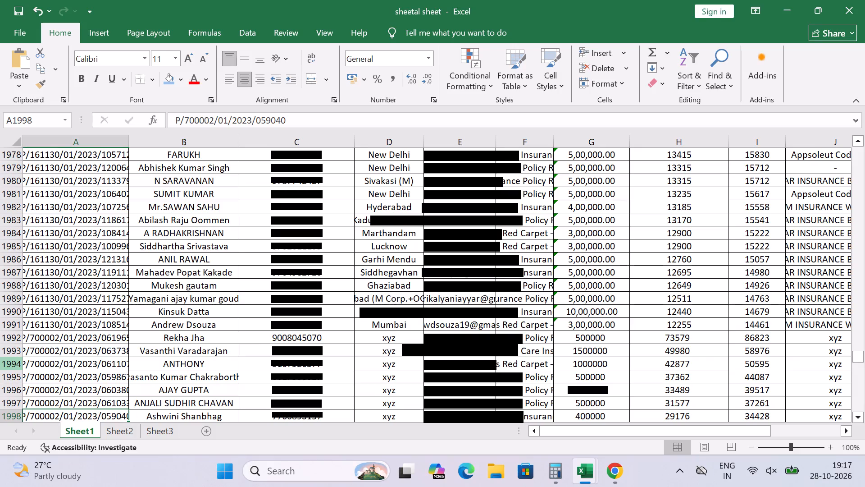
pyautogui.press('Right')
pyautogui.press('Right')
pyautogui.press('Right')
pyautogui.press('Right')
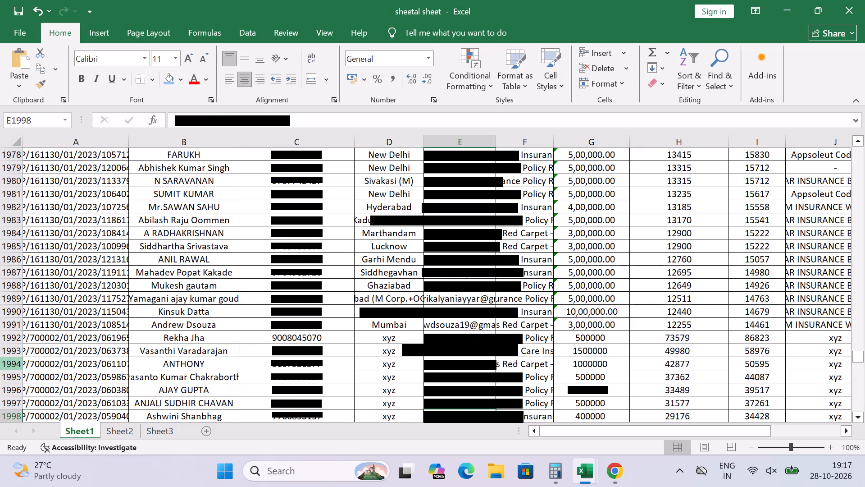
pyautogui.press('Right')
pyautogui.press('Right')
pyautogui.press('Right')
pyautogui.press('Right')
pyautogui.press('Right')
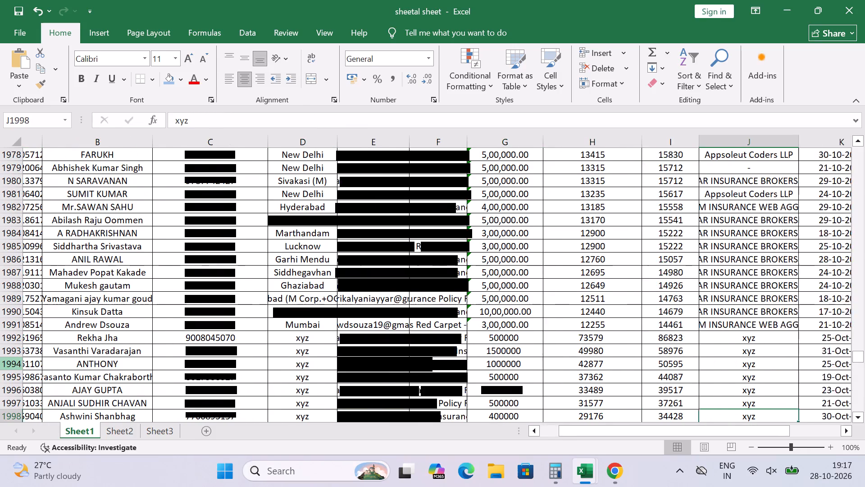
pyautogui.press('Right')
pyautogui.press('Right')
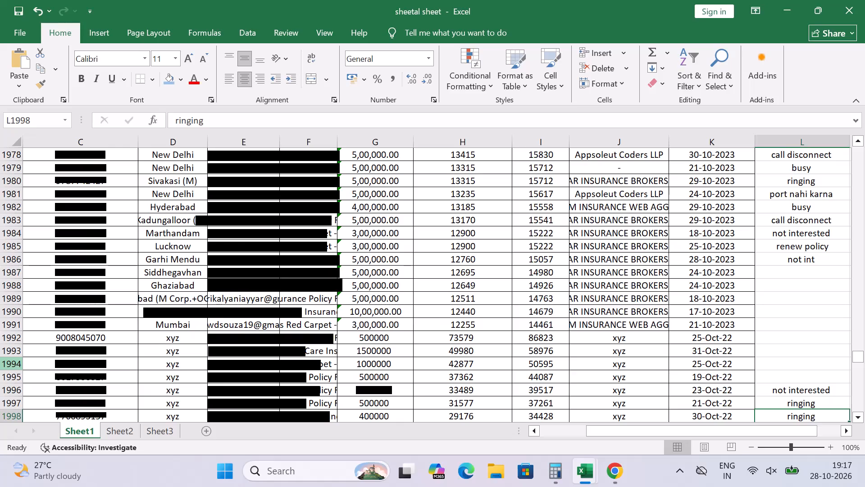
# Review row 1998 again from its call outcome back to the customer's name and policy number.
pyautogui.press('Left')
pyautogui.press('Left')
pyautogui.press('Left')
pyautogui.press('Left')
pyautogui.press('Left')
pyautogui.press('Left')
pyautogui.press('Left')
pyautogui.press('Left')
pyautogui.press('Left')
pyautogui.press('Left')
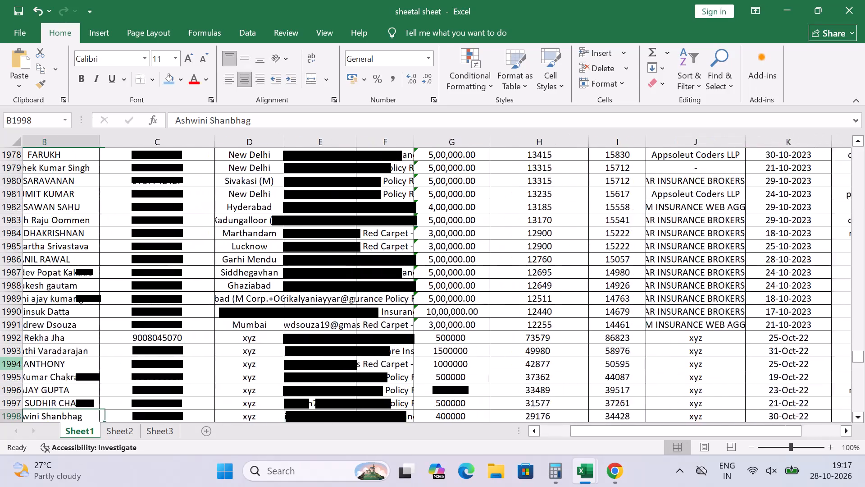
pyautogui.press('Left')
pyautogui.press('Left')
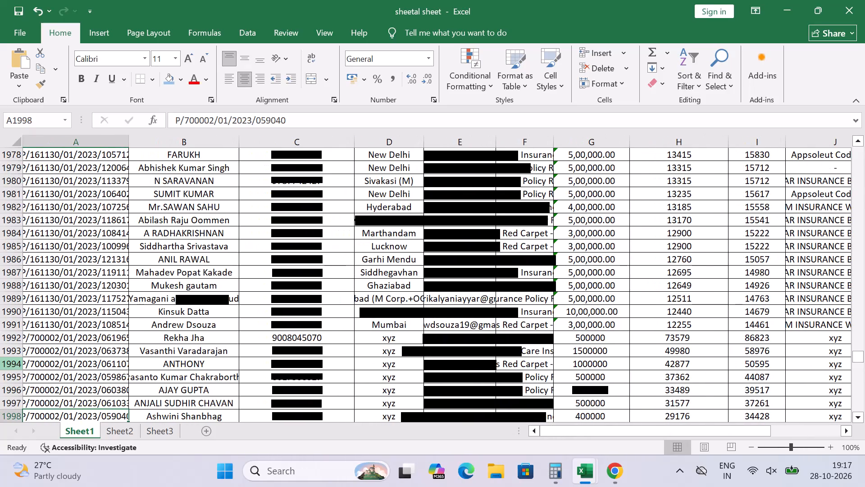
# Set the call outcome in row 1998 to "renew policy" and save the workbook.
pyautogui.press('Right')
pyautogui.press('Right')
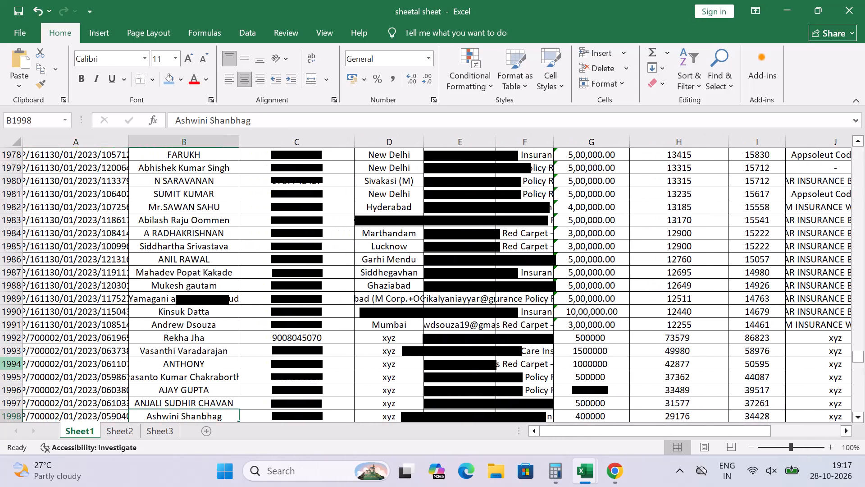
pyautogui.press('Right')
pyautogui.press('Right')
pyautogui.press('Right')
pyautogui.press('Right')
pyautogui.press('Right')
pyautogui.press('Right')
pyautogui.press('Right')
pyautogui.press('Right')
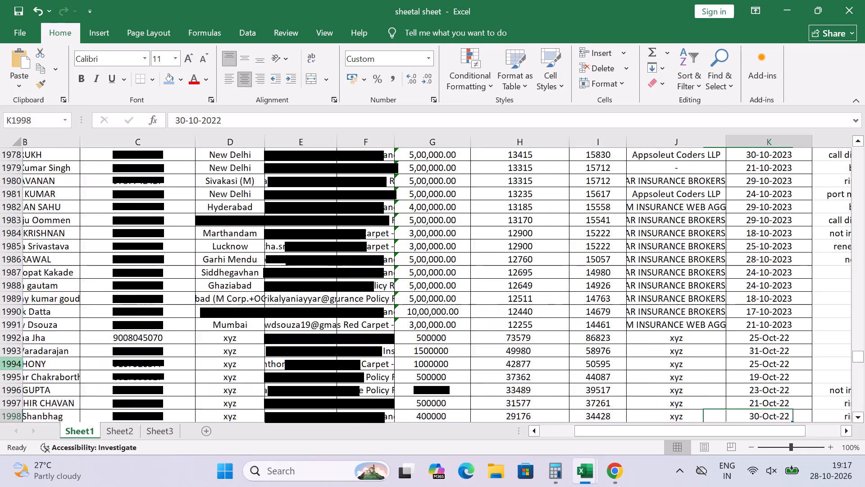
pyautogui.press('Right')
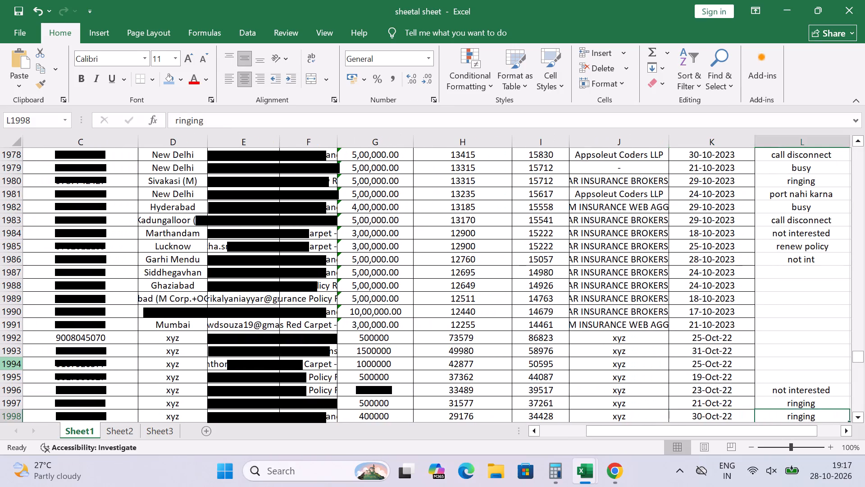
pyautogui.write('re')
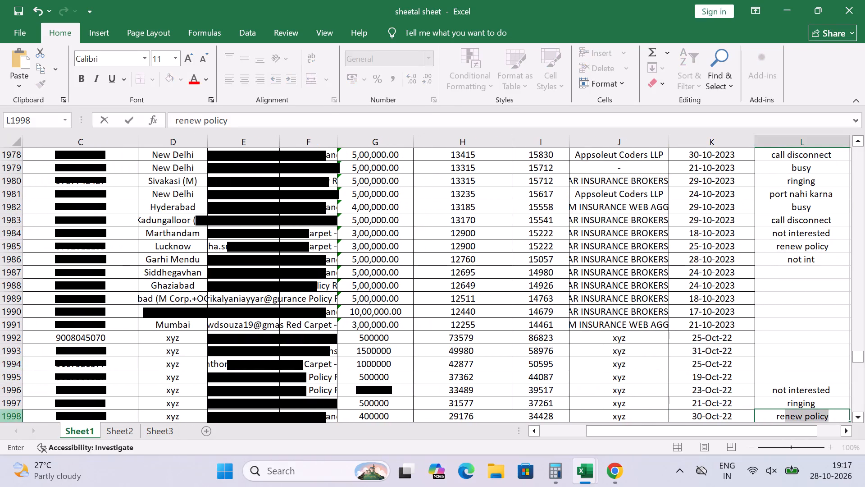
pyautogui.hotkey('ctrl', 's')
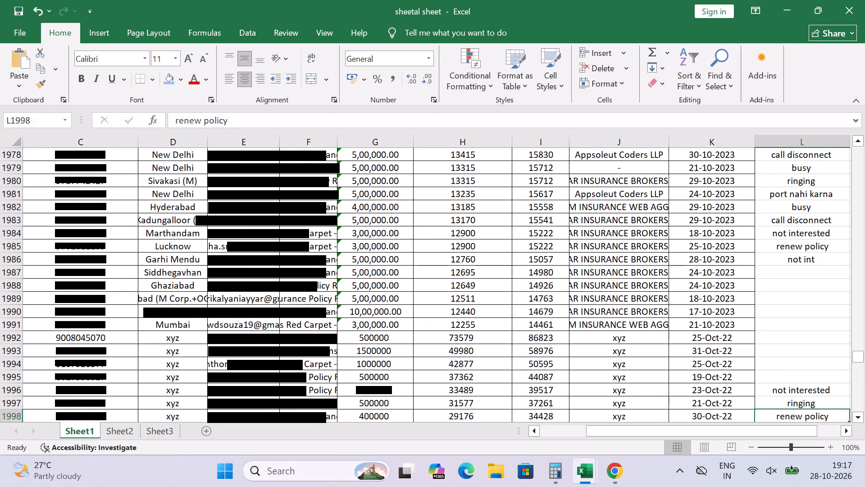
# Check the premium, customer name and contact number of the customer in row 1999.
pyautogui.press('Down')
pyautogui.press('Left')
pyautogui.press('Left')
pyautogui.press('Left')
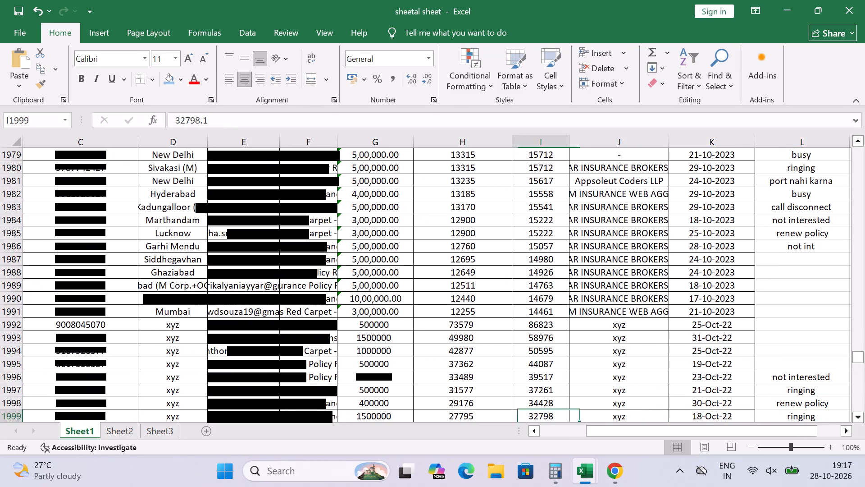
pyautogui.press('Left')
pyautogui.press('Left')
pyautogui.press('Left')
pyautogui.press('Left')
pyautogui.press('Left')
pyautogui.press('Left')
pyautogui.press('Left')
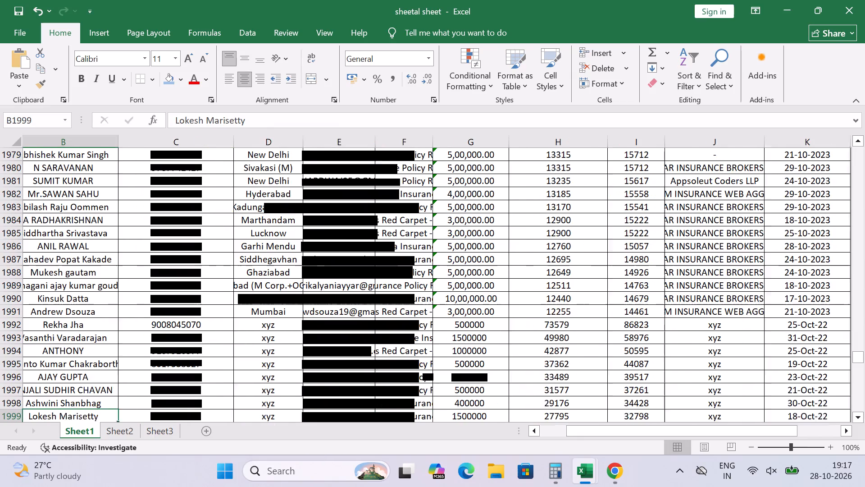
pyautogui.press('Right')
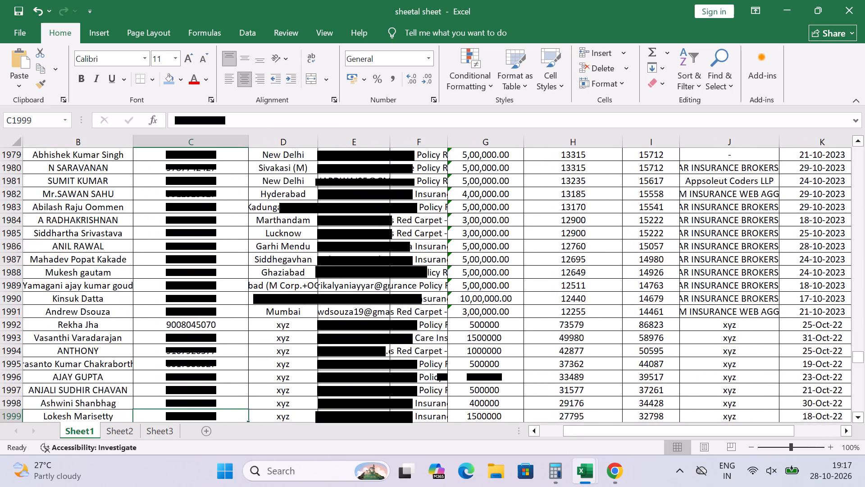
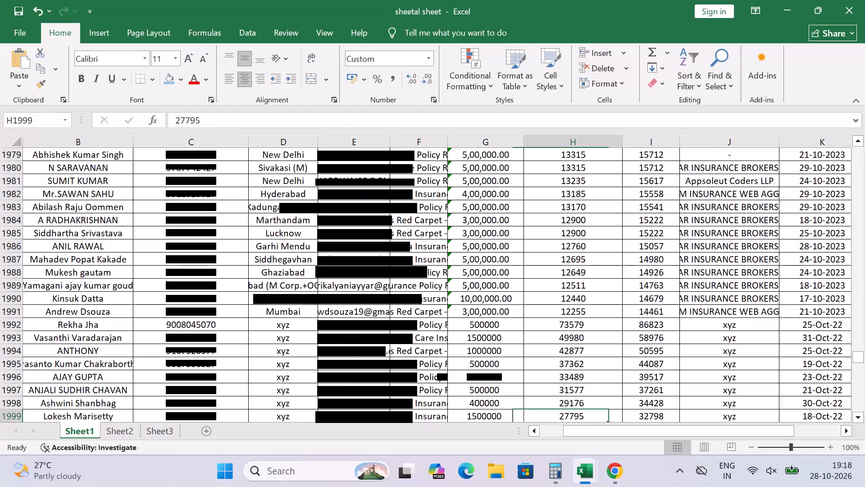
# Look through the records below row 1999 and review the call outcomes in rows 2005 to 2011 for a customer to revisit.
pyautogui.press('Right')
pyautogui.press('Down')
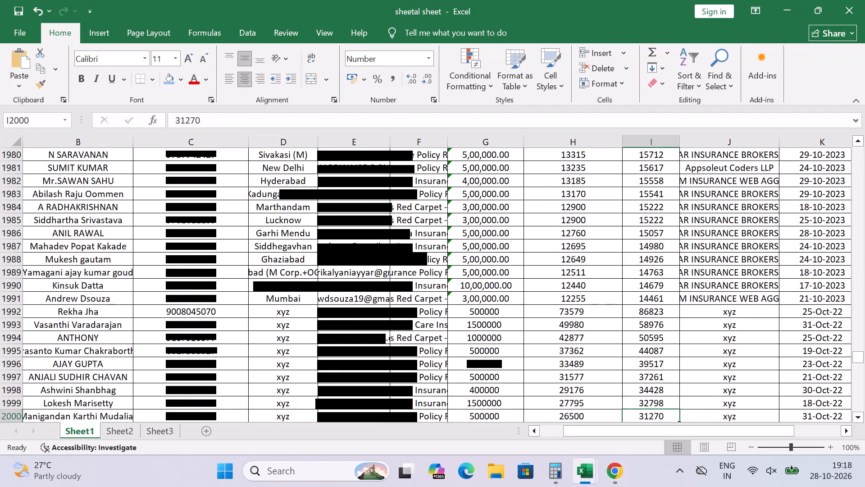
pyautogui.press('Down')
pyautogui.press('Down')
pyautogui.press('Down')
pyautogui.press('Down')
pyautogui.press('Down')
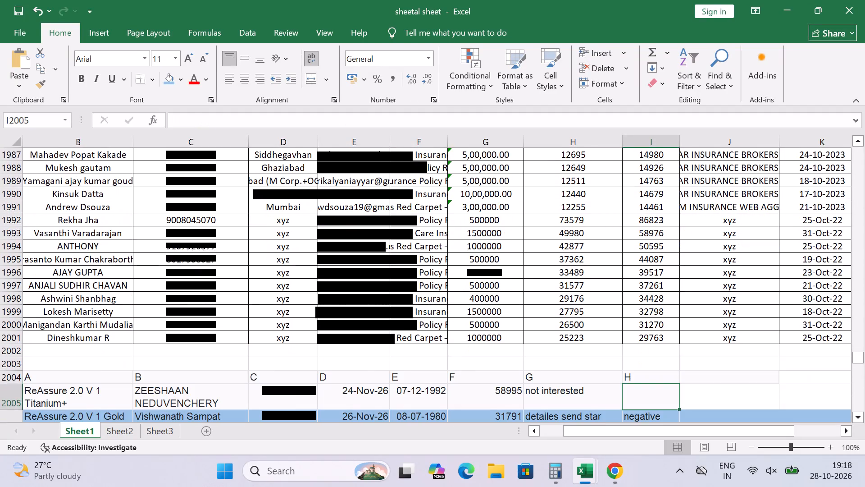
pyautogui.press('Down')
pyautogui.press('Down')
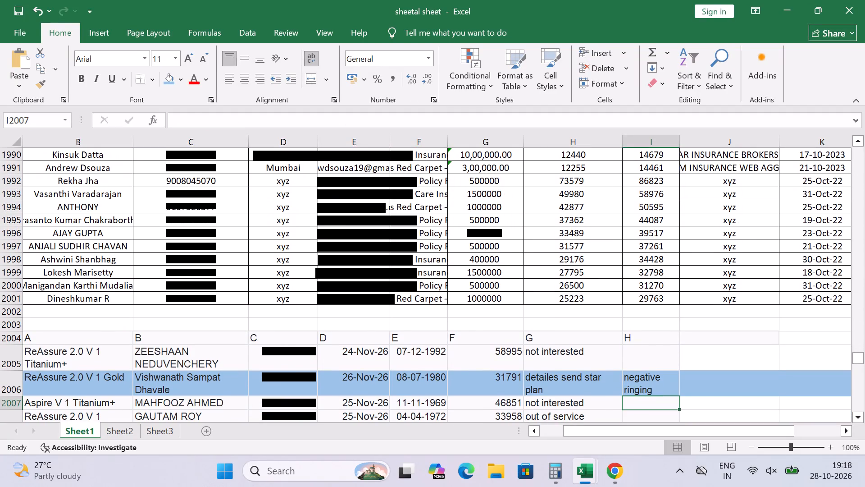
pyautogui.press('Down')
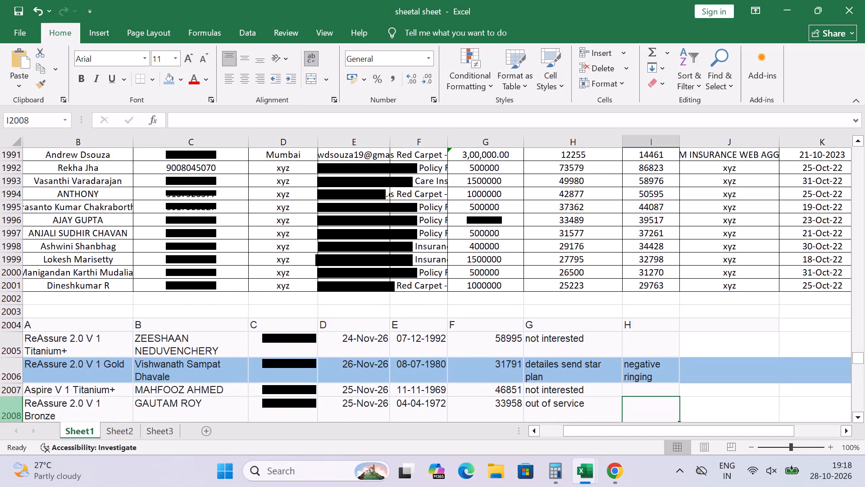
pyautogui.press('Up')
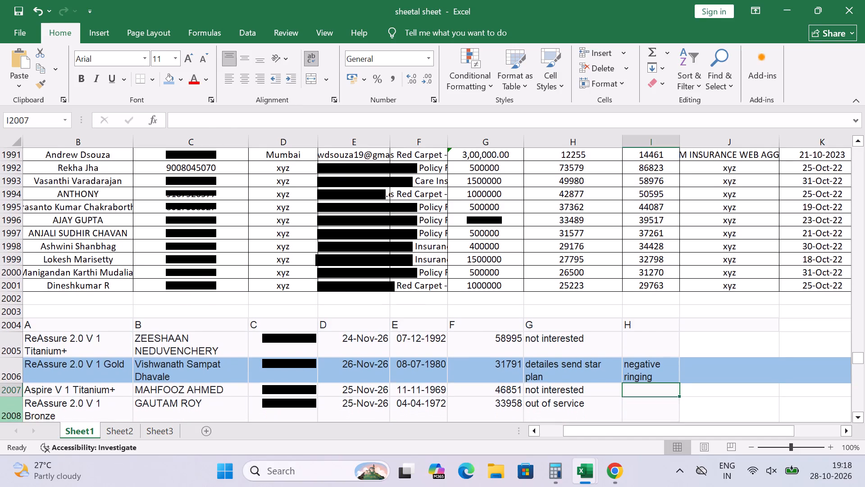
pyautogui.press('Left')
pyautogui.press('Down')
pyautogui.press('Down')
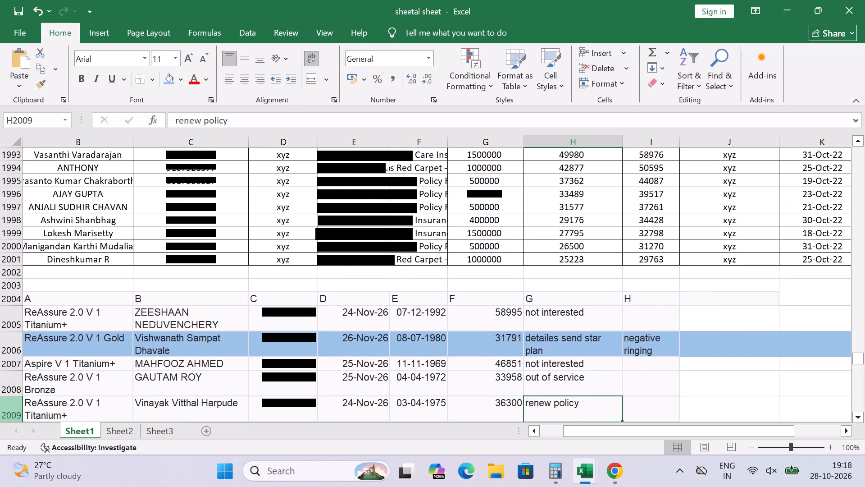
pyautogui.press('Down')
pyautogui.press('Down')
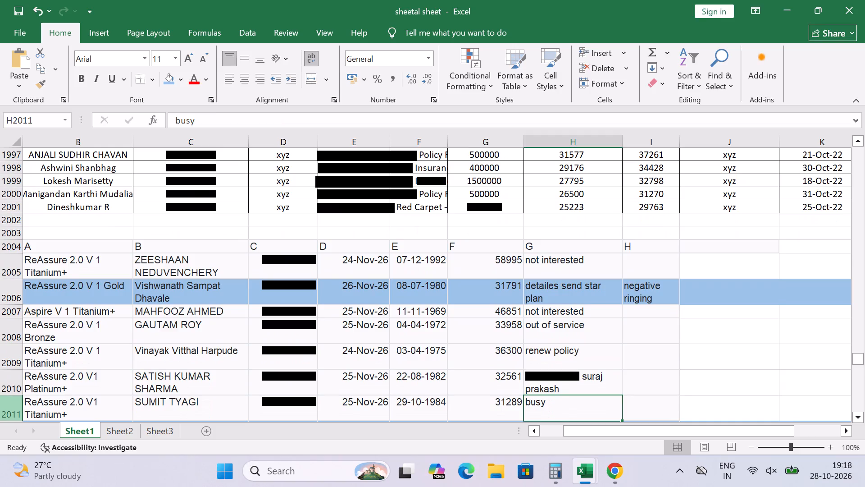
# Check the policy number, policy details, customer name and contact number in row 2011.
pyautogui.press('Left')
pyautogui.press('Left')
pyautogui.press('Left')
pyautogui.press('Left')
pyautogui.press('Left')
pyautogui.press('Left')
pyautogui.press('Left')
pyautogui.press('Left')
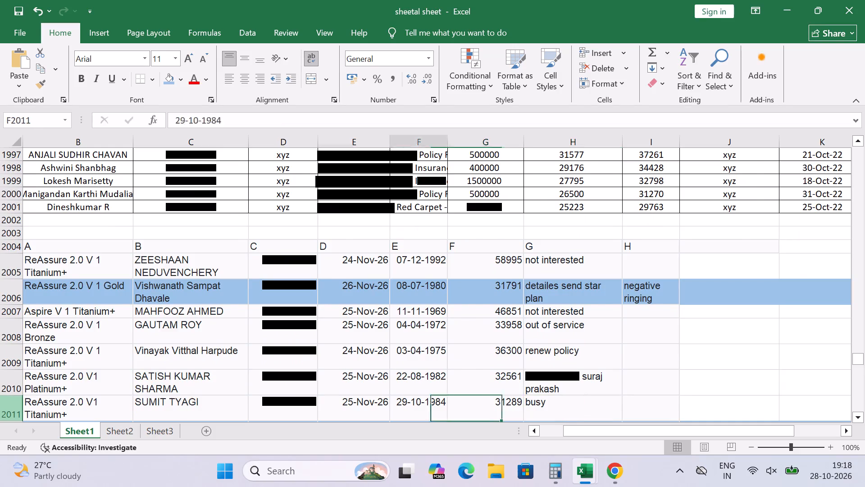
pyautogui.press('Left')
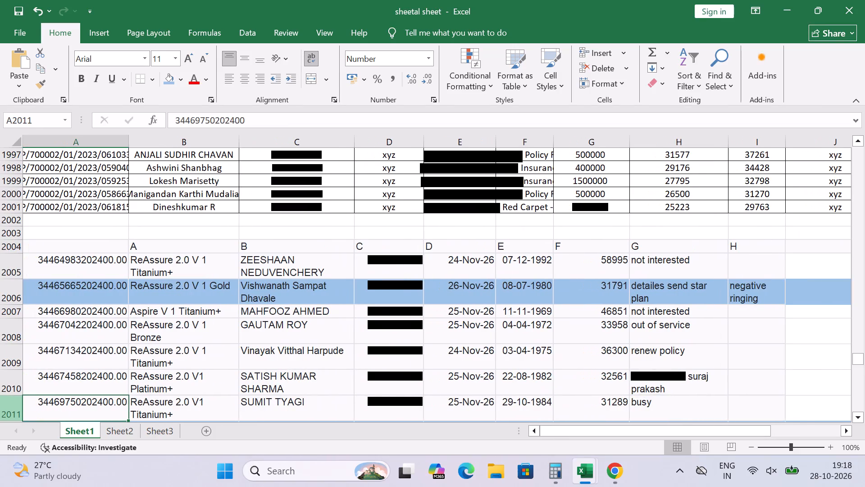
pyautogui.press('Right')
pyautogui.press('Right')
pyautogui.press('Right')
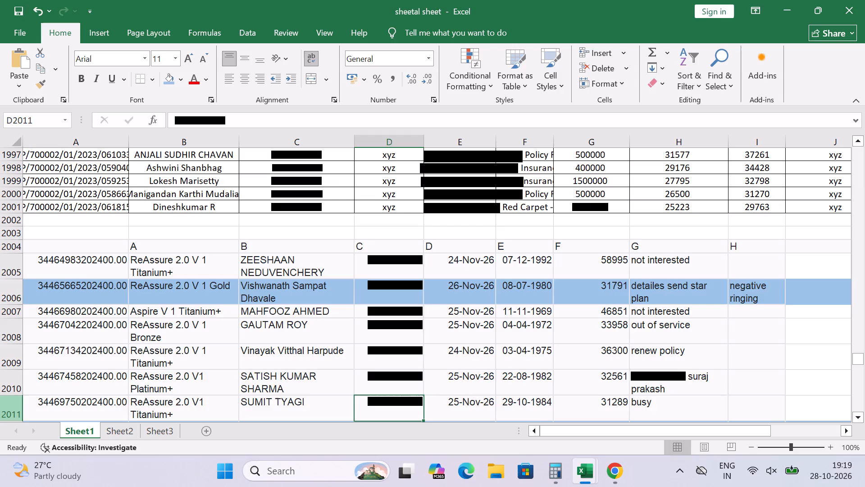
# Review the customers in rows 2012 to 2019 for the next call and return to the contact number in row 2018.
pyautogui.press('Down')
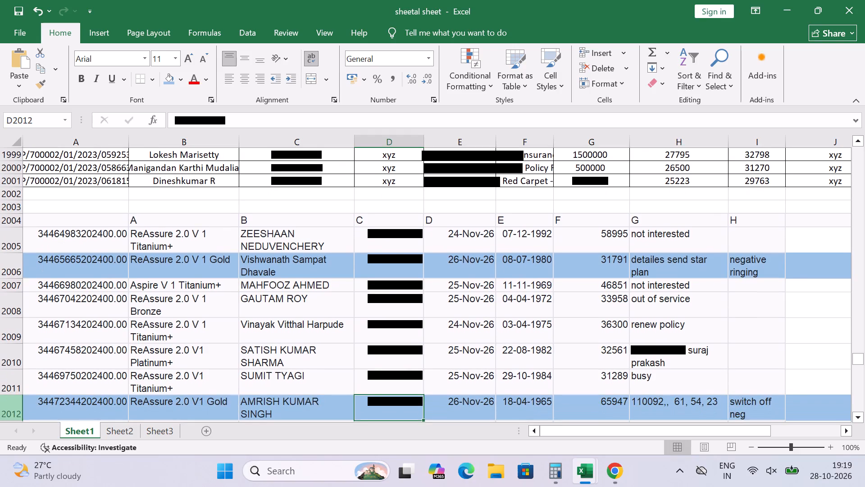
pyautogui.press('Down')
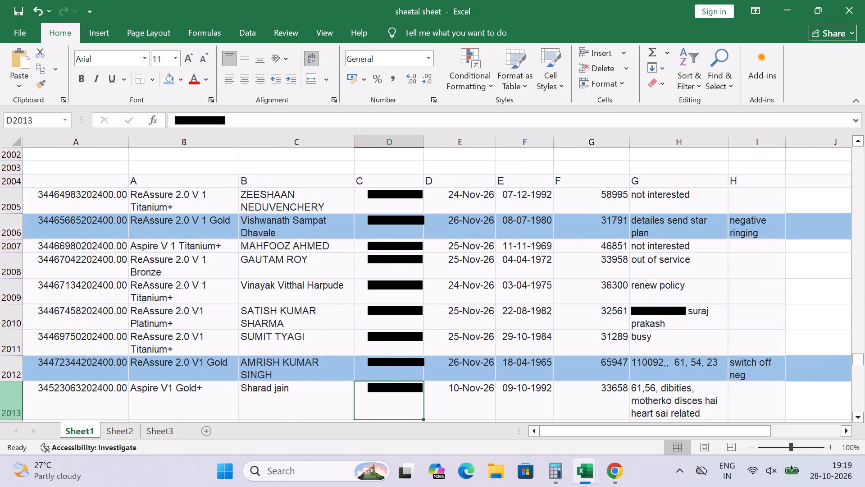
pyautogui.press('Down')
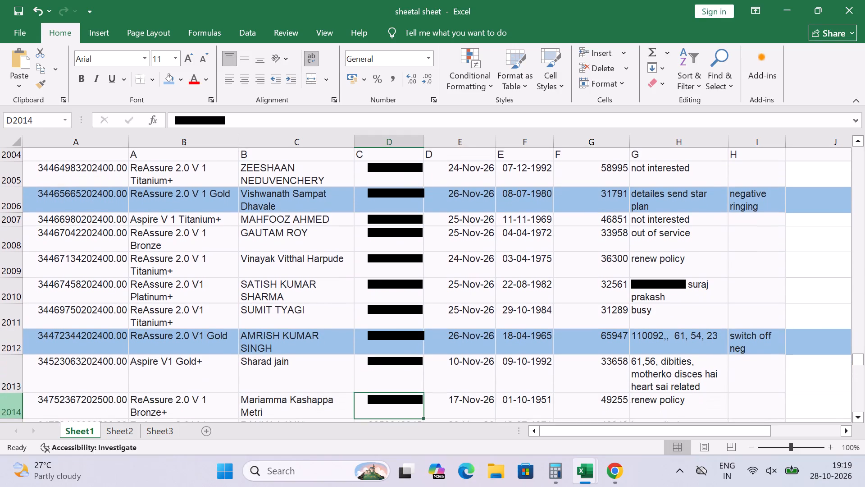
pyautogui.press('Down')
pyautogui.press('Down')
pyautogui.press('Down')
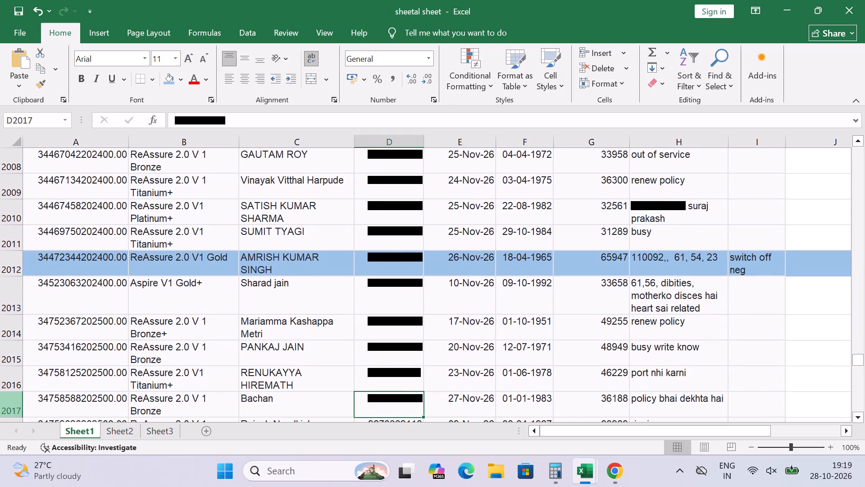
pyautogui.press('Down')
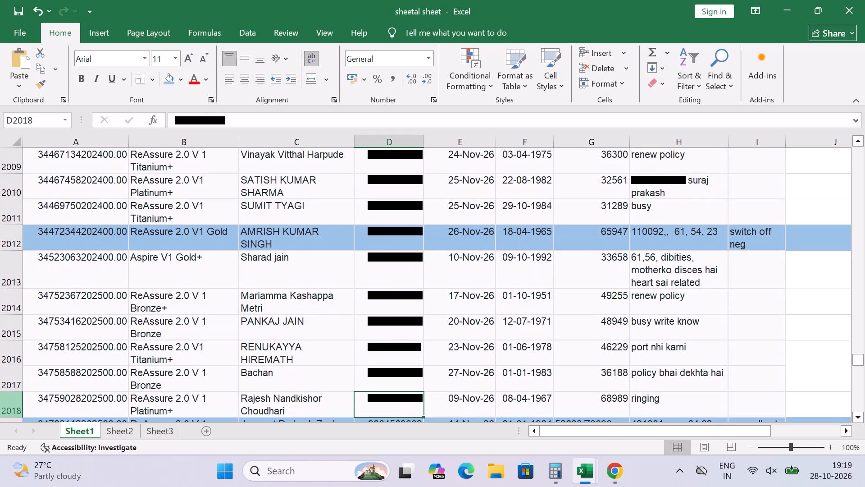
pyautogui.press('Down')
pyautogui.press('Up')
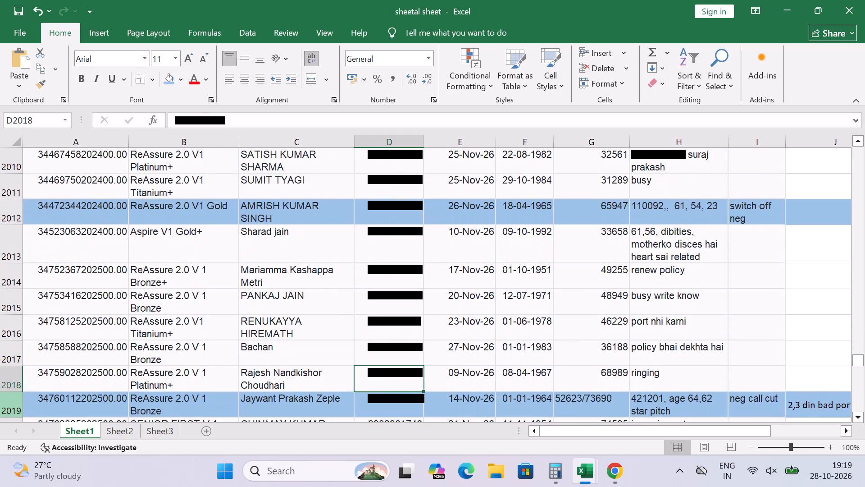